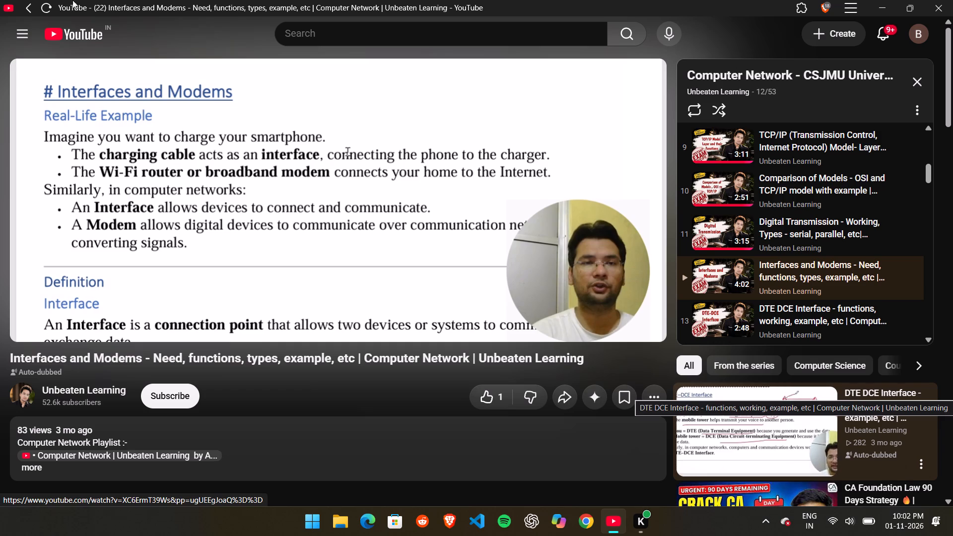
Switch from the paused video to OneNote by launching it.
left_click(305, 516)
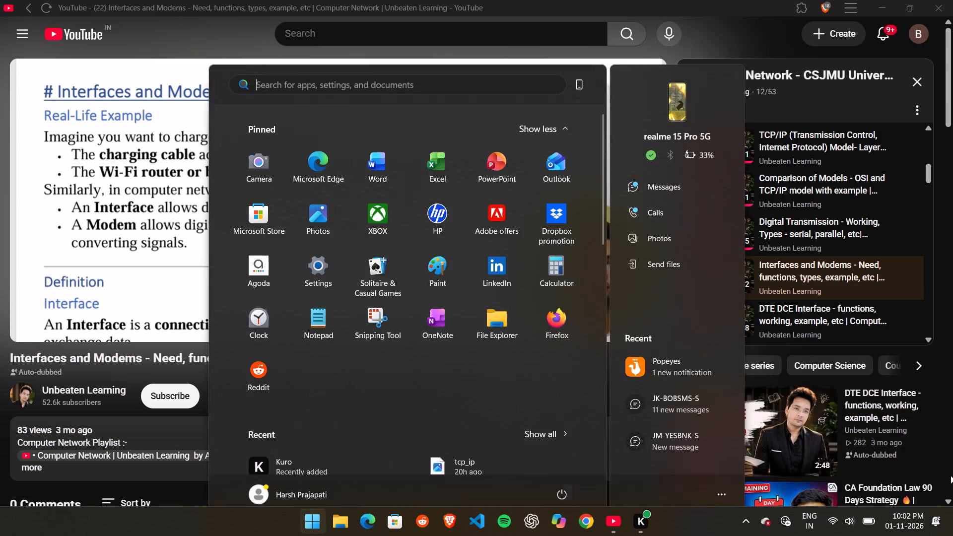
left_click(444, 295)
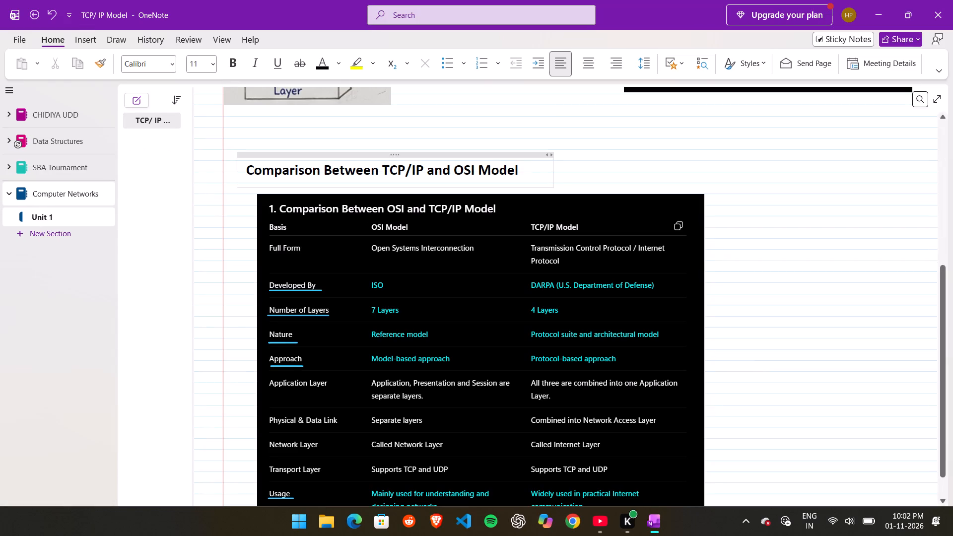
Open the Data Structures notebook and examine the Introduction To Linked Lists page, covering the comparison with arrays and the types of linked lists.
left_click(52, 143)
scroll(298, 166, "down", 4)
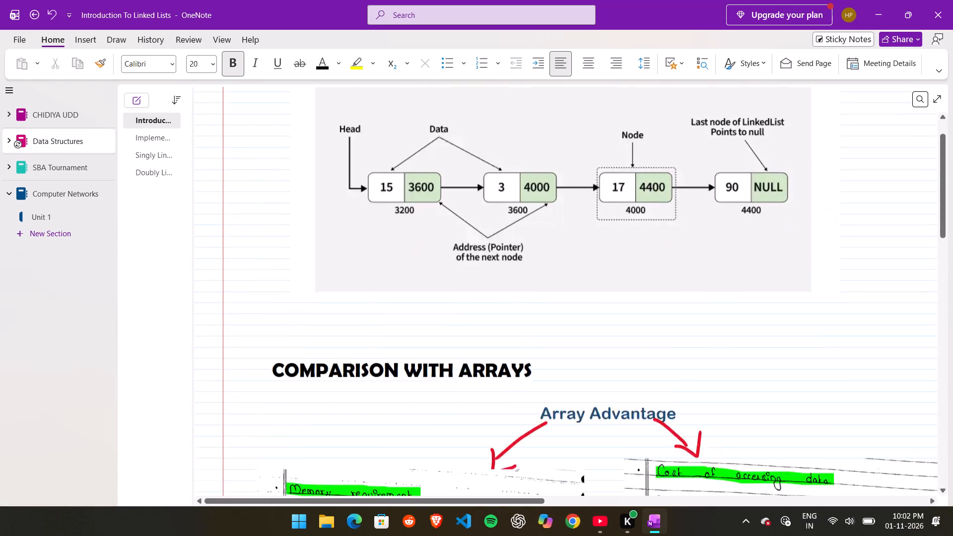
scroll(464, 188, "down", 7, "ctrl")
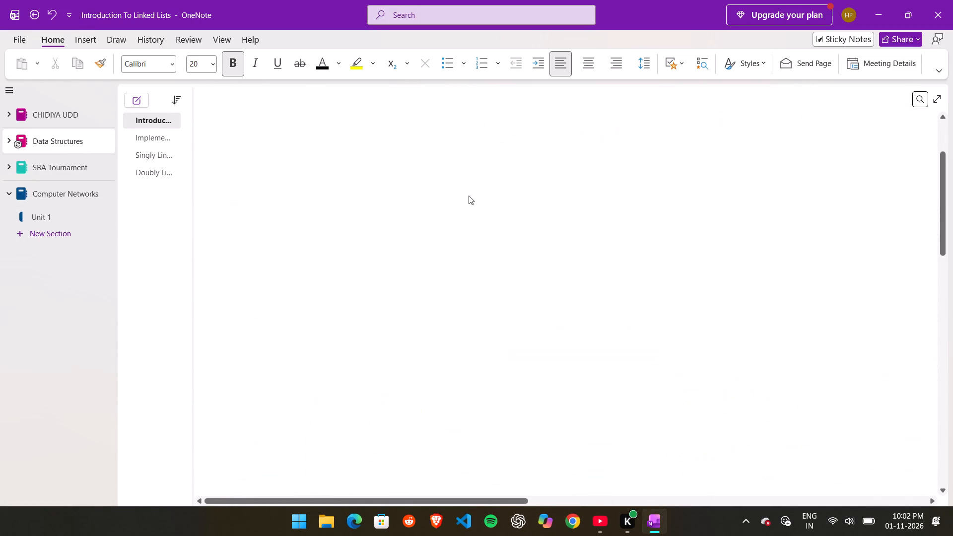
scroll(307, 364, "up", 5, "ctrl")
scroll(295, 314, "down", 2, "ctrl")
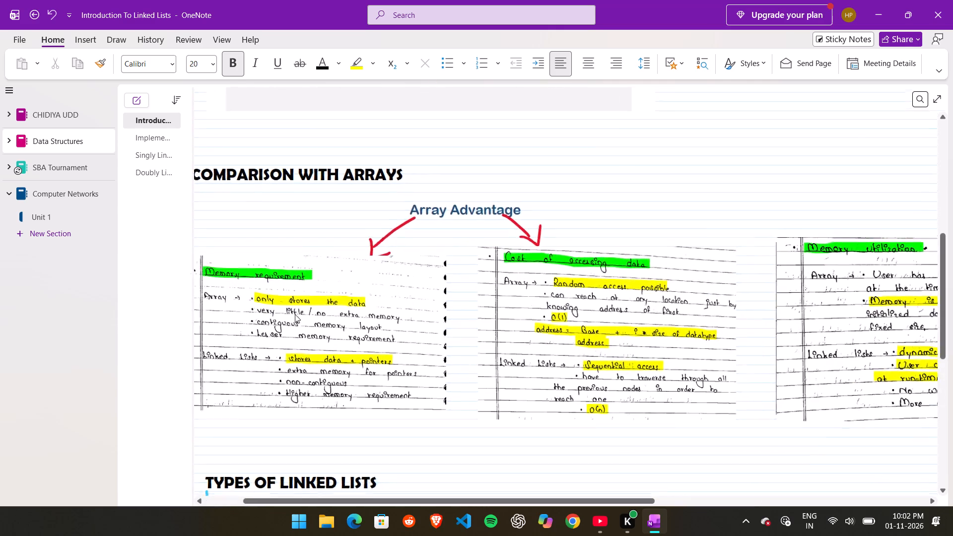
scroll(295, 314, "down", 4, "ctrl")
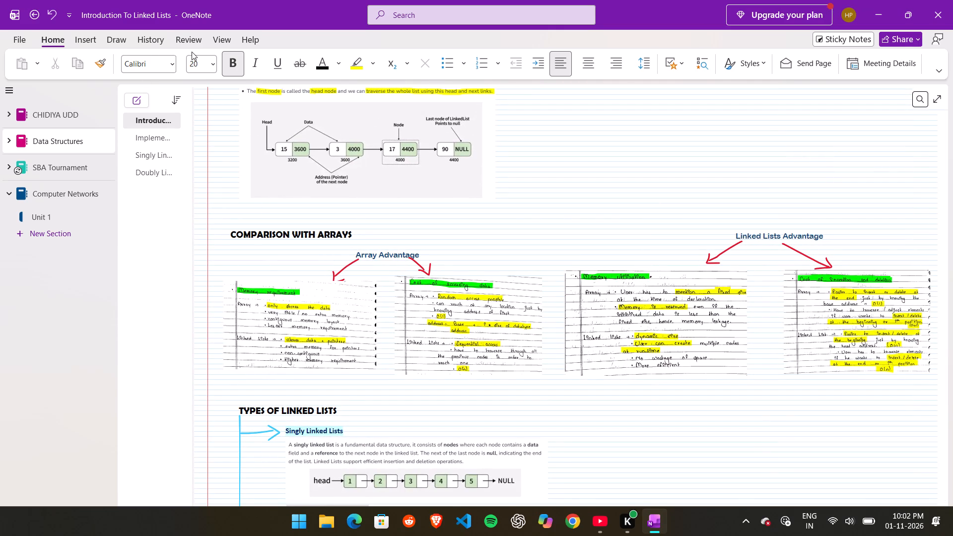
left_click(119, 38)
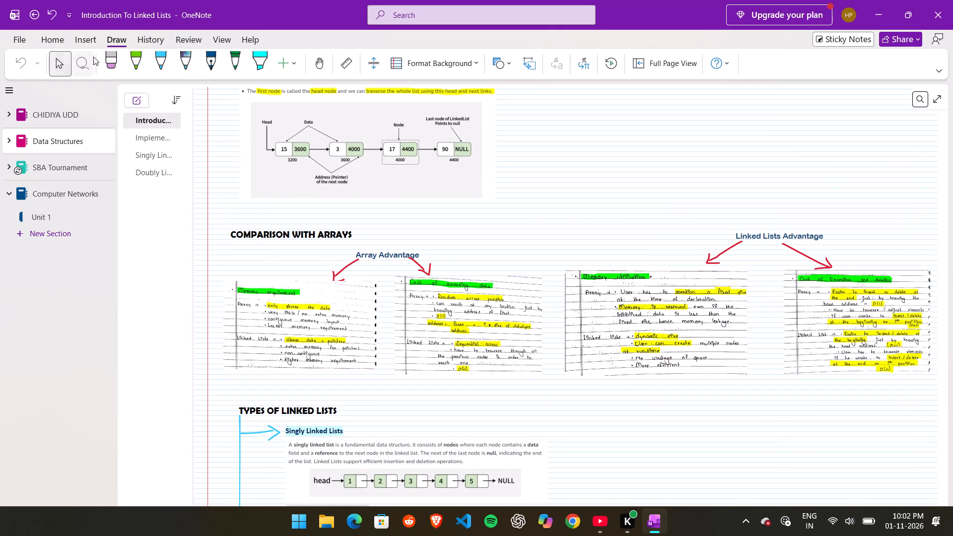
left_click(89, 42)
left_click(111, 32)
left_click(320, 62)
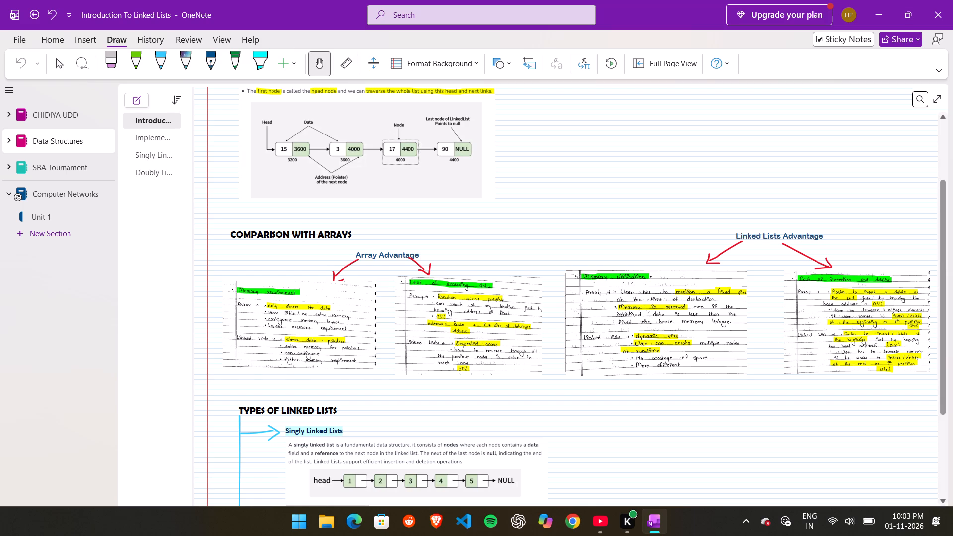
left_click_drag(503, 359, 506, 143, "ctrl")
scroll(327, 320, "up", 4, "ctrl")
scroll(317, 272, "up", 1, "ctrl")
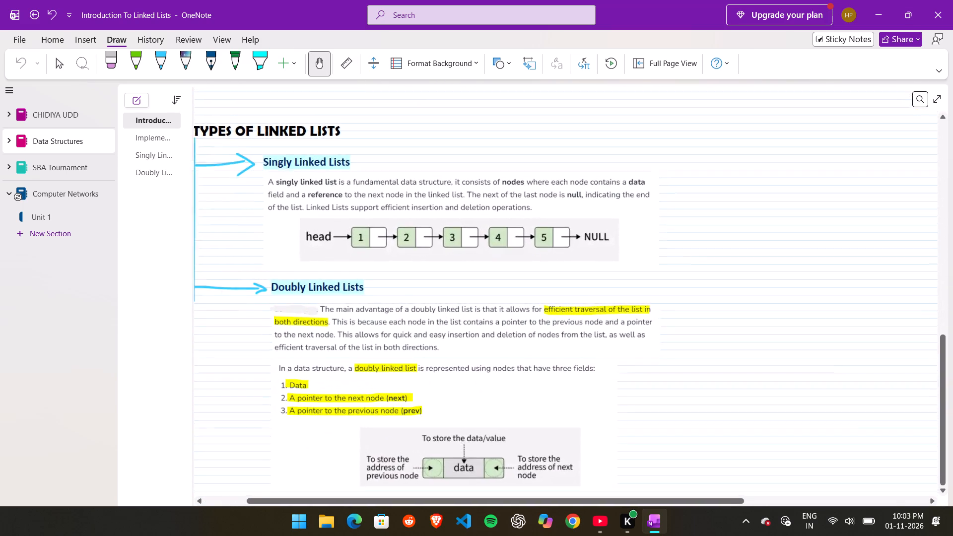
scroll(317, 272, "up", 1, "ctrl")
left_click_drag(312, 160, 286, 153)
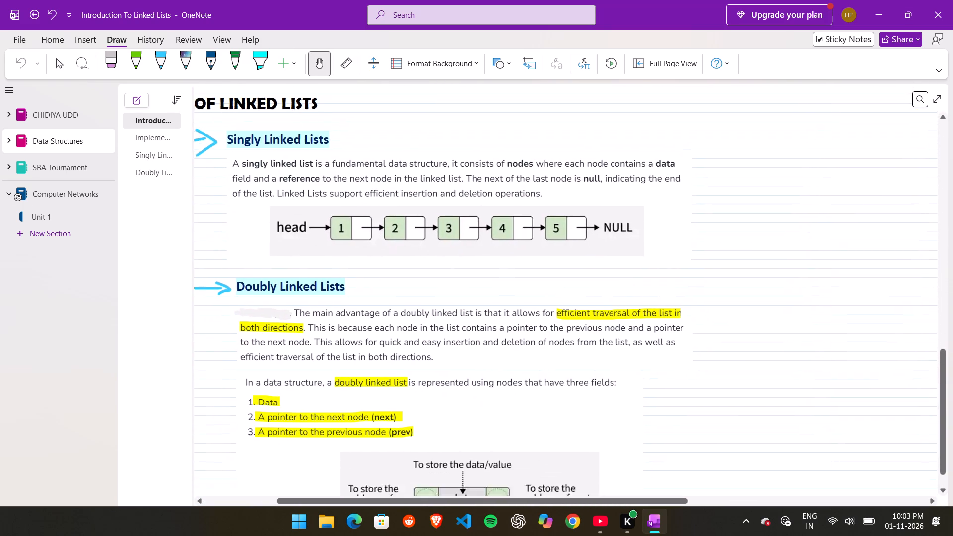
left_click_drag(286, 153, 290, 181)
scroll(299, 183, "down", 9, "ctrl")
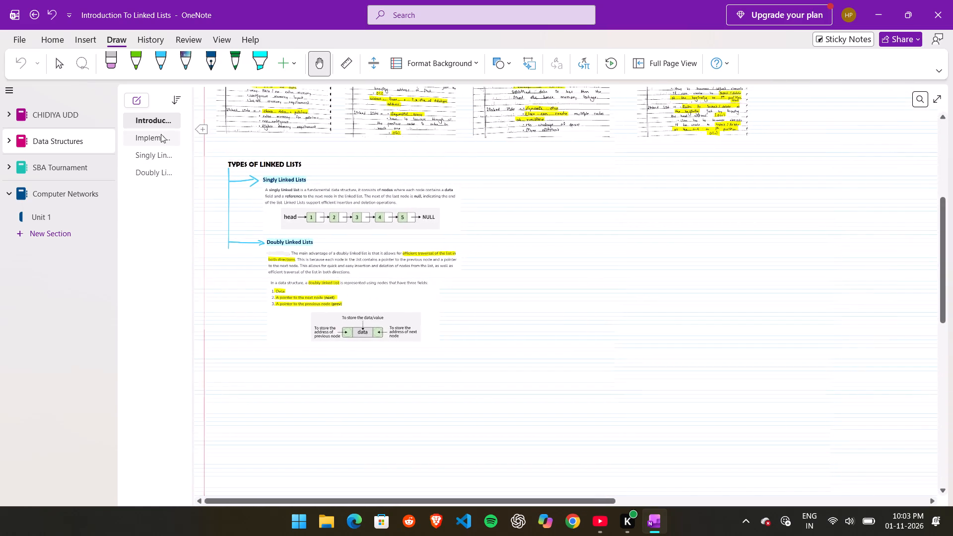
Look through the notebook's Implementation and Doubly Linked Lists pages.
left_click(161, 134)
scroll(228, 162, "up", 8, "ctrl")
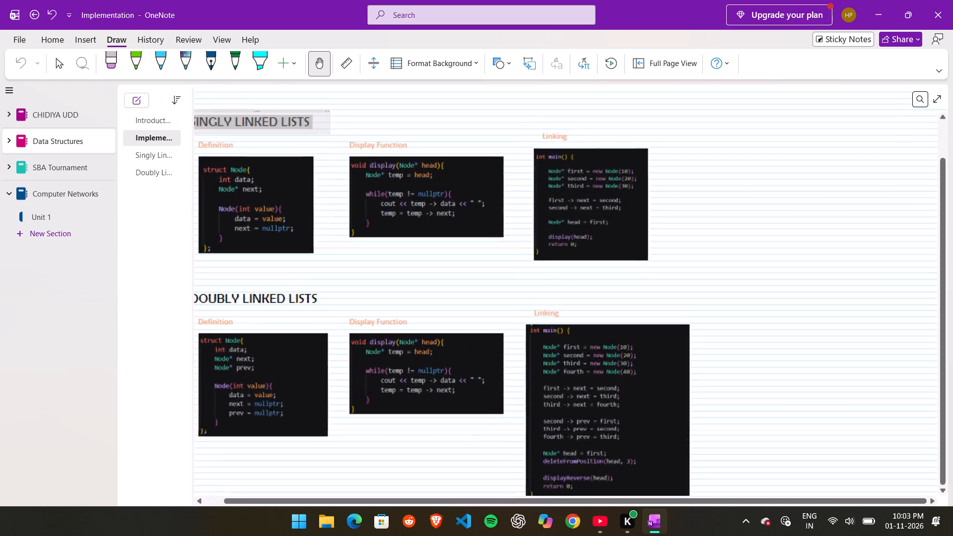
scroll(256, 196, "up", 4, "ctrl")
scroll(155, 164, "down", 10, "ctrl")
scroll(160, 162, "up", 4)
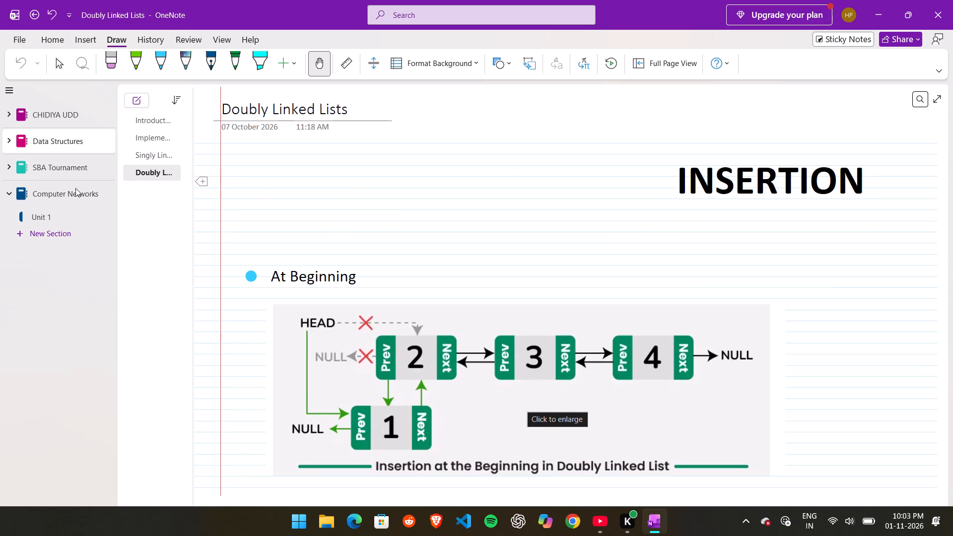
Open Unit 1 of the Computer Networks notebook and review the TCP/ IP Model page, ending at its title.
left_click(38, 212)
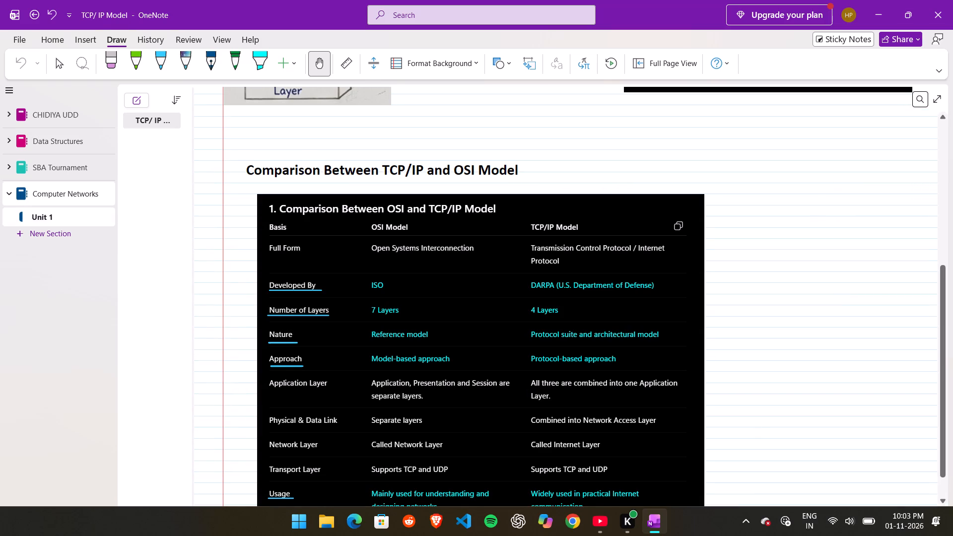
scroll(655, 194, "down", 4)
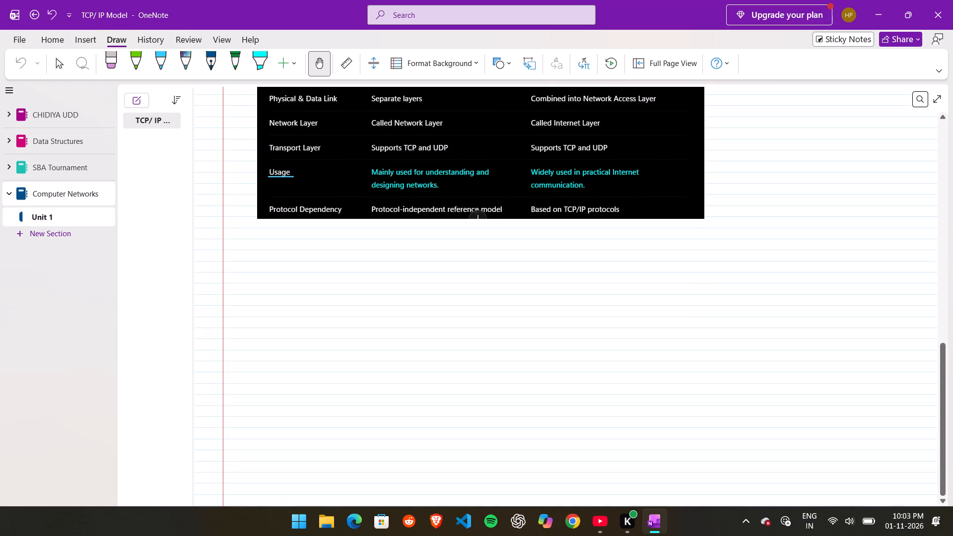
left_click_drag(766, 309, 749, 454)
left_click_drag(753, 125, 773, 250)
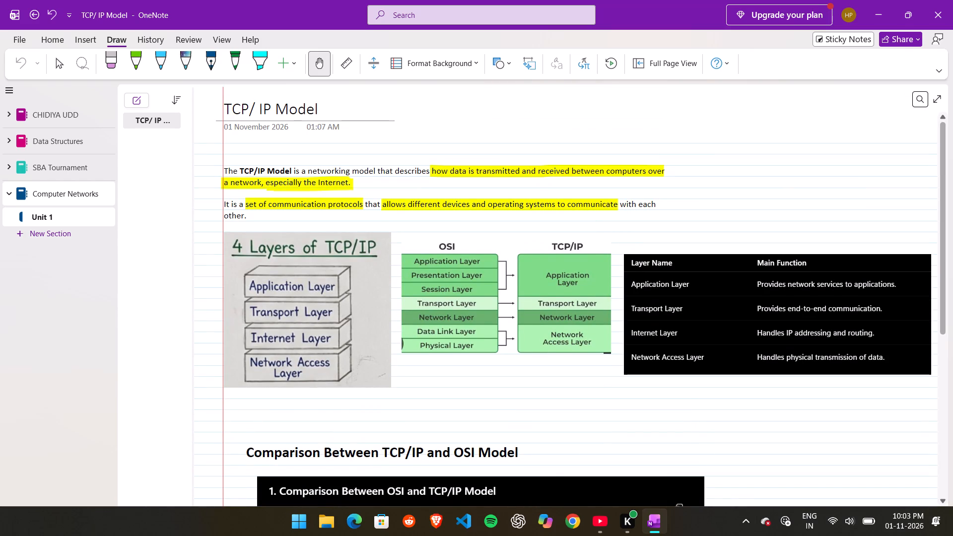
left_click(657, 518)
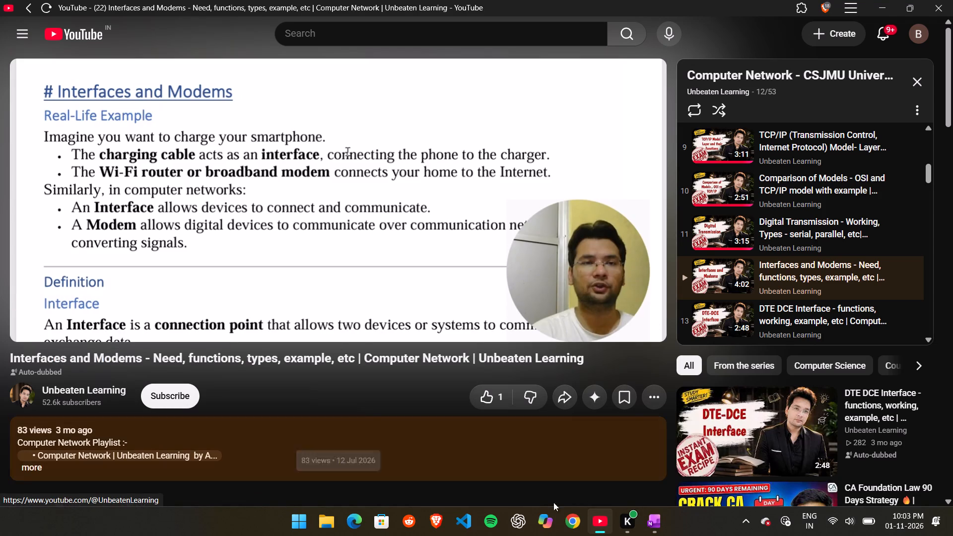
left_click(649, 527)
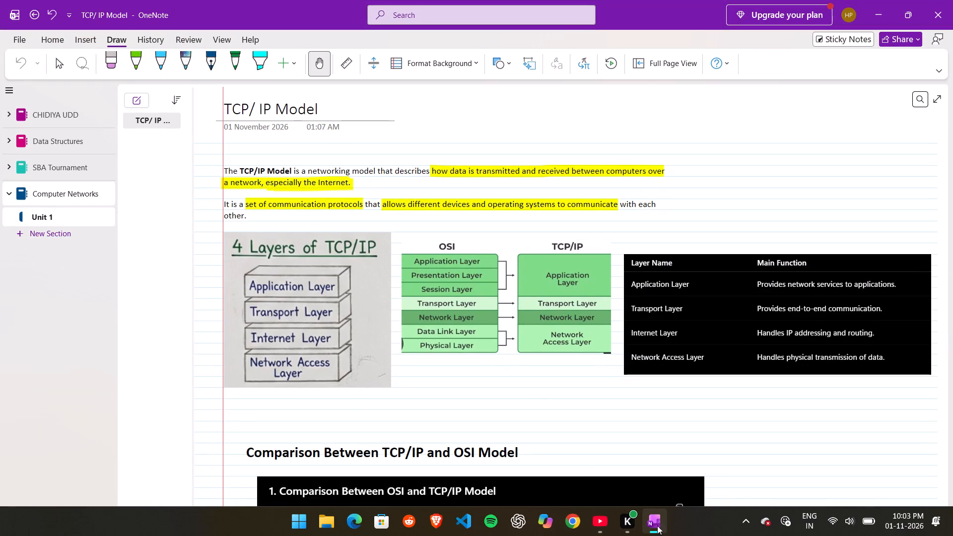
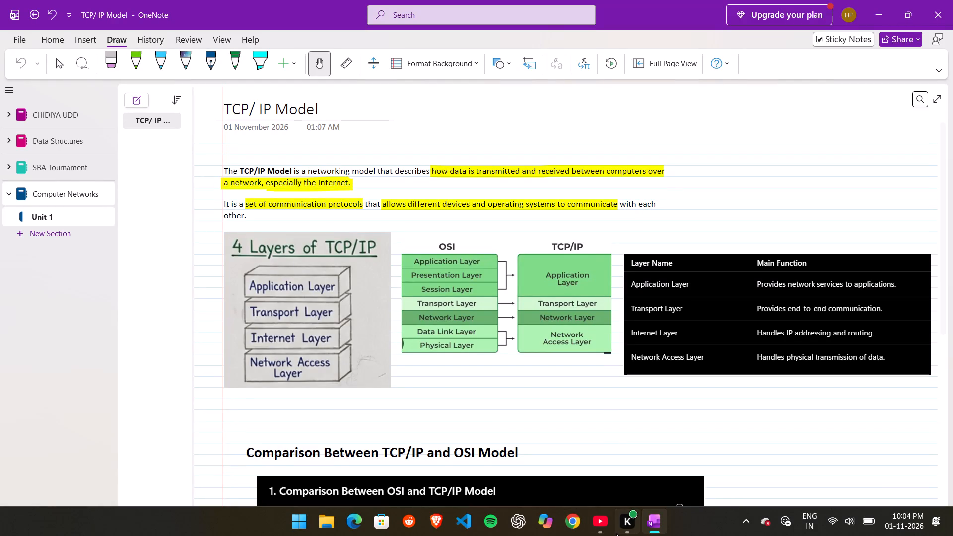
Switch from OneNote back to the Interfaces and Modems video on YouTube.
left_click(604, 528)
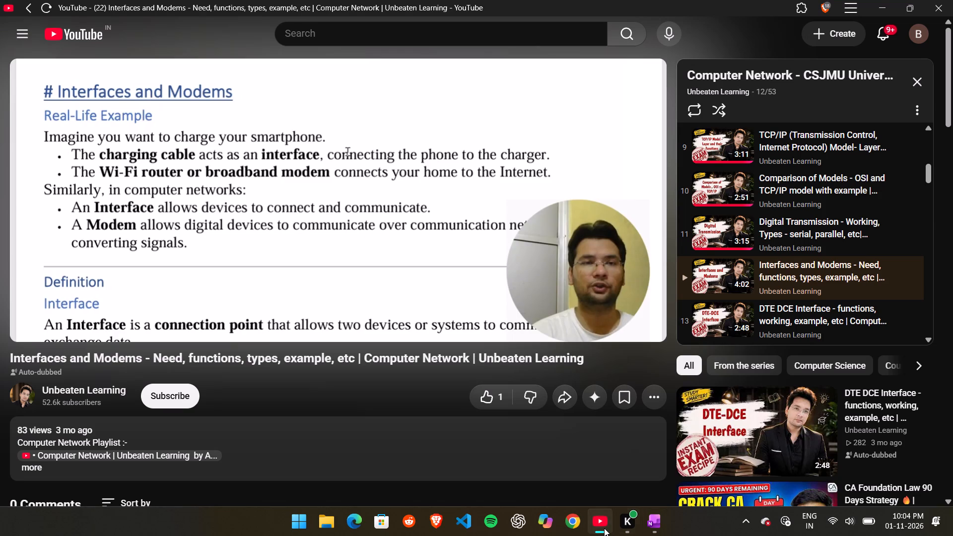
Play the Digital Transmission video from the Computer Network playlist and pause it at about 0:17, during the WhatsApp message example.
scroll(614, 524, "up", 1)
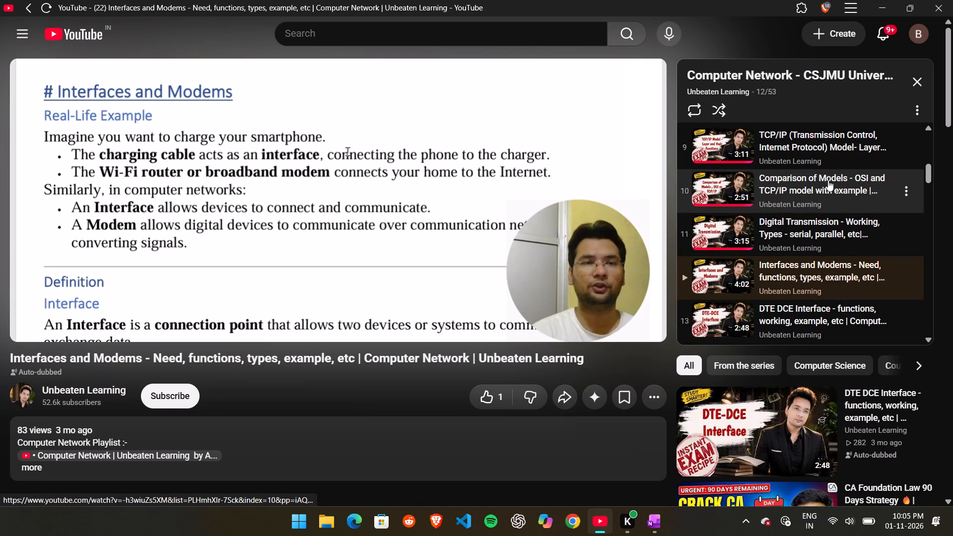
left_click(797, 239)
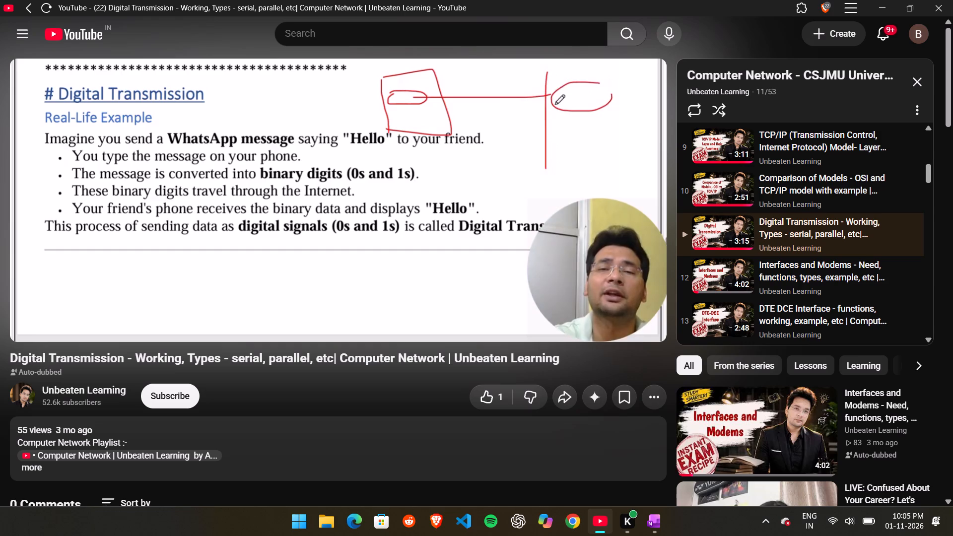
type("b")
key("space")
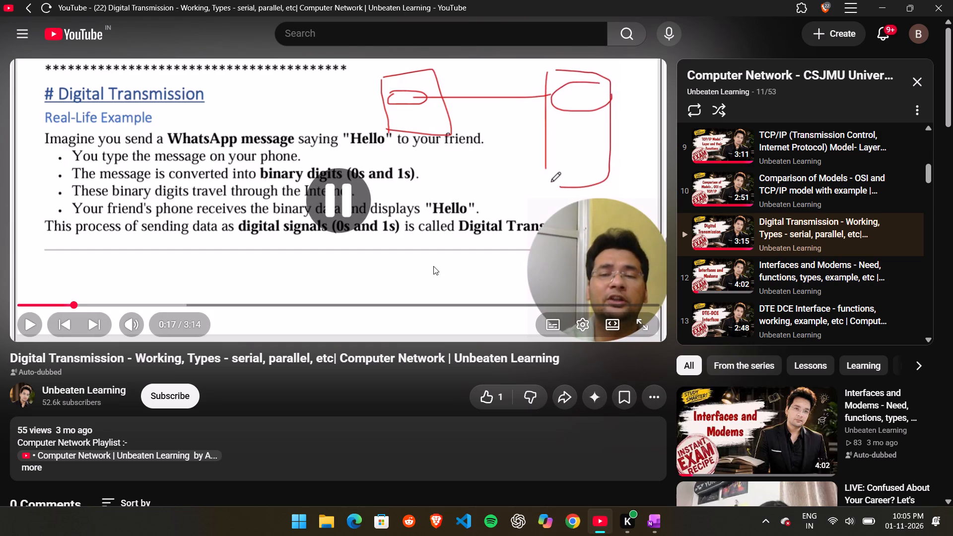
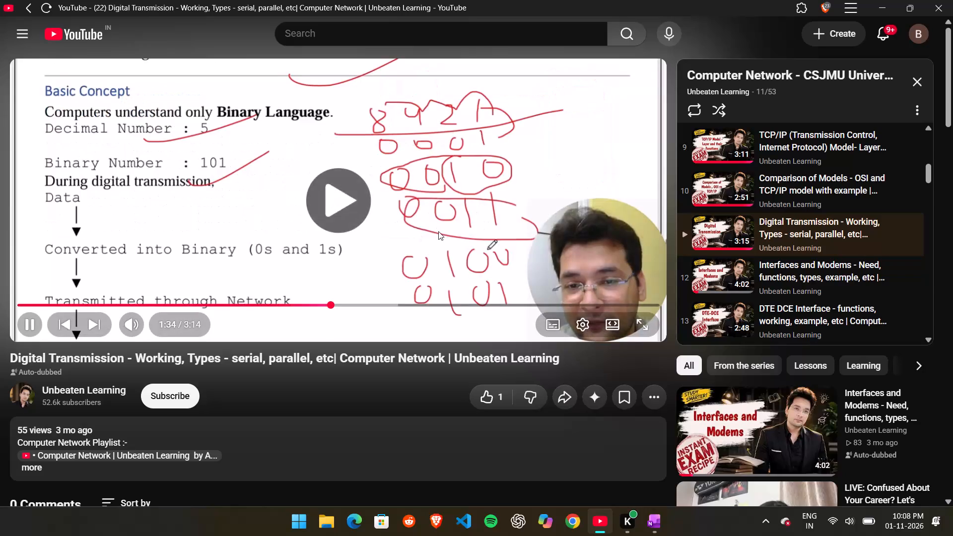
Replay the Digital Transmission video from the beginning, adjust its playback speed, and pause it at the WhatsApp example.
left_click(438, 231)
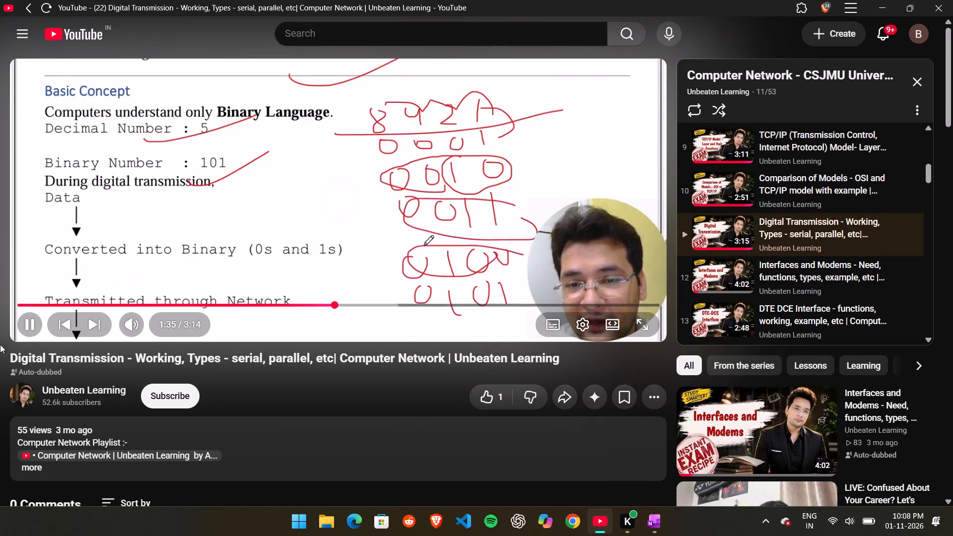
left_click_drag(125, 302, 3, 295)
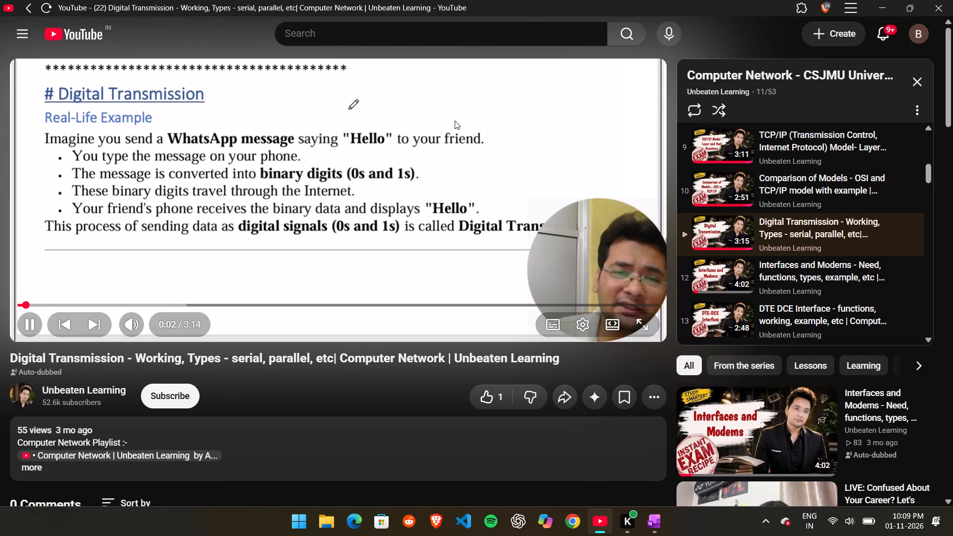
type("<<")
type(">>")
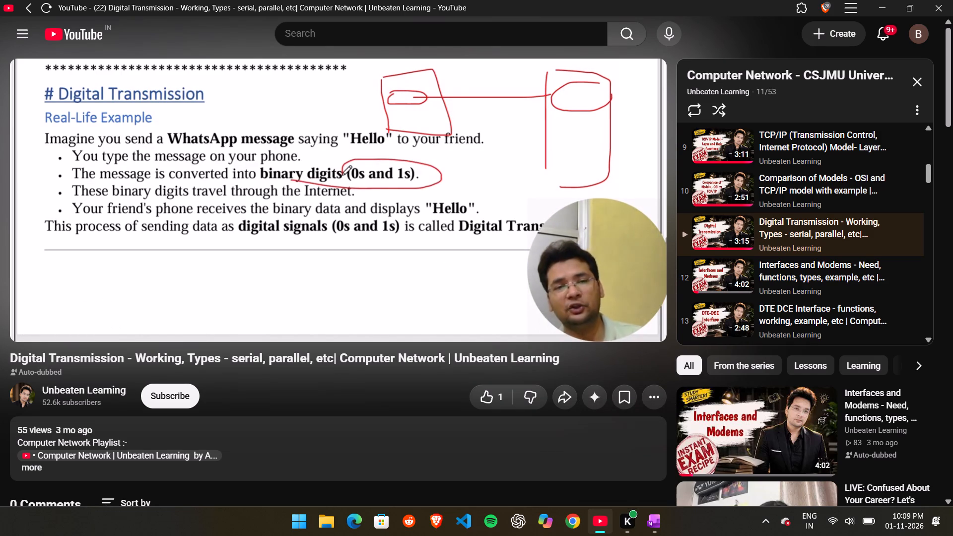
type("b")
key("space")
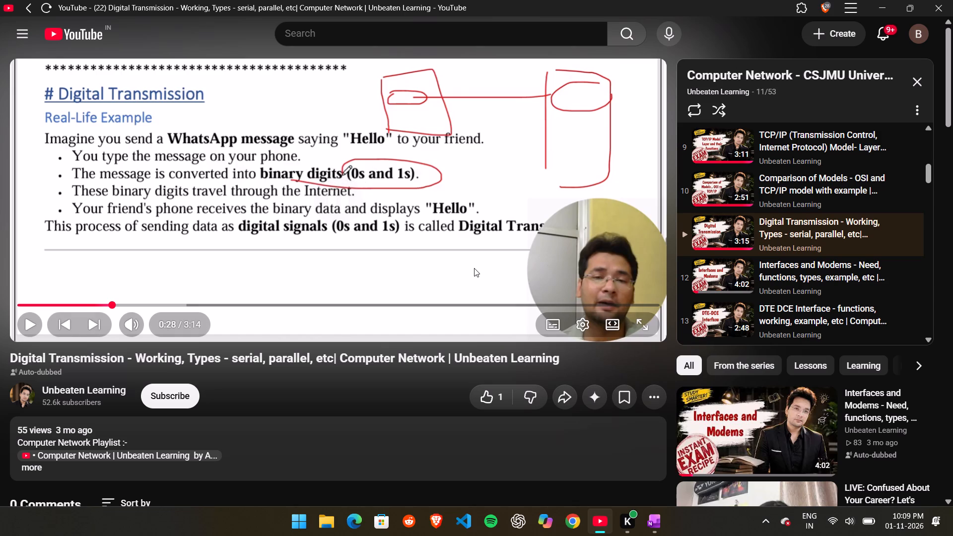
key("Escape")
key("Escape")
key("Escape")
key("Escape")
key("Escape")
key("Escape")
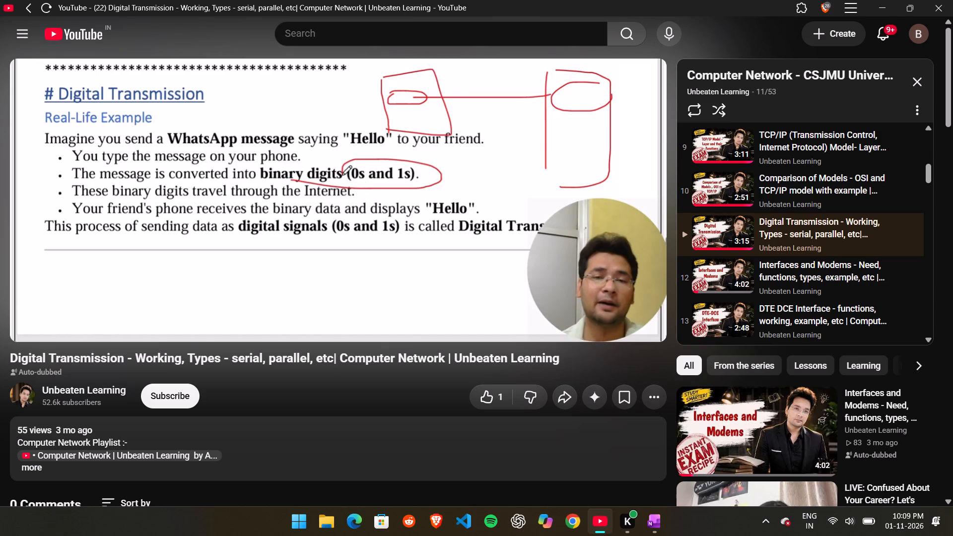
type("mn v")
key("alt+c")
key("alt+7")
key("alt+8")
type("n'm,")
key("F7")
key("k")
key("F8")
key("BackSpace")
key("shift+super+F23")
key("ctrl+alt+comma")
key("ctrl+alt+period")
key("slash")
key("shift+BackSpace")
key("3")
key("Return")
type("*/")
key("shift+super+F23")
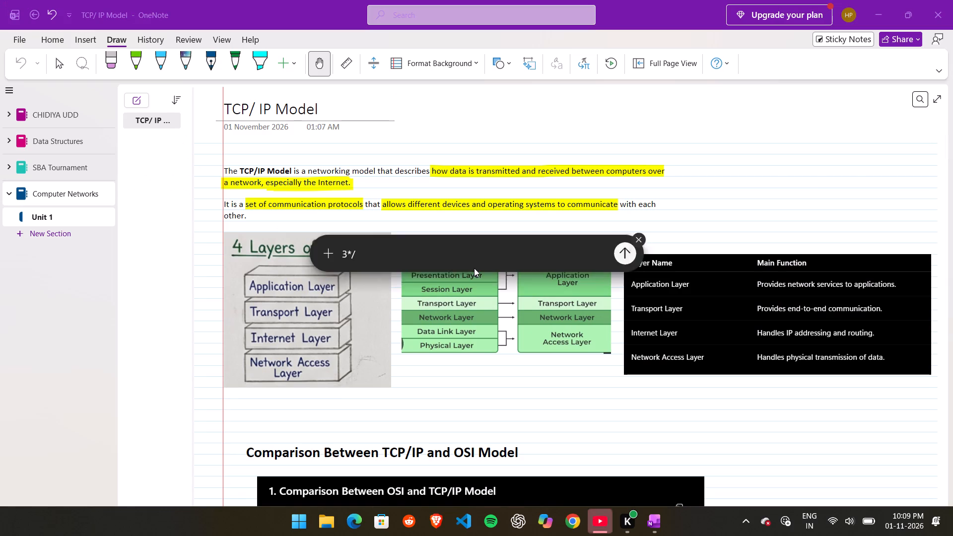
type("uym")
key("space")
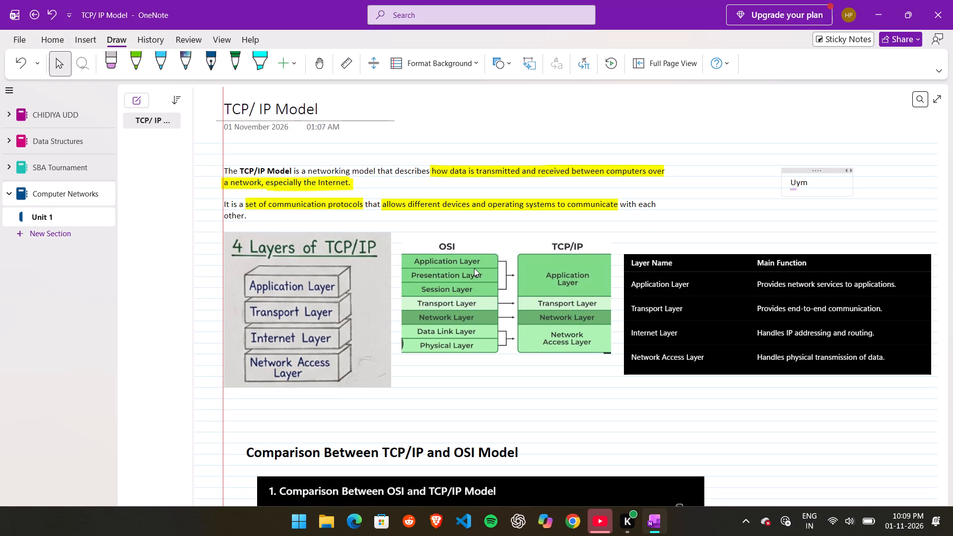
Switch from OneNote back to the Digital Transmission video on YouTube and turn on caret browsing.
key("alt+Tab")
key("alt+Tab")
key("alt+Tab")
key("alt+Tab")
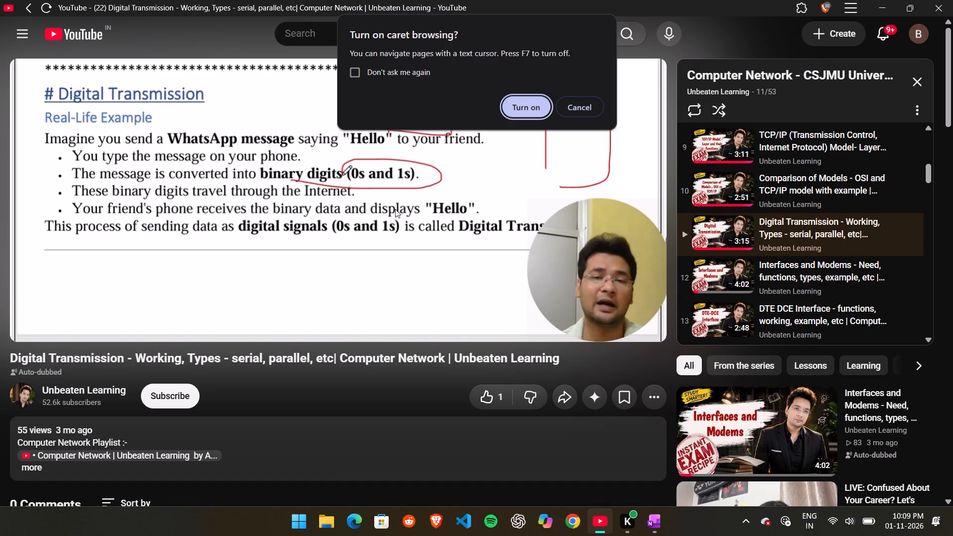
left_click(527, 97)
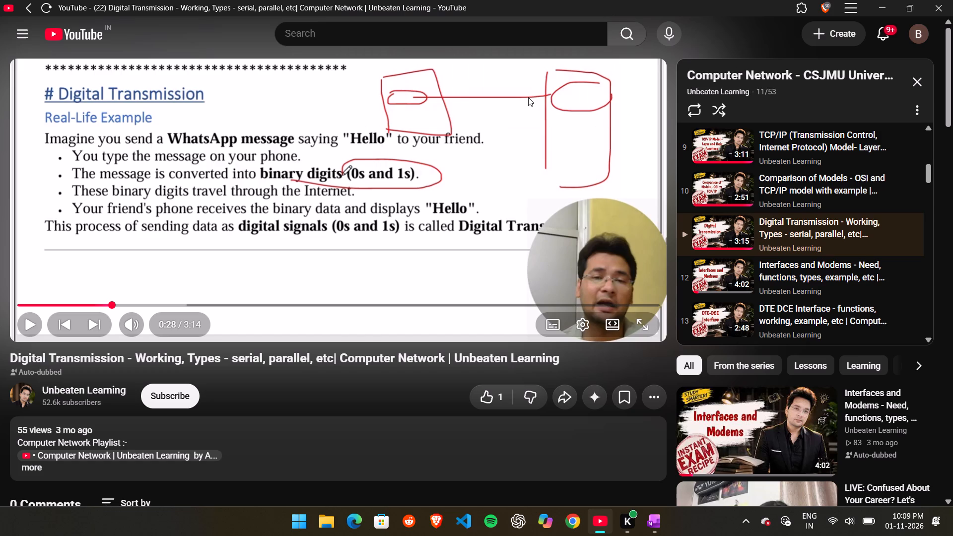
Resume the paused Digital Transmission video from the WhatsApp message example and raise its playback speed by two increments.
left_click(501, 8)
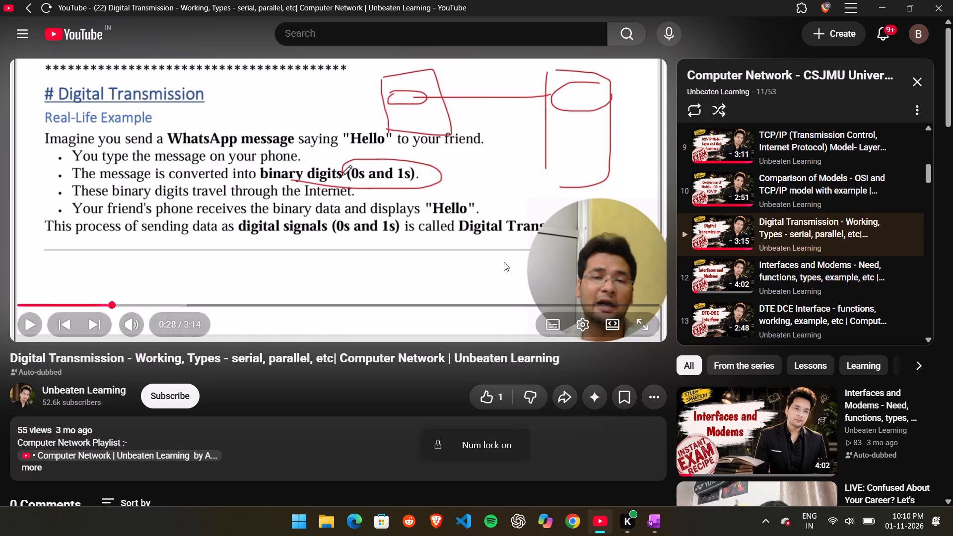
left_click(234, 88)
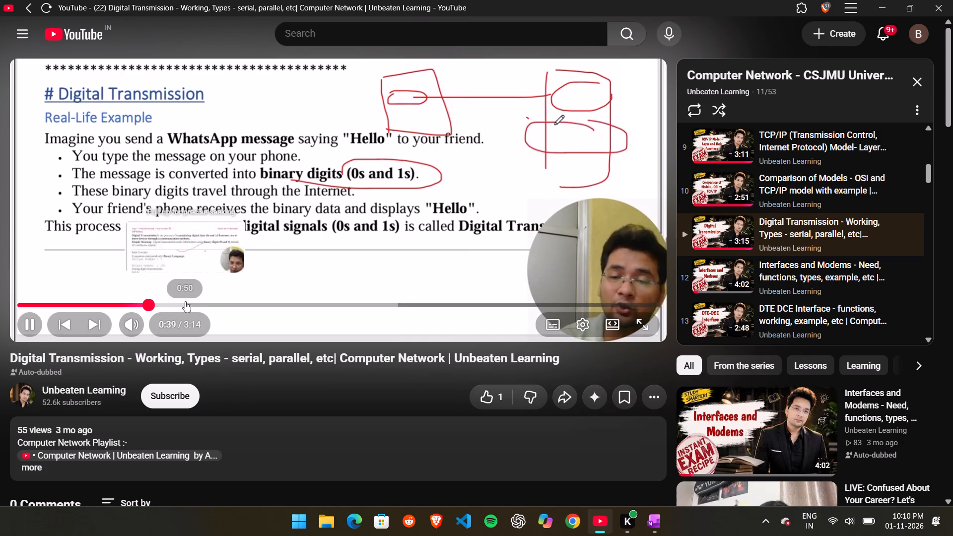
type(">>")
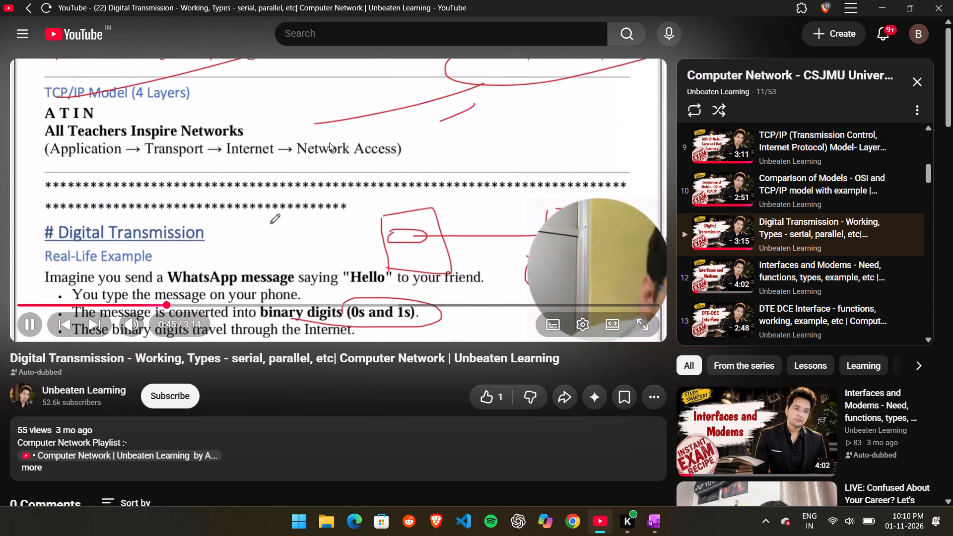
Watch the Digital Transmission video, pausing at the definition, skipping ahead through the basic concept, and stopping at the types of digital transmission.
left_click(316, 131)
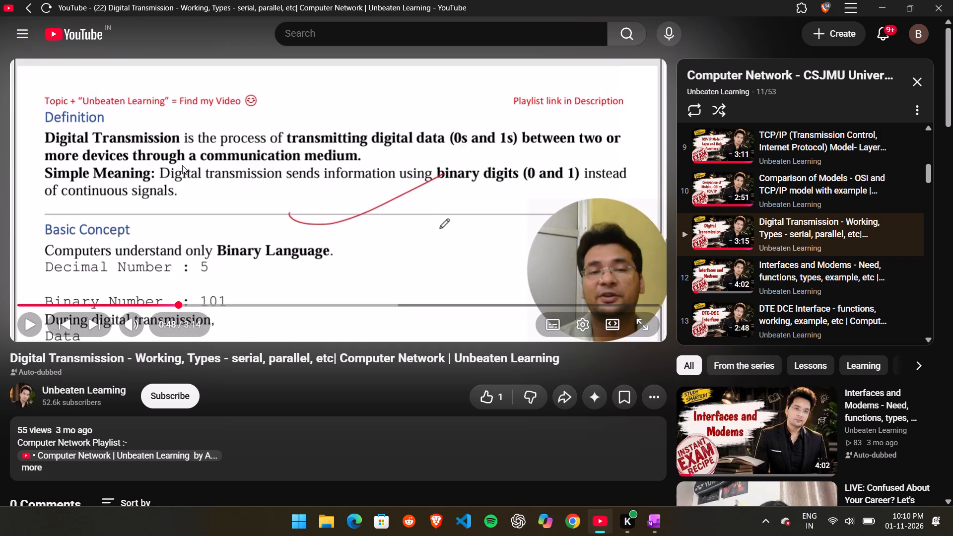
left_click(250, 201)
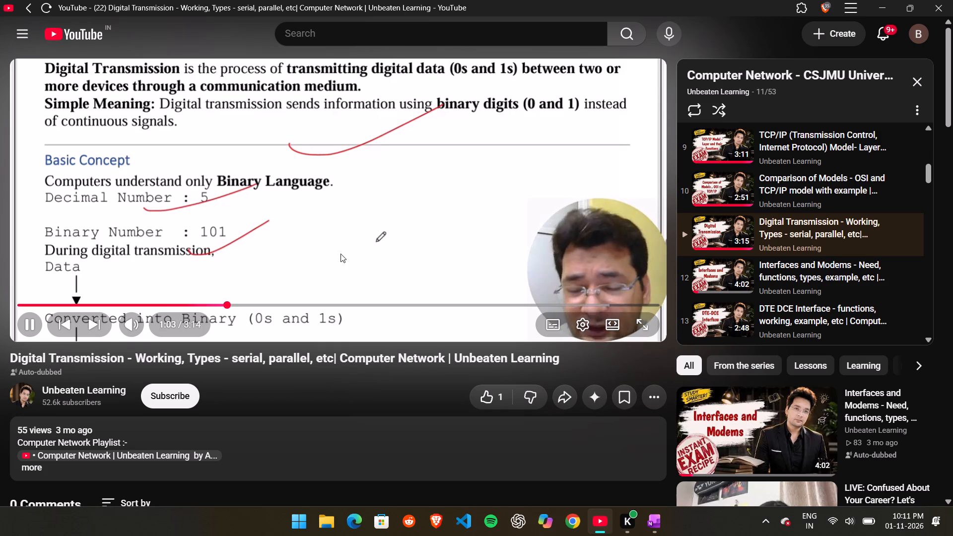
left_click(310, 307)
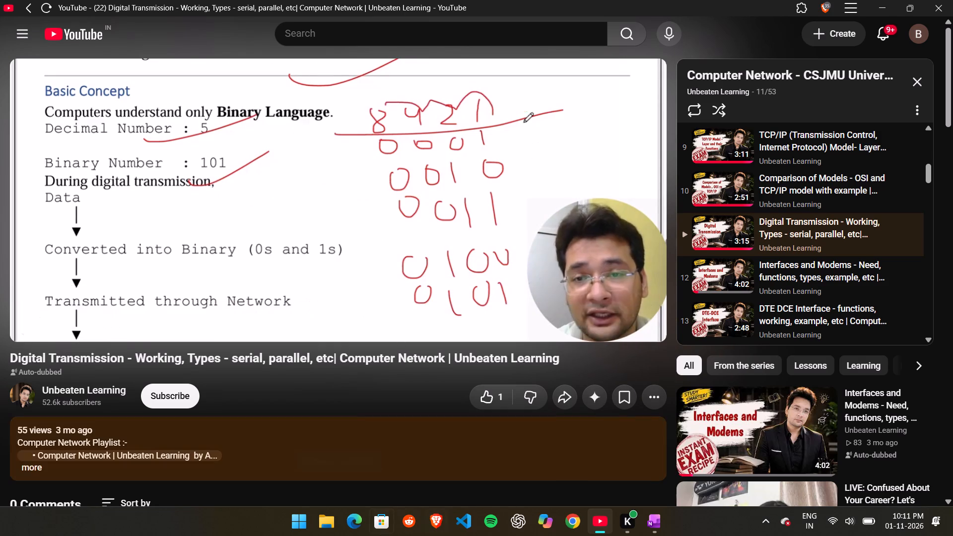
left_click(339, 305)
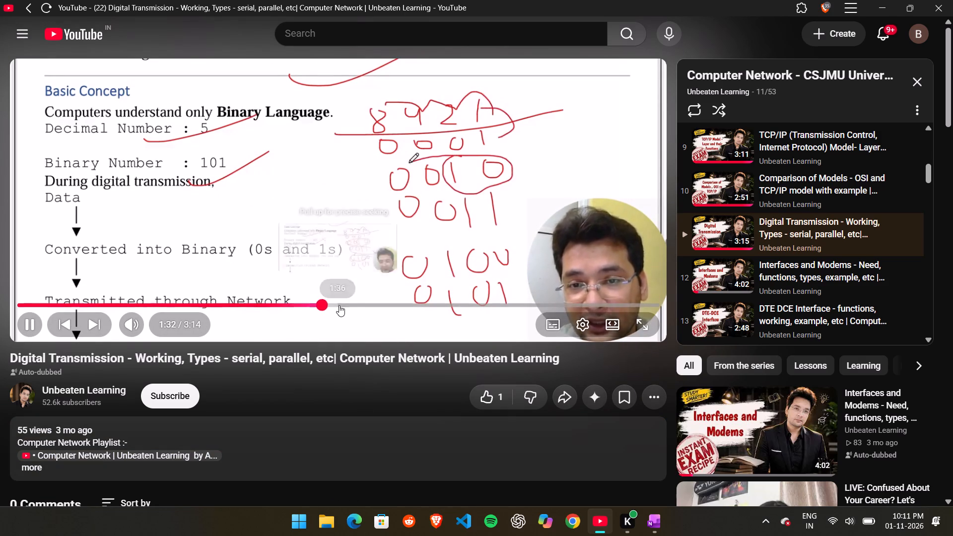
left_click(387, 303)
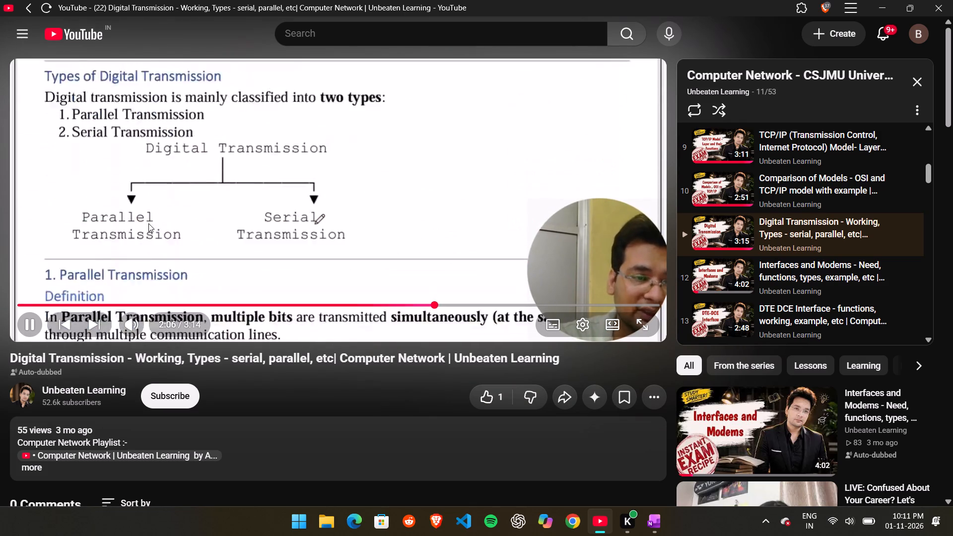
left_click(356, 126)
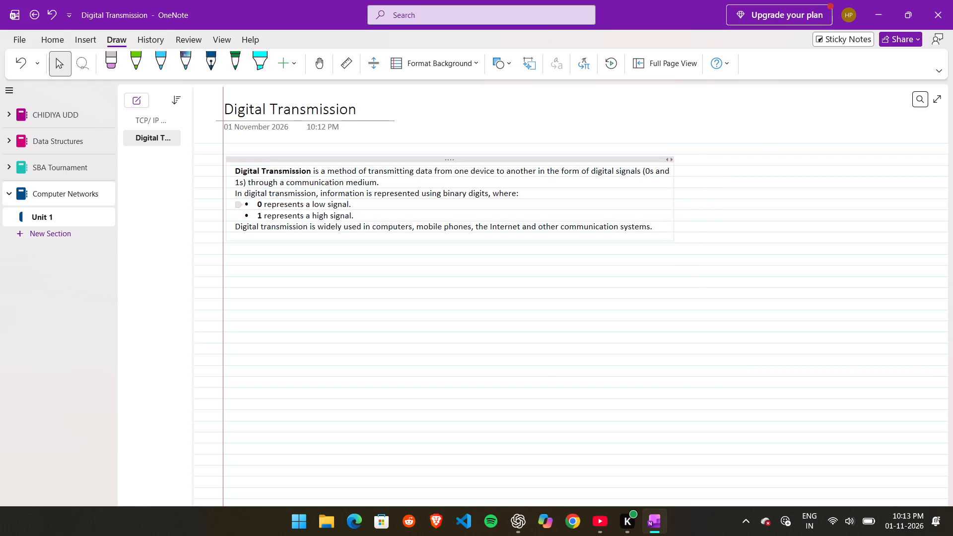
Insert a blank line after the first definition paragraph and an unbulleted blank line after the "1 represents a high signal" bullet.
left_click(388, 185)
key("Return")
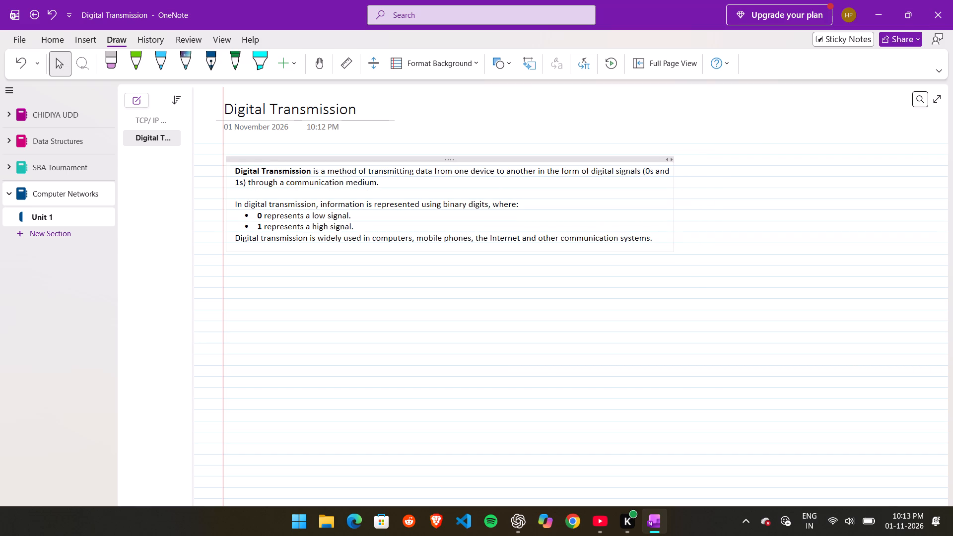
left_click(402, 225)
key("Return")
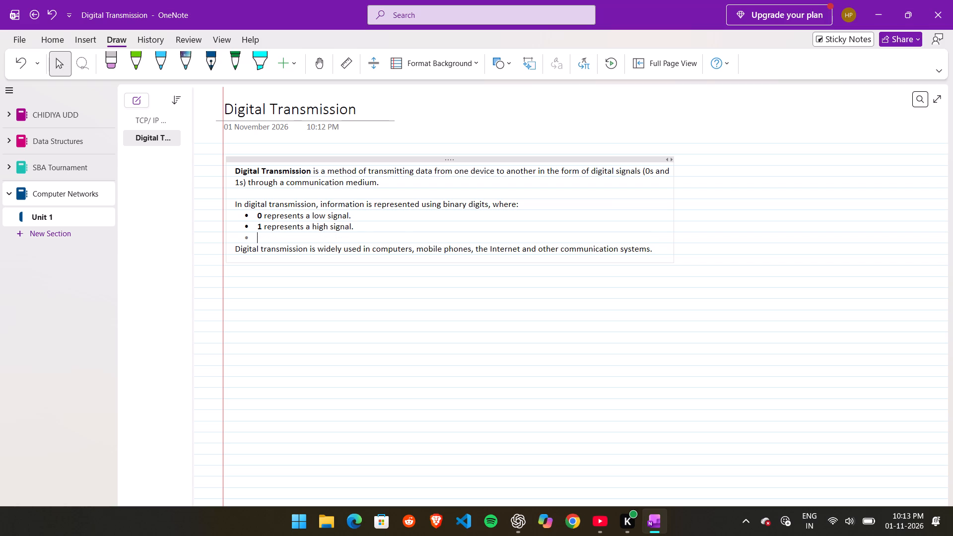
key("Return")
Widen the note container slightly so that "(0s and 1s)" fits on the first line.
left_click_drag(675, 195, 691, 196)
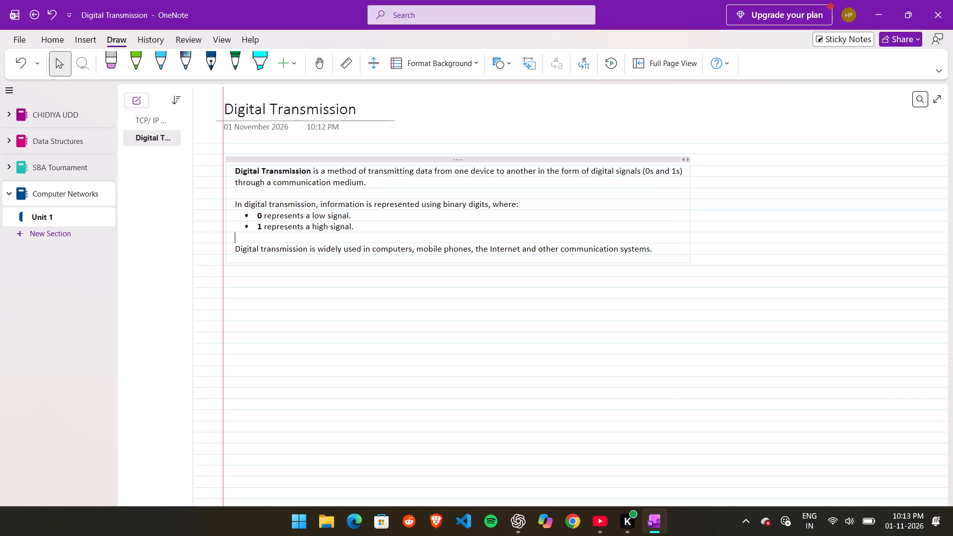
Set the highlighter colour to yellow and highlight "transmitting data" and "in the form of digital signals (0s and 1s)" in the definition.
left_click(260, 66)
left_click(264, 72)
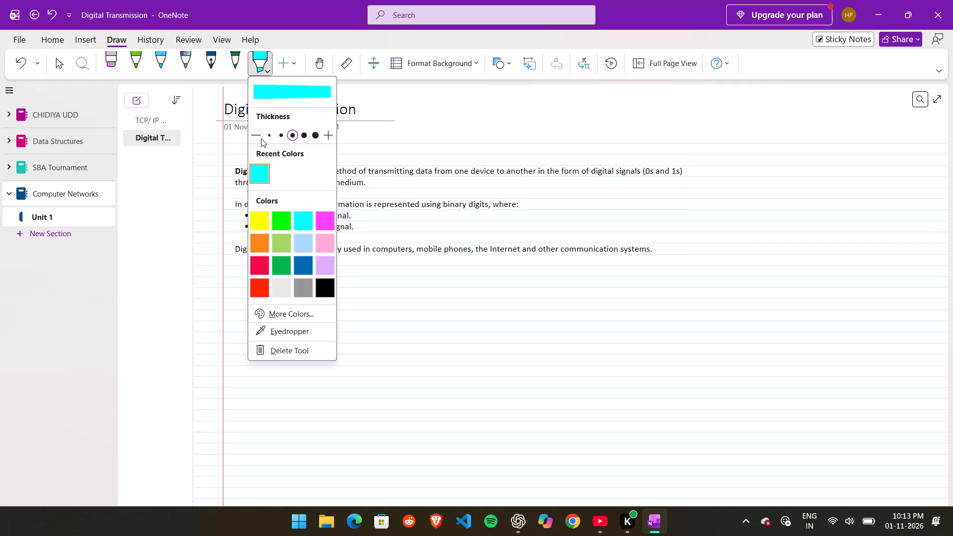
left_click(263, 218)
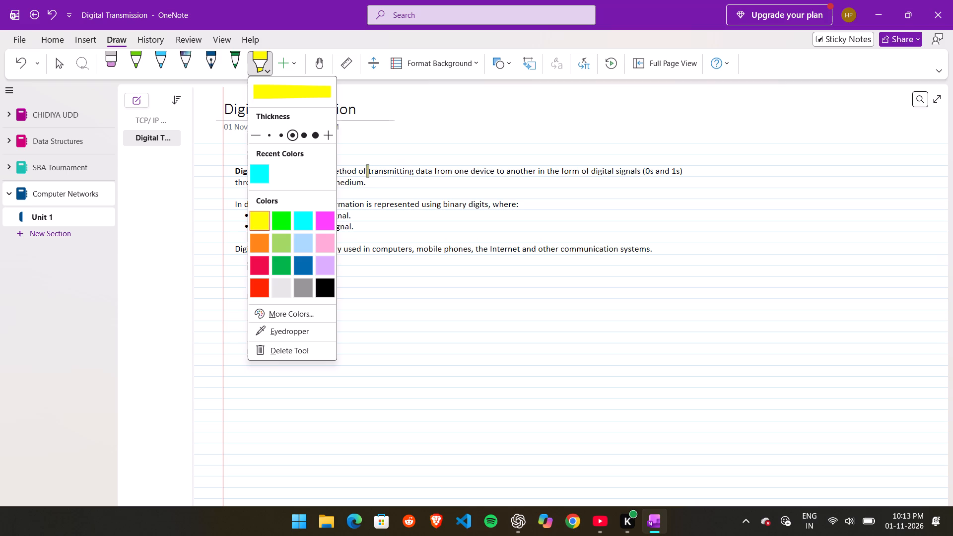
left_click_drag(368, 171, 389, 171, "shift")
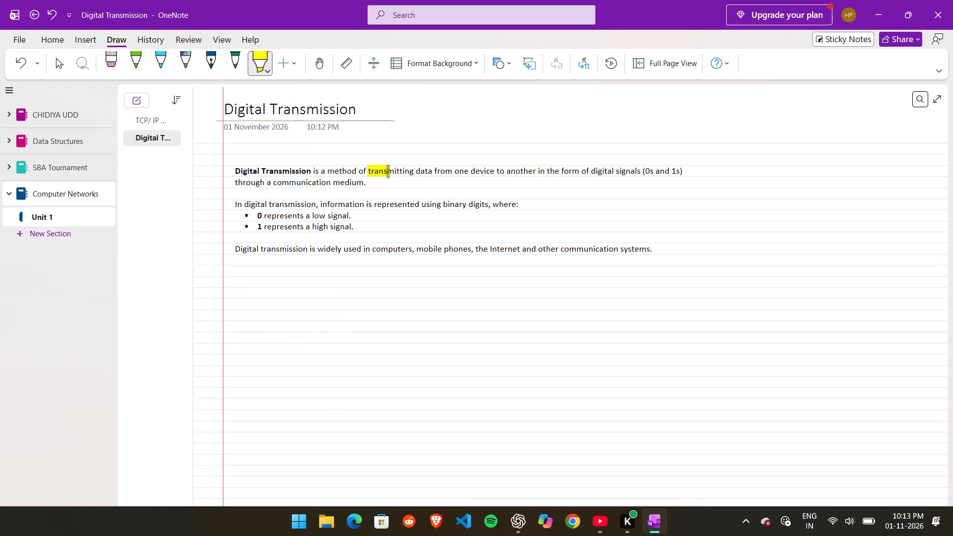
left_click_drag(387, 171, 431, 171, "shift")
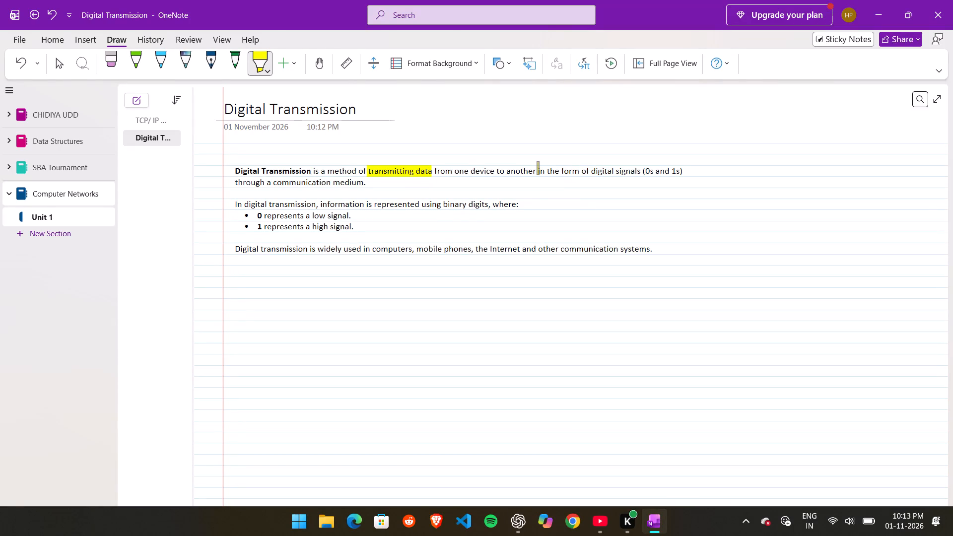
left_click_drag(539, 172, 585, 171, "shift")
left_click_drag(585, 171, 682, 171, "shift")
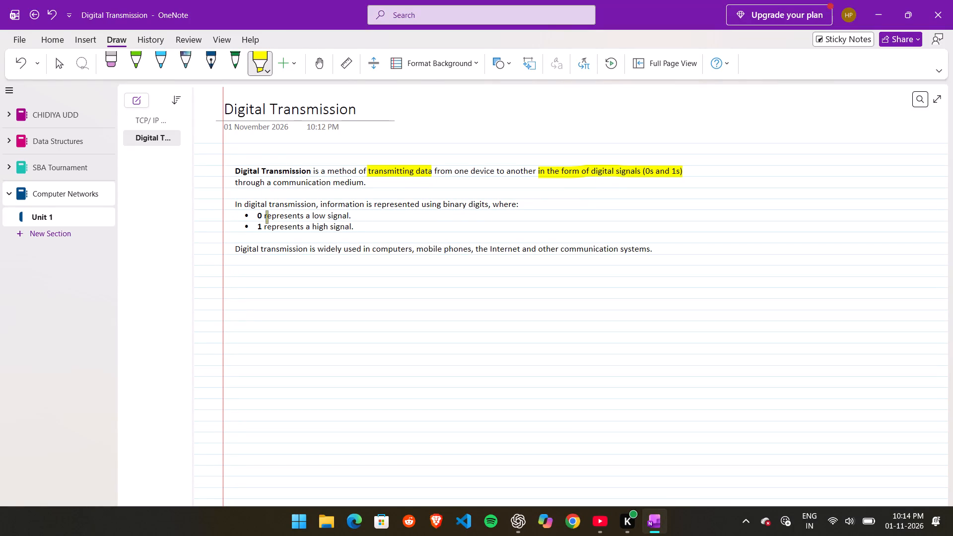
Highlight the bullets "0 represents a low signal." and "1 represents a high signal." in yellow and leave the highlighter.
left_click_drag(256, 217, 308, 217, "shift")
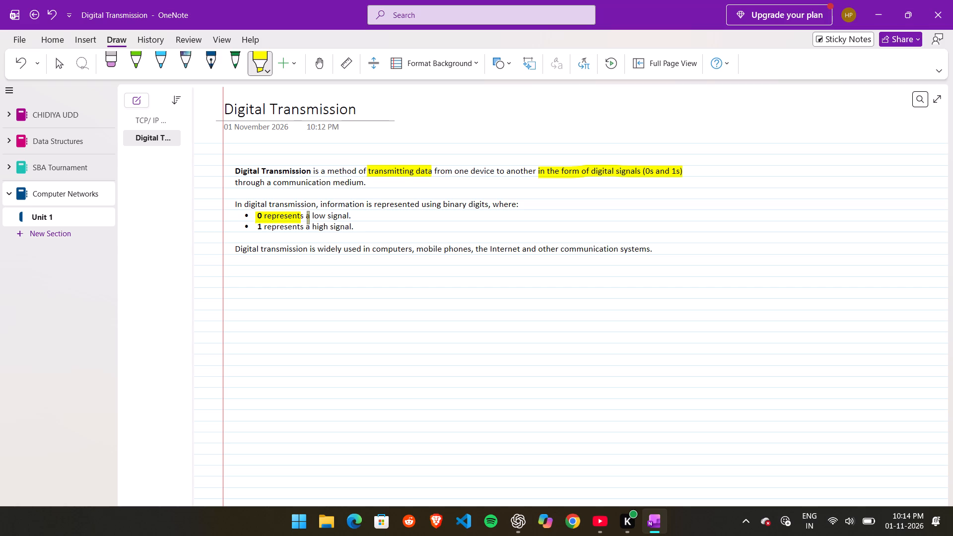
left_click_drag(308, 217, 351, 217, "shift")
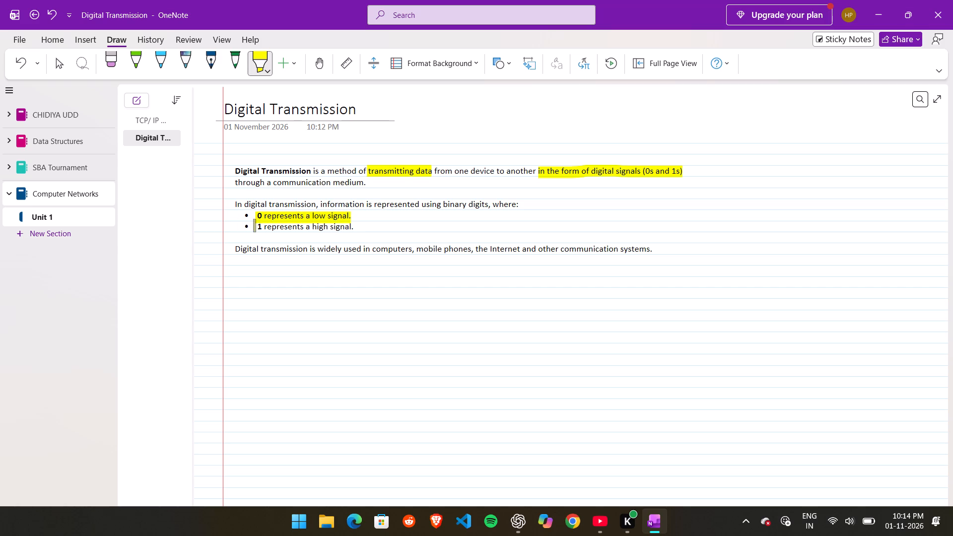
left_click_drag(255, 225, 352, 225, "shift")
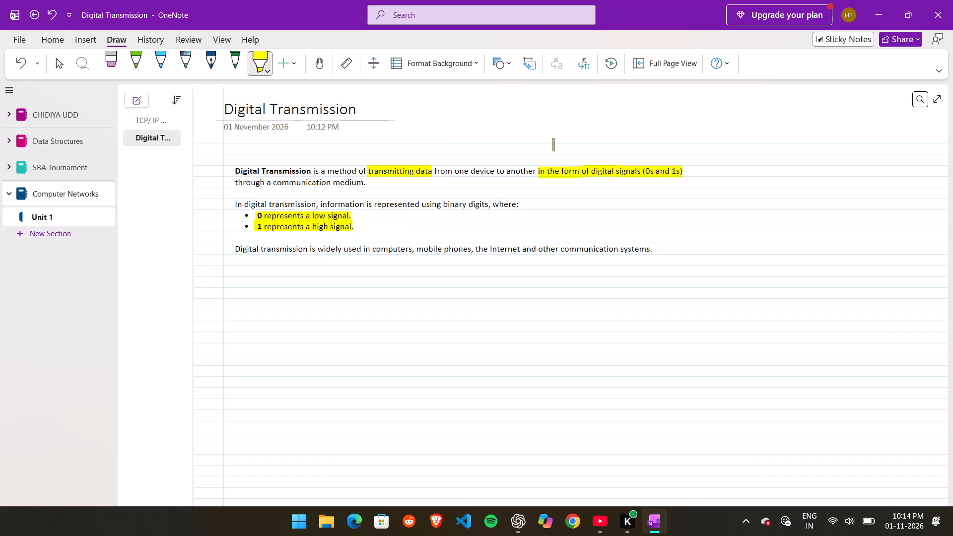
left_click(65, 62)
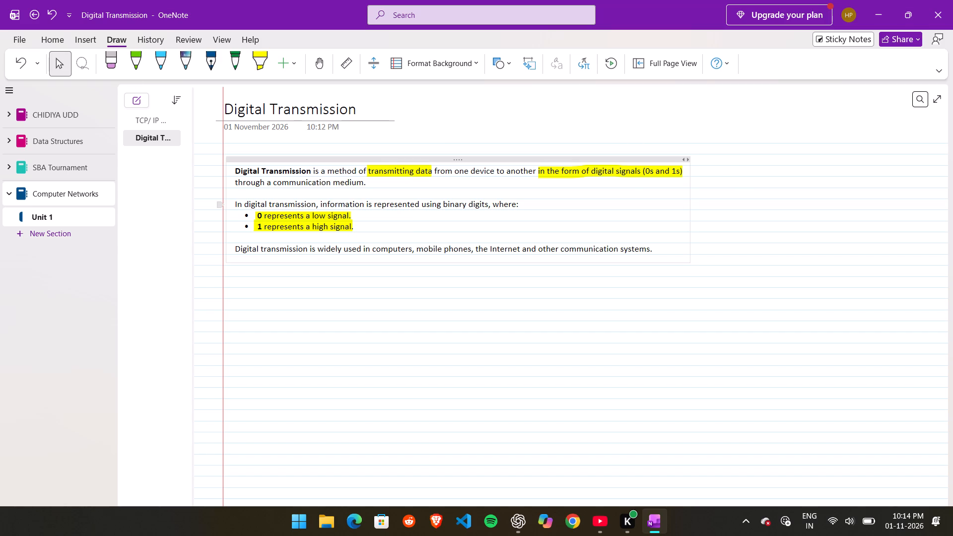
Try font size 14 on the entire note text and settle on size 12.
left_click_drag(661, 244, 314, 210)
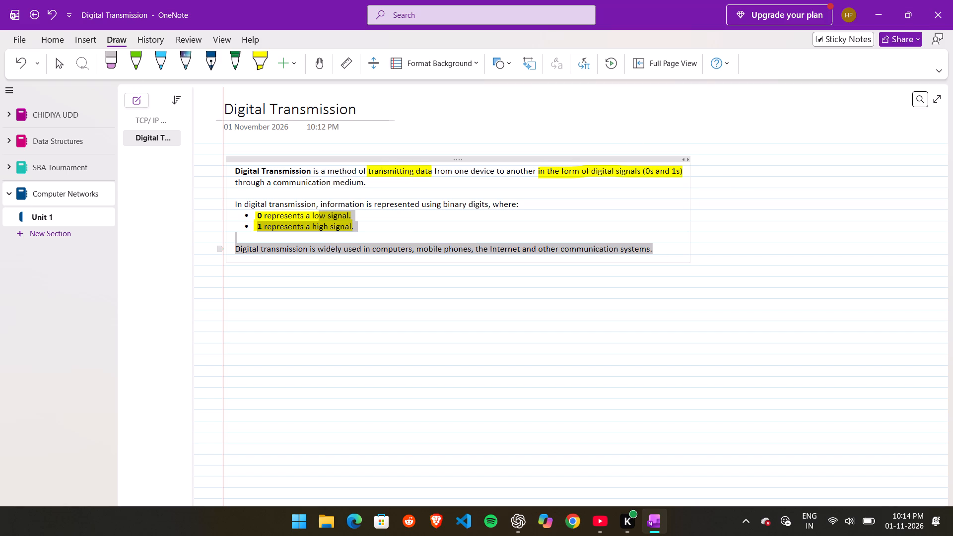
left_click_drag(314, 210, 232, 167)
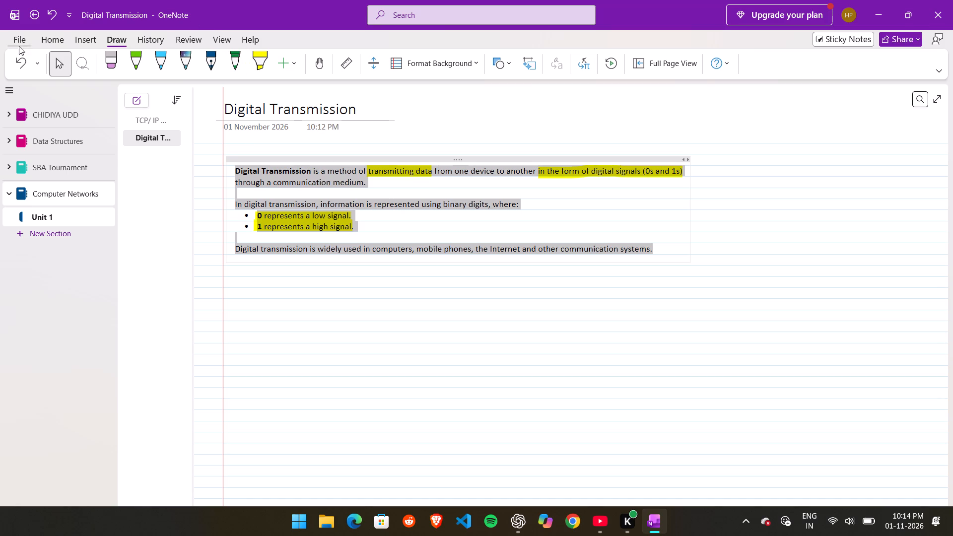
left_click(46, 39)
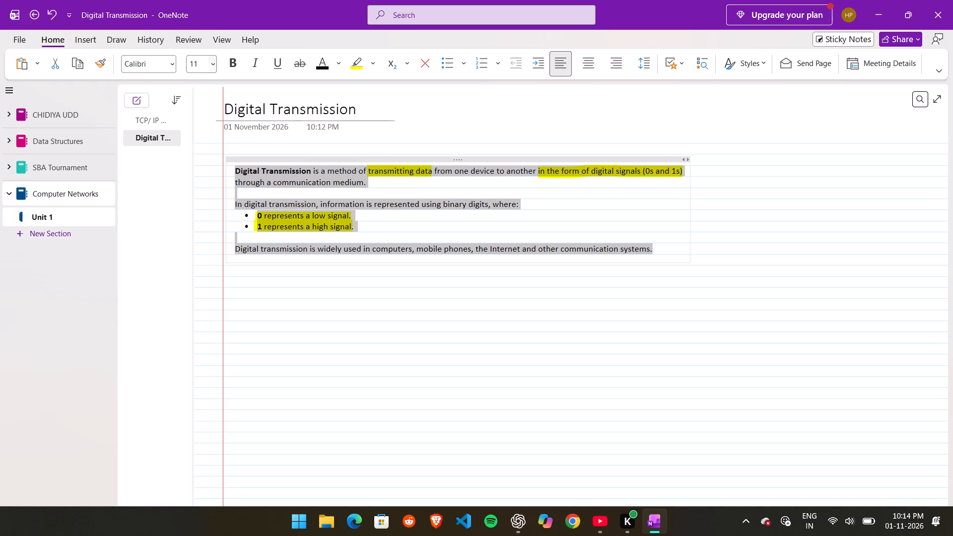
left_click(213, 65)
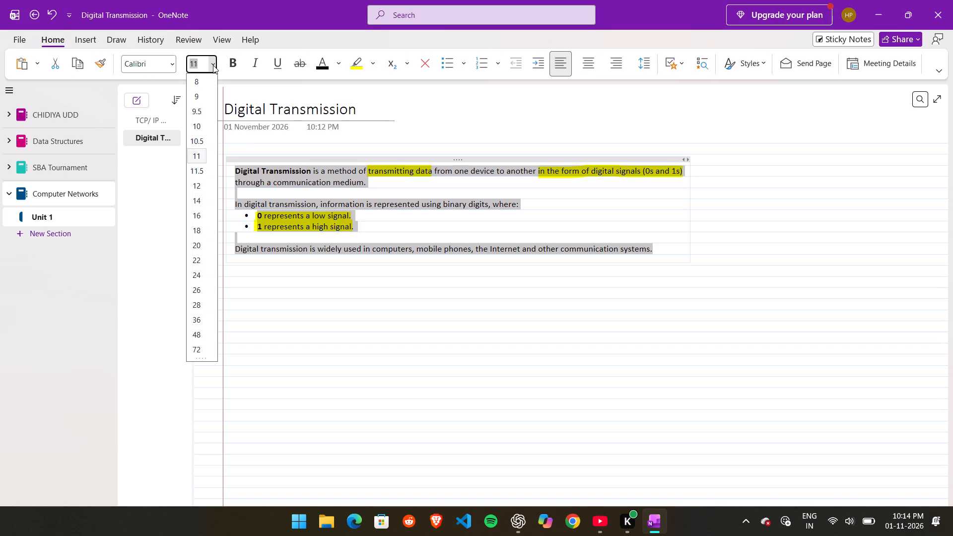
left_click(202, 202)
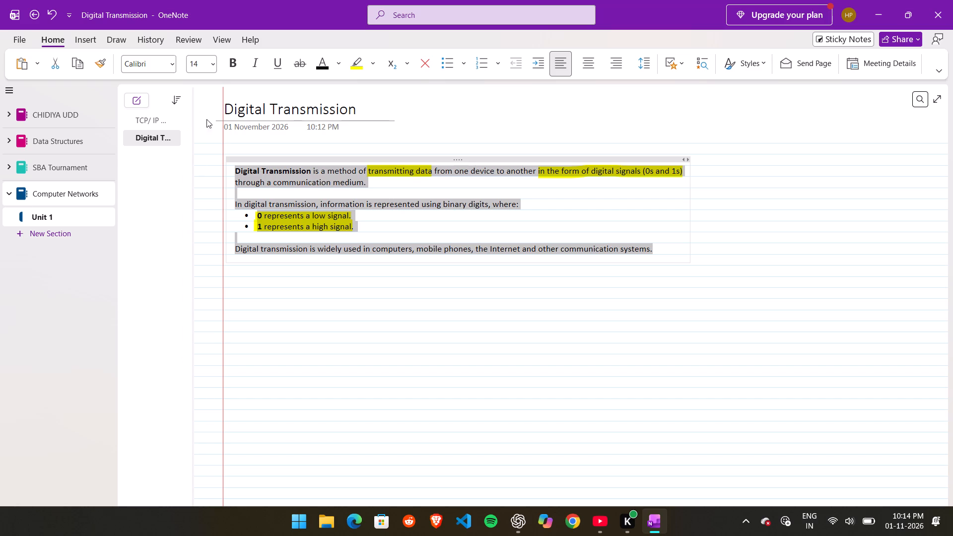
left_click(216, 63)
left_click(212, 62)
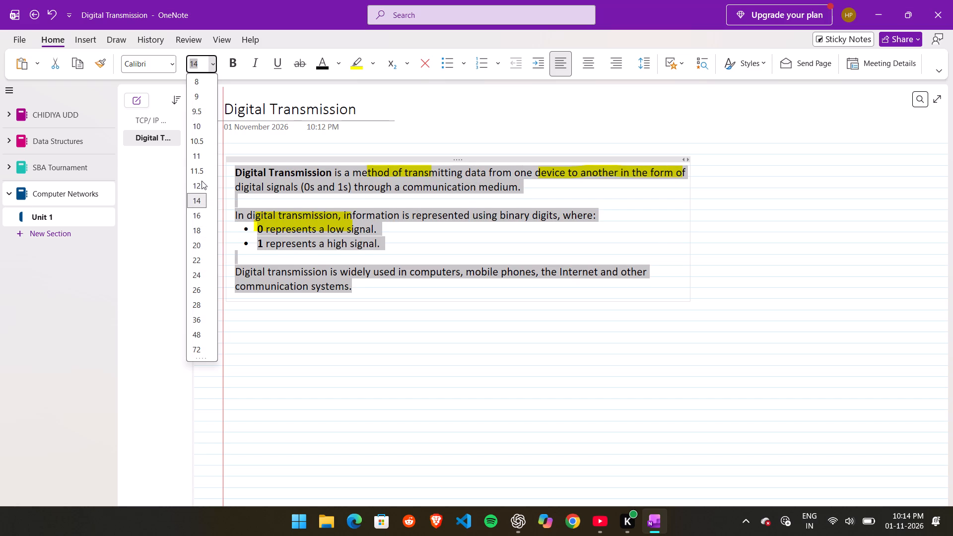
left_click(202, 181)
left_click(613, 354)
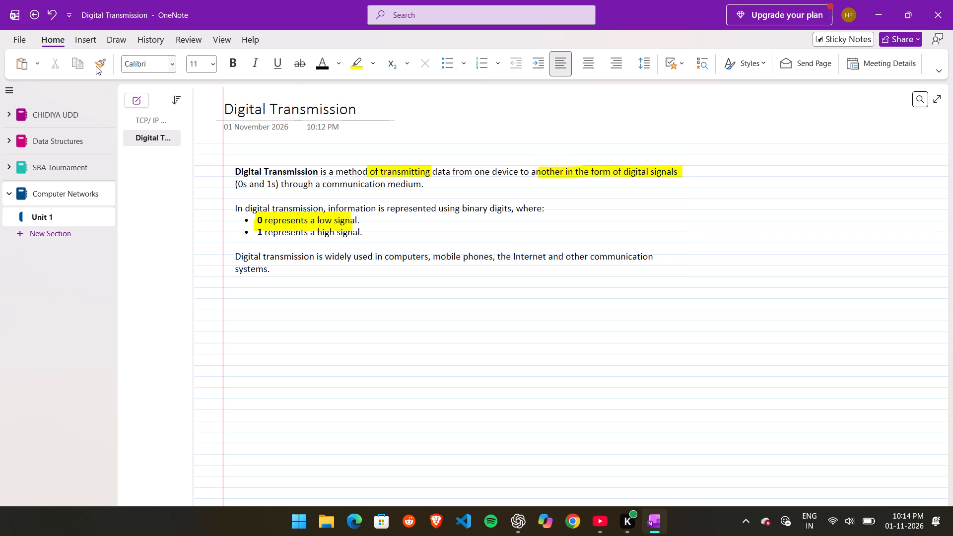
Erase the yellow highlighting from the bullets on 0 and 1 signals and return to the selection tool.
left_click(119, 41)
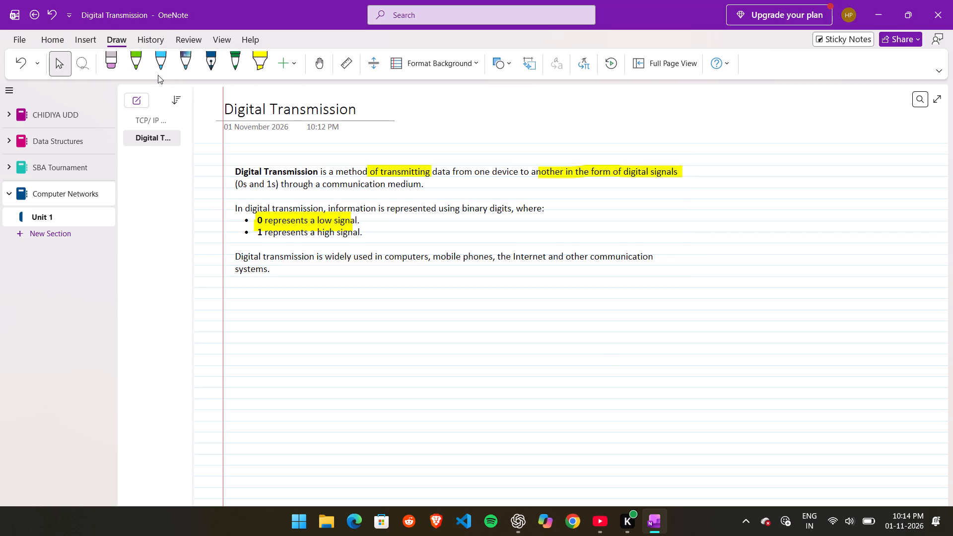
left_click(116, 59)
left_click_drag(316, 224, 332, 216)
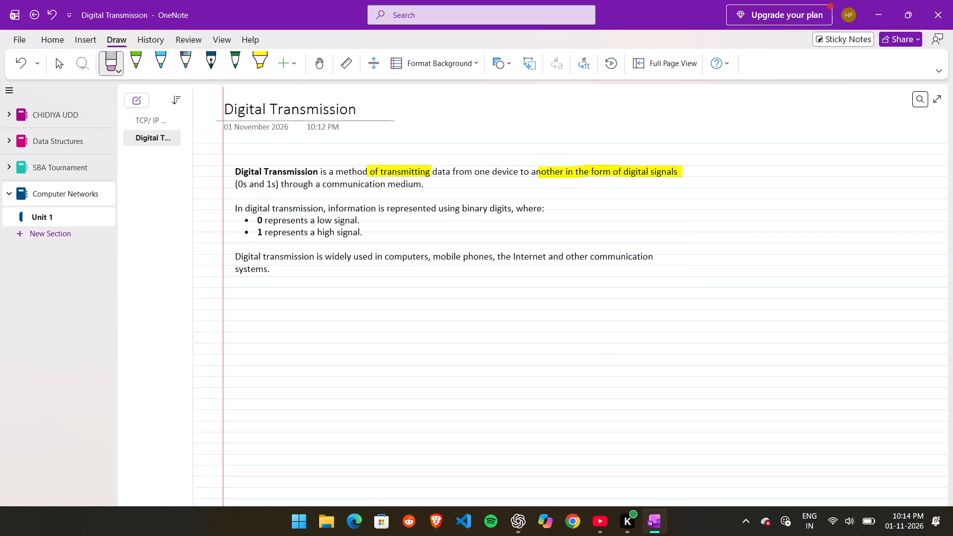
left_click(255, 61)
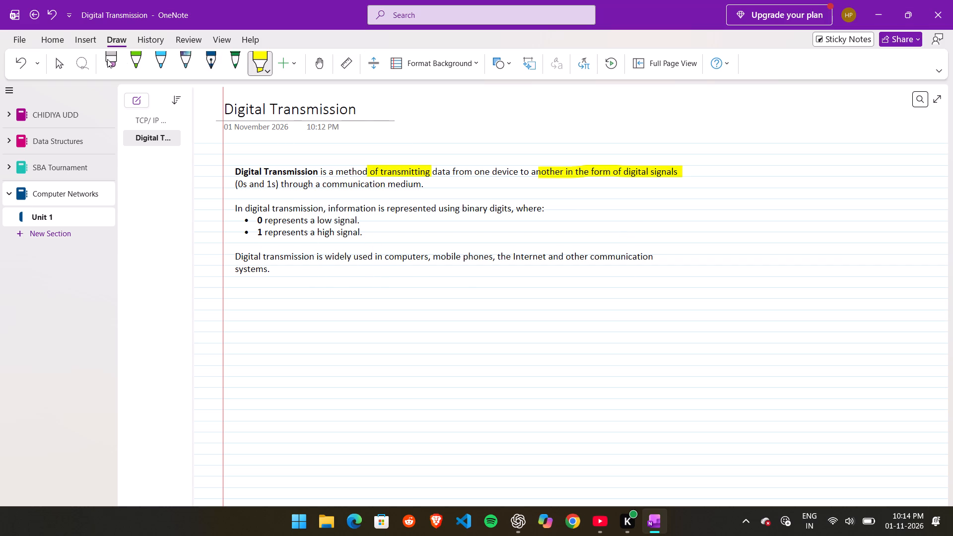
left_click(57, 63)
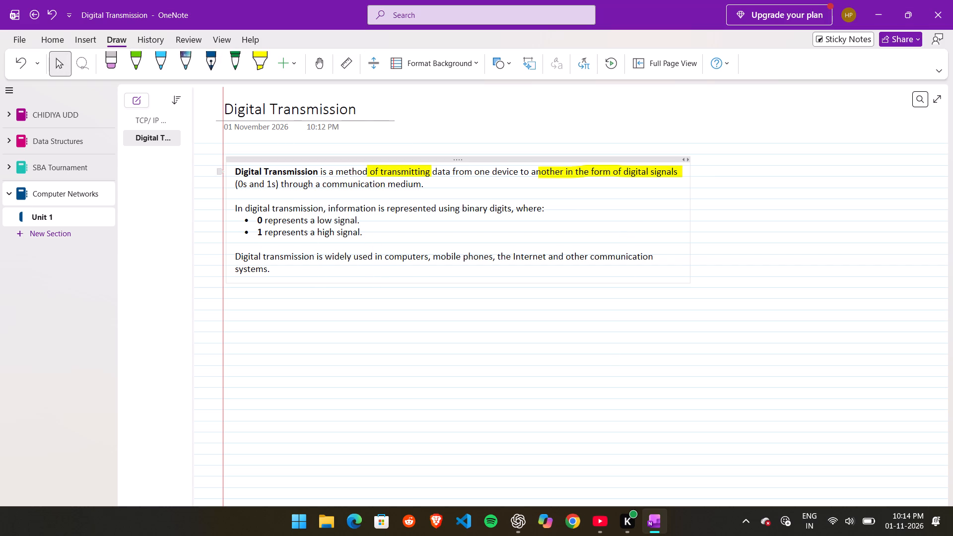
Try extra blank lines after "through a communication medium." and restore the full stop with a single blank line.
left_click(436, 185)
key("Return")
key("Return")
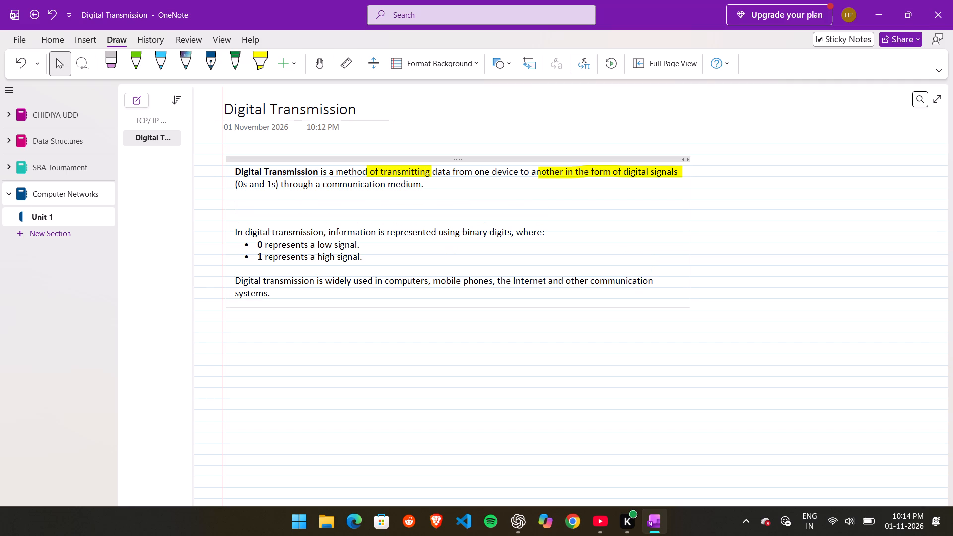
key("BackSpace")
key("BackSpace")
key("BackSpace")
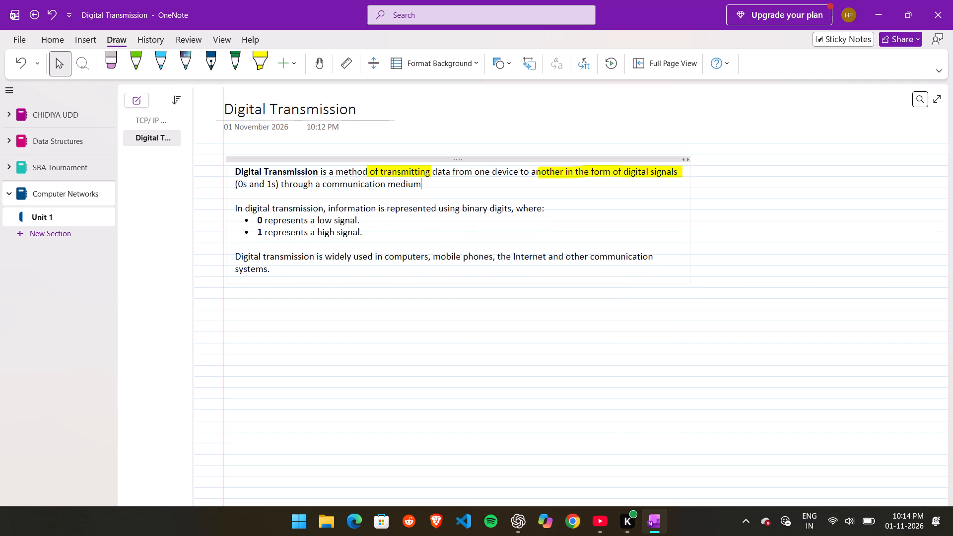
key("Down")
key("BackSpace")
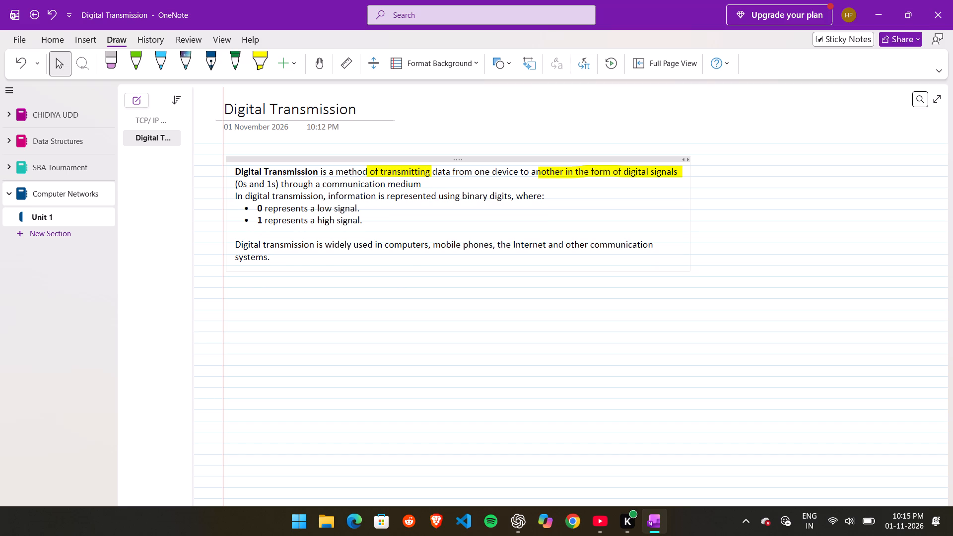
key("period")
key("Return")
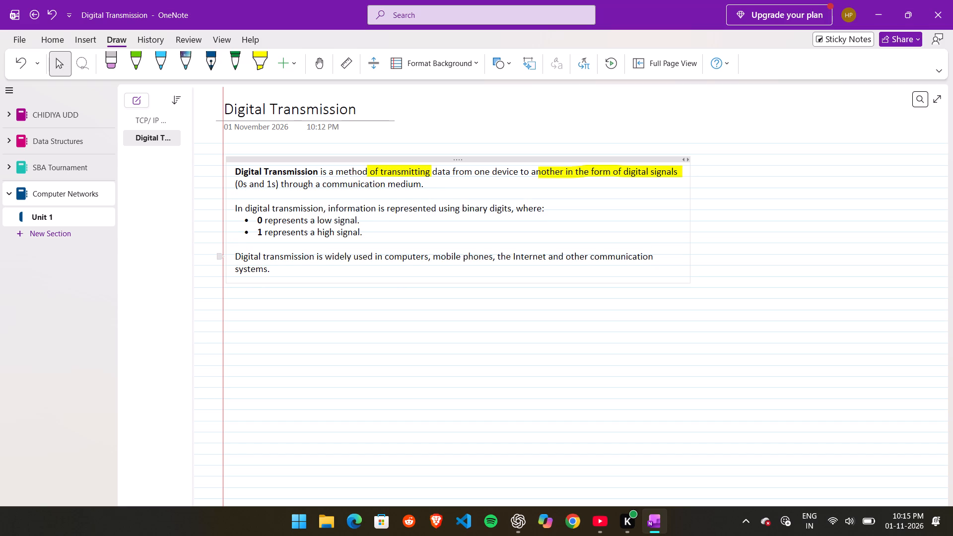
Set the entire note text to font size 11.
left_click_drag(272, 272, 231, 173)
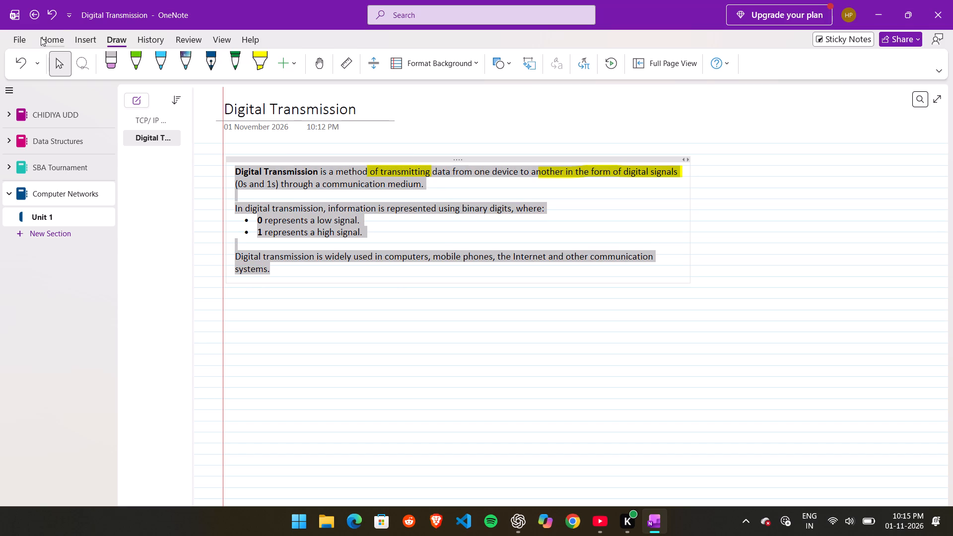
left_click(41, 37)
left_click(211, 66)
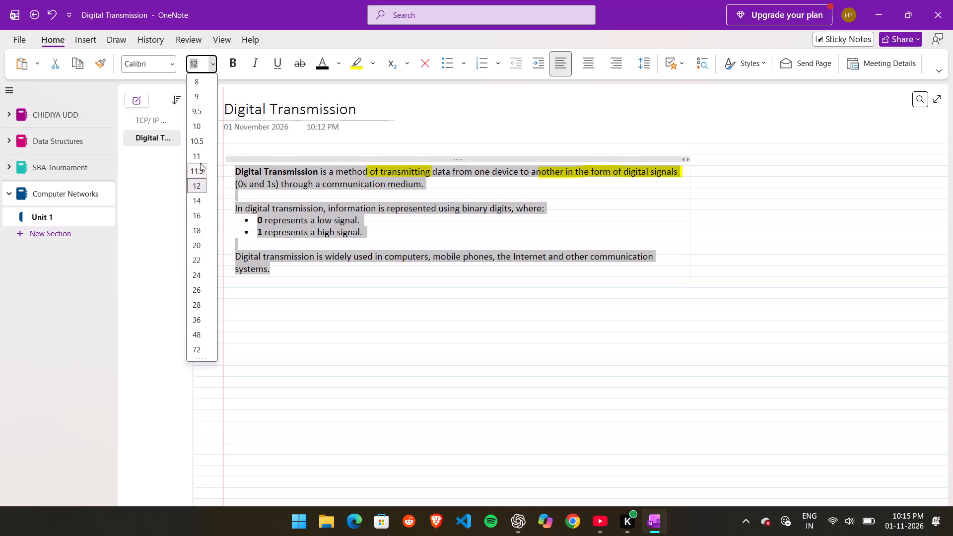
left_click(200, 159)
left_click(312, 301)
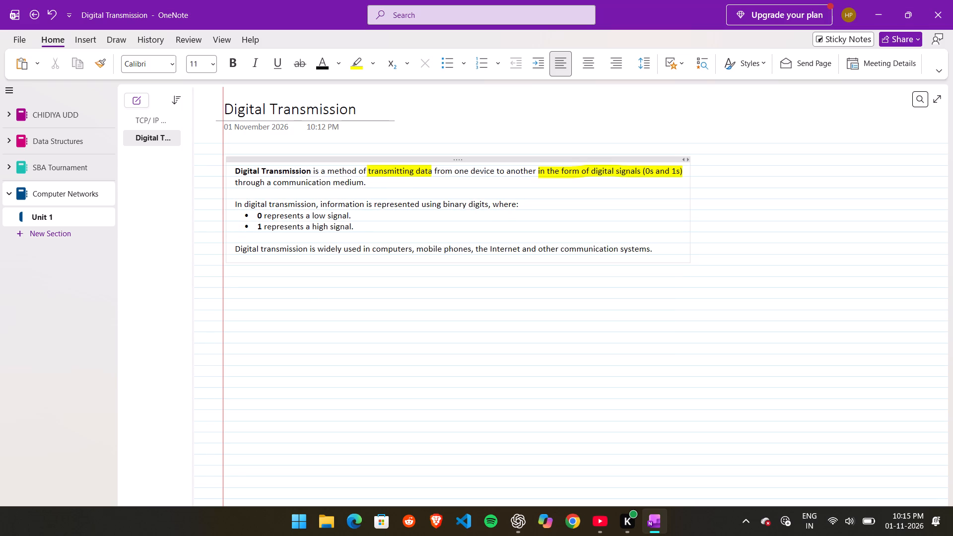
scroll(438, 230, "up", 1, "ctrl")
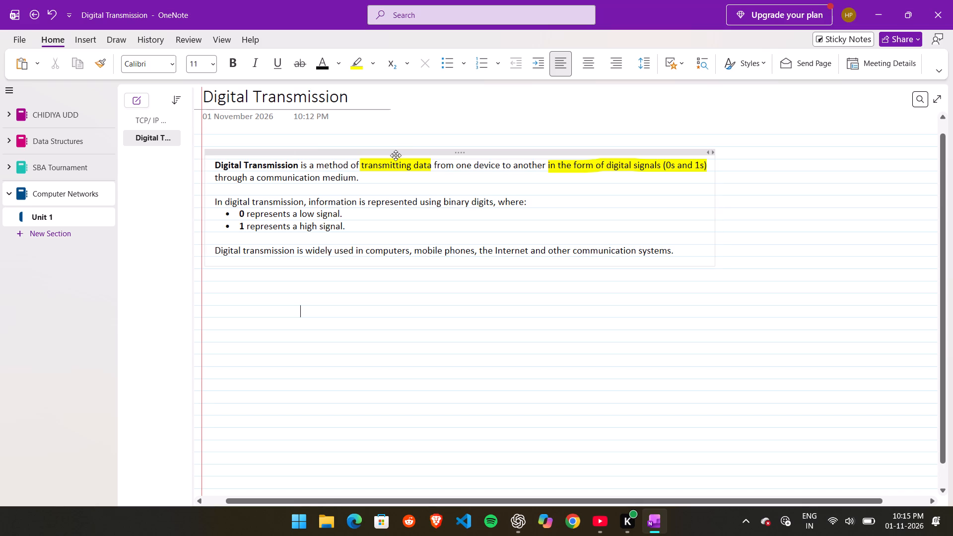
left_click_drag(329, 501, 266, 501)
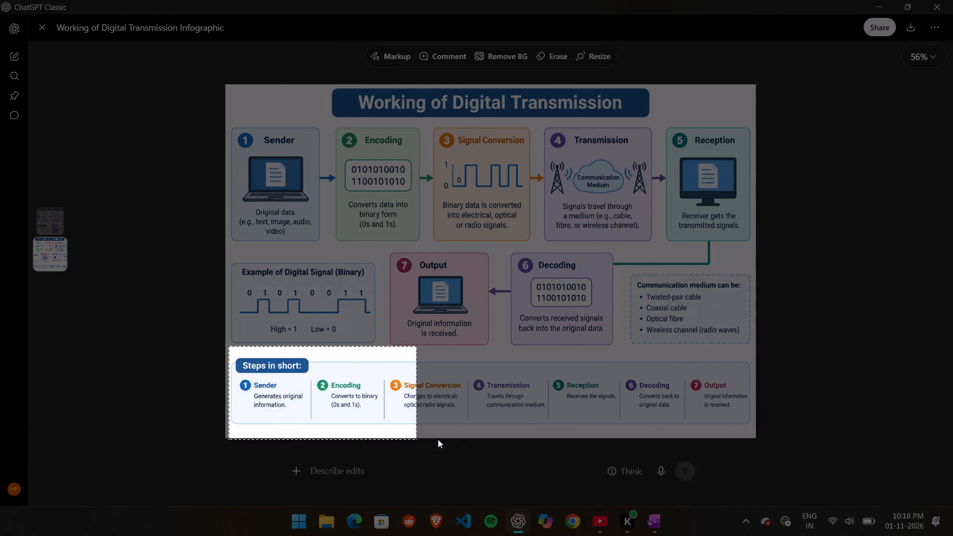
left_click_drag(438, 439, 755, 427)
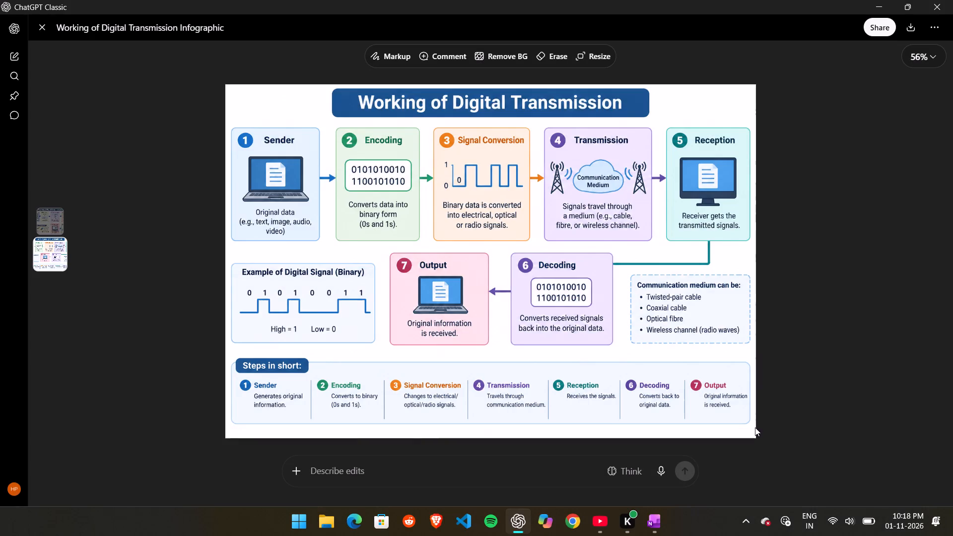
Paste the captured strip into the OneNote page and place it directly below the "WORKING" heading, aligned with the text.
left_click(644, 517)
left_click(339, 331)
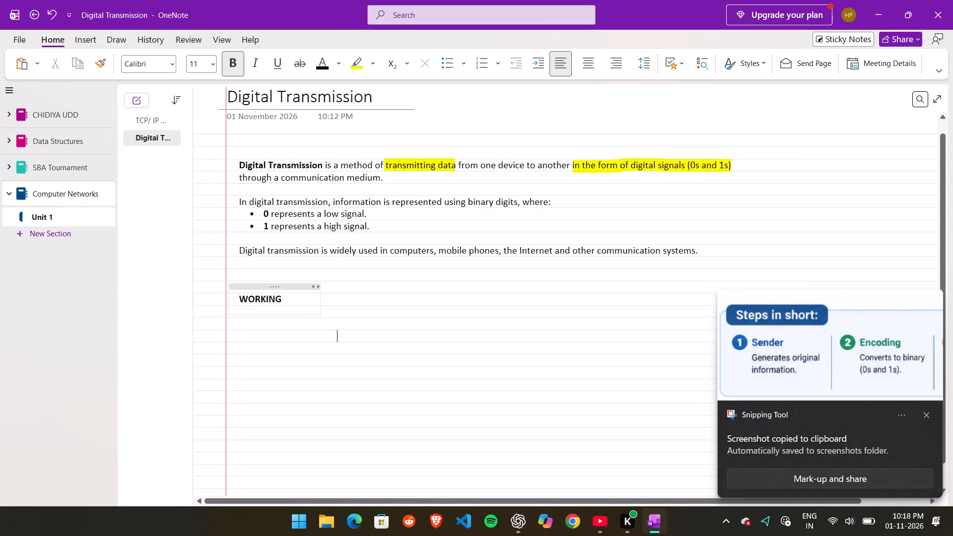
key("ctrl+v")
key("ctrl+b")
left_click(552, 388)
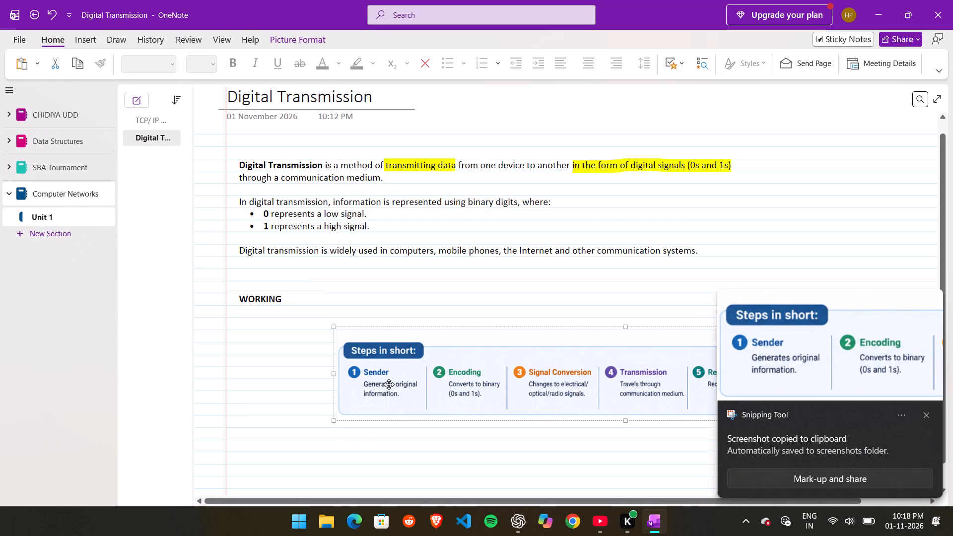
left_click_drag(575, 380, 474, 370)
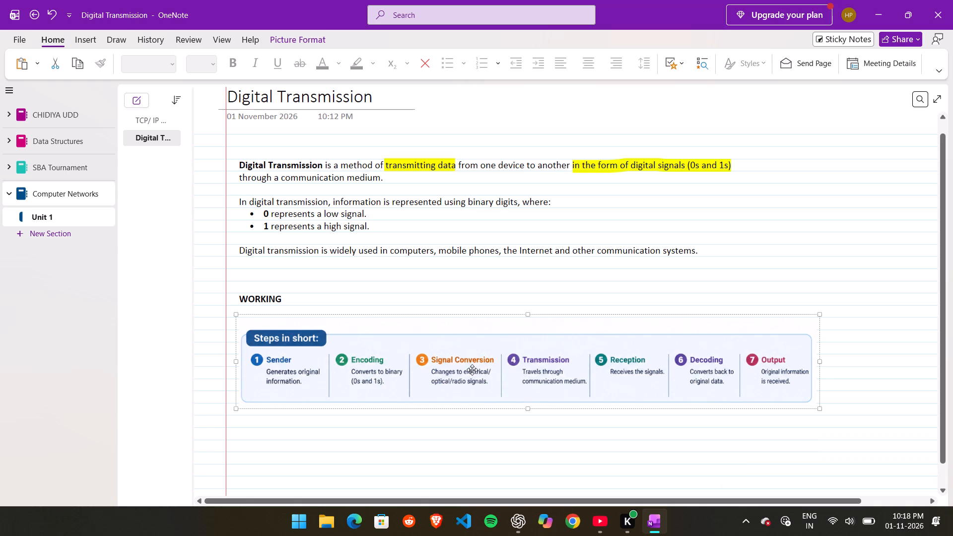
Crop the "Steps in short:" title off the top of the picture and move it up beneath the "WORKING" heading.
right_click(377, 357)
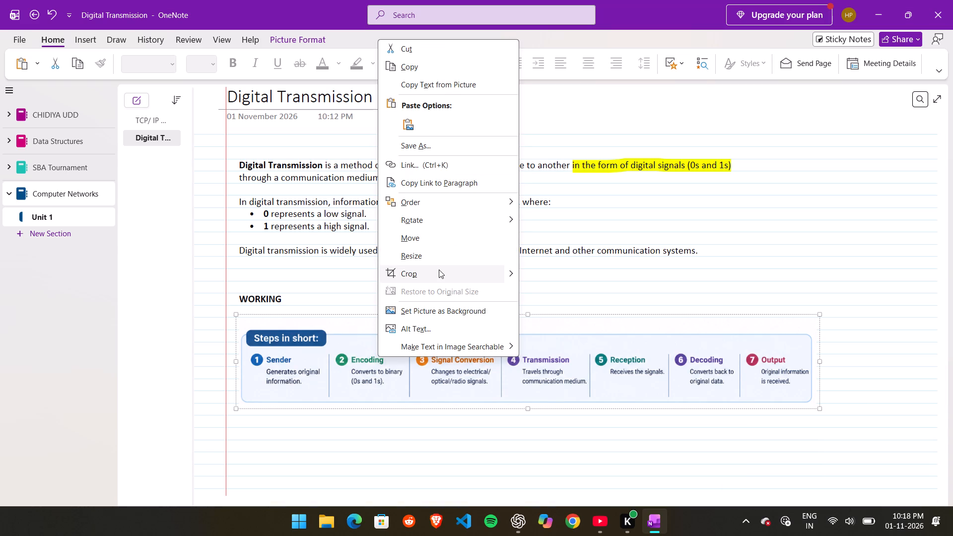
left_click(439, 269)
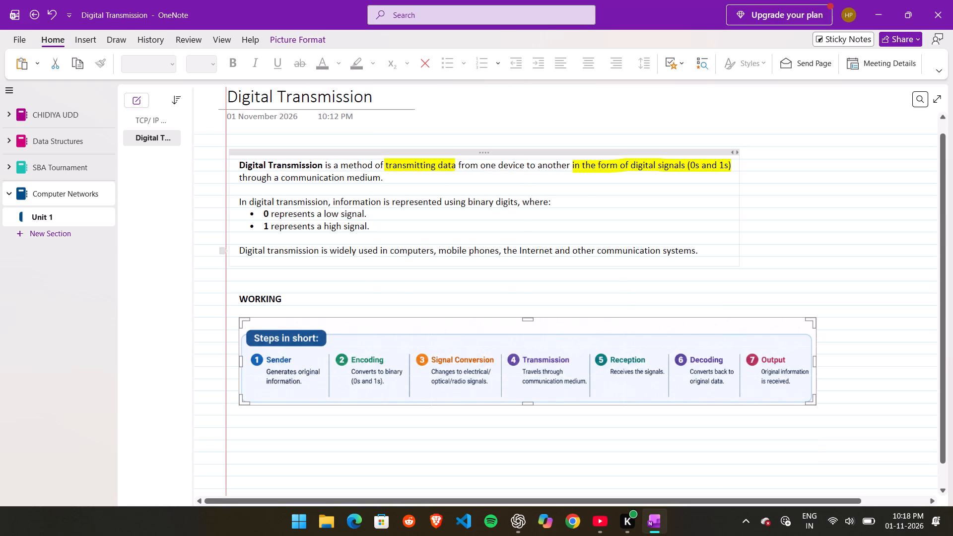
left_click_drag(529, 320, 529, 349)
left_click_drag(464, 372, 465, 335)
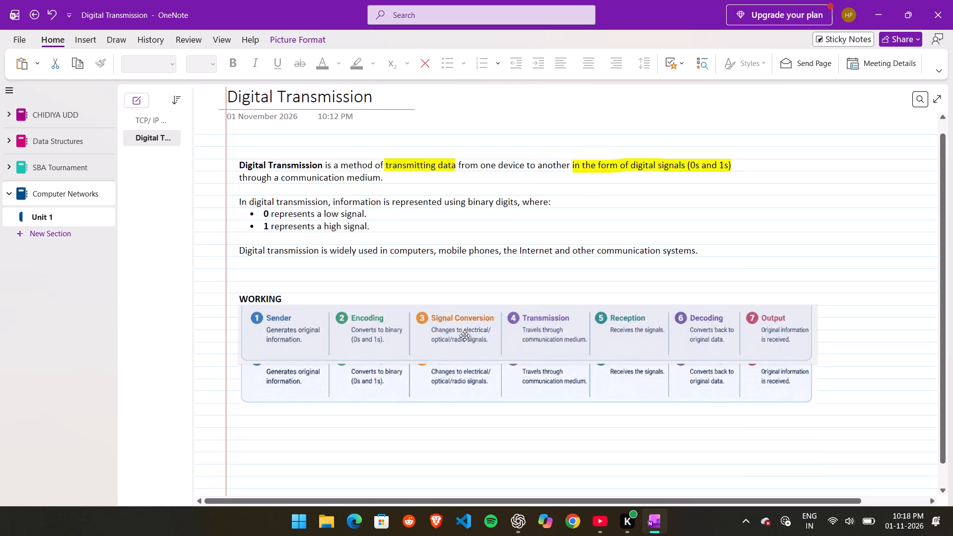
left_click_drag(465, 335, 462, 343)
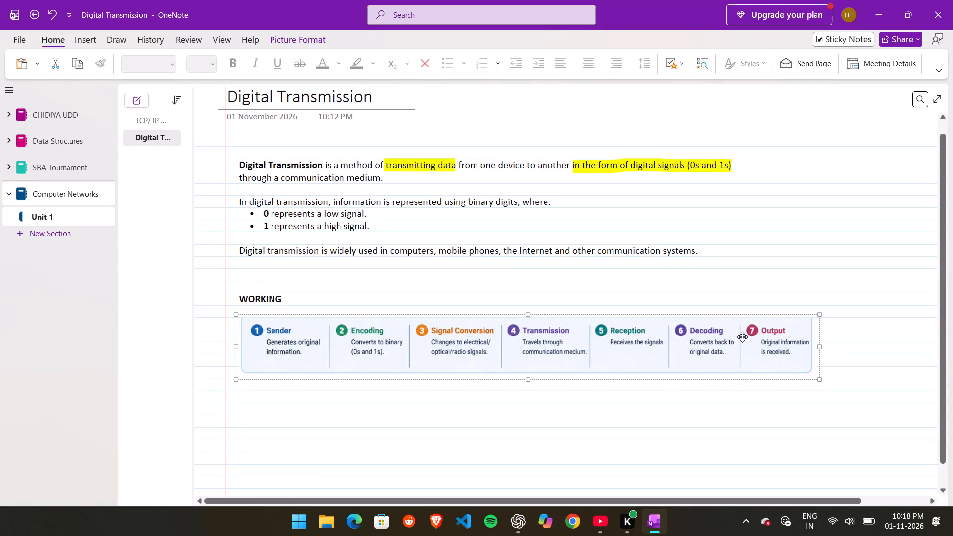
Enlarge the cropped picture proportionally so it spans most of the visible page width.
left_click_drag(823, 385, 845, 394)
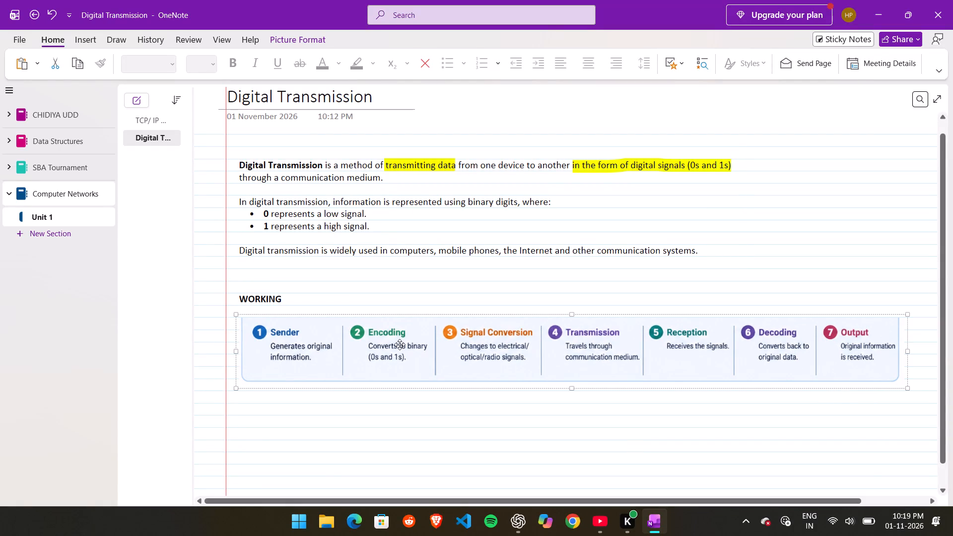
left_click(433, 285)
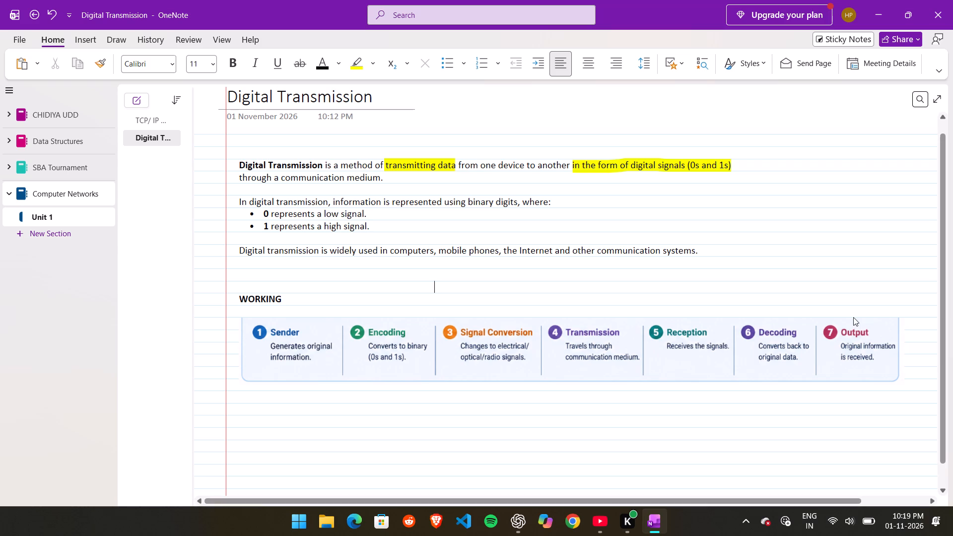
Crop the picture's right side to remove the step 7 "Output" column, ending after "Decoding".
left_click(835, 343)
right_click(822, 344)
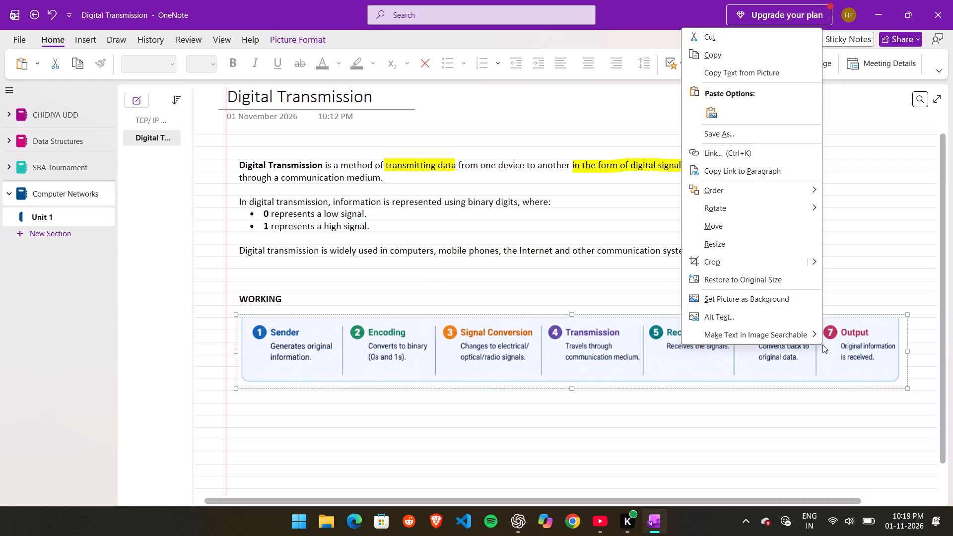
left_click(761, 262)
left_click_drag(907, 355, 817, 355)
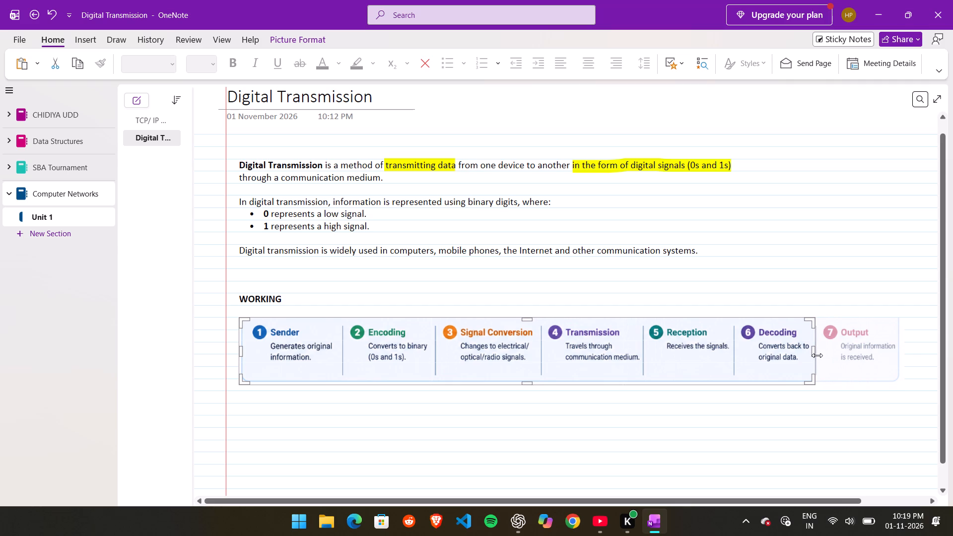
left_click(870, 249)
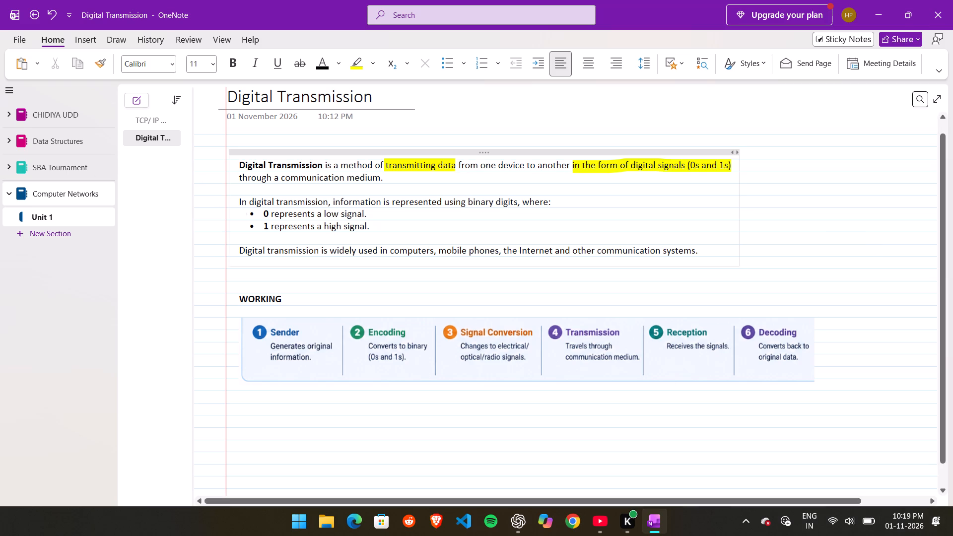
Add a "TYPES" heading in capitals in a new text container below the picture.
scroll(528, 382, "down", 3)
scroll(432, 205, "up", 2)
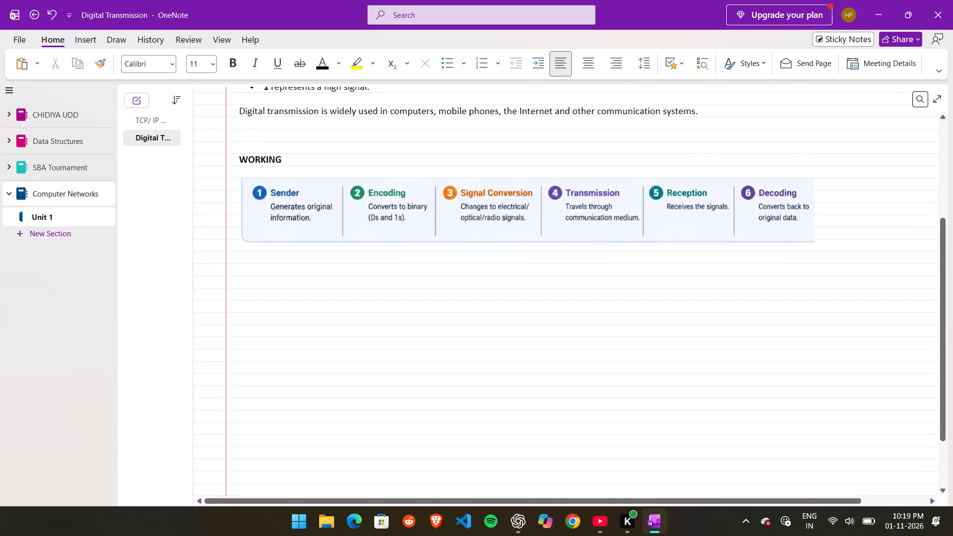
scroll(269, 327, "down", 1)
left_click(253, 281)
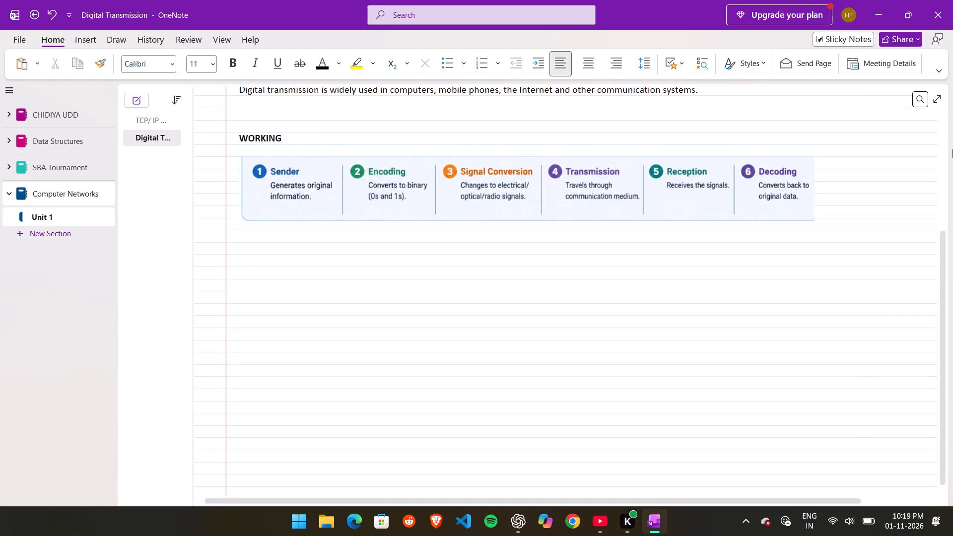
type("types")
key("BackSpace")
key("BackSpace")
key("BackSpace")
key("BackSpace")
key("BackSpace")
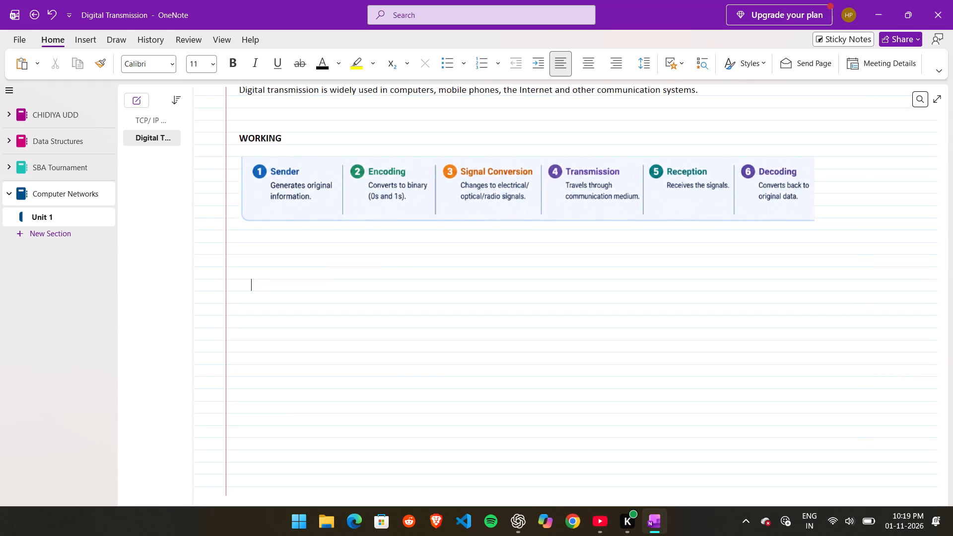
type("TYPES")
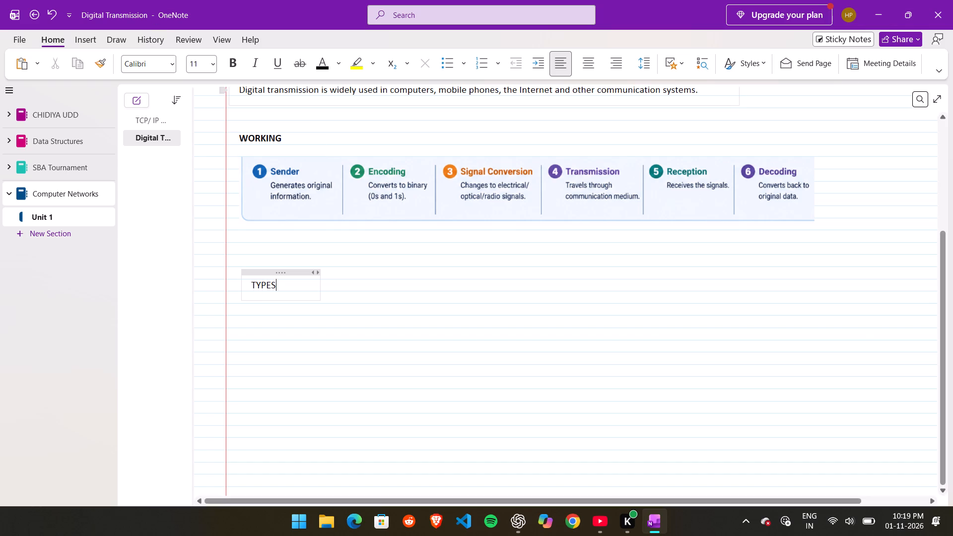
Format the "TYPES" heading as bold with font size 16.
left_click_drag(288, 282, 246, 282)
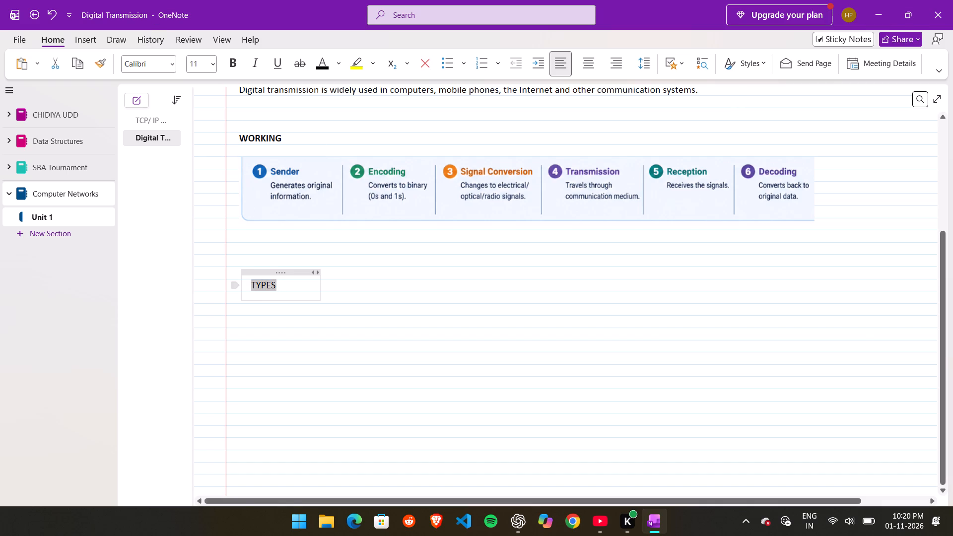
left_click_drag(246, 282, 245, 282)
left_click(233, 53)
left_click(213, 64)
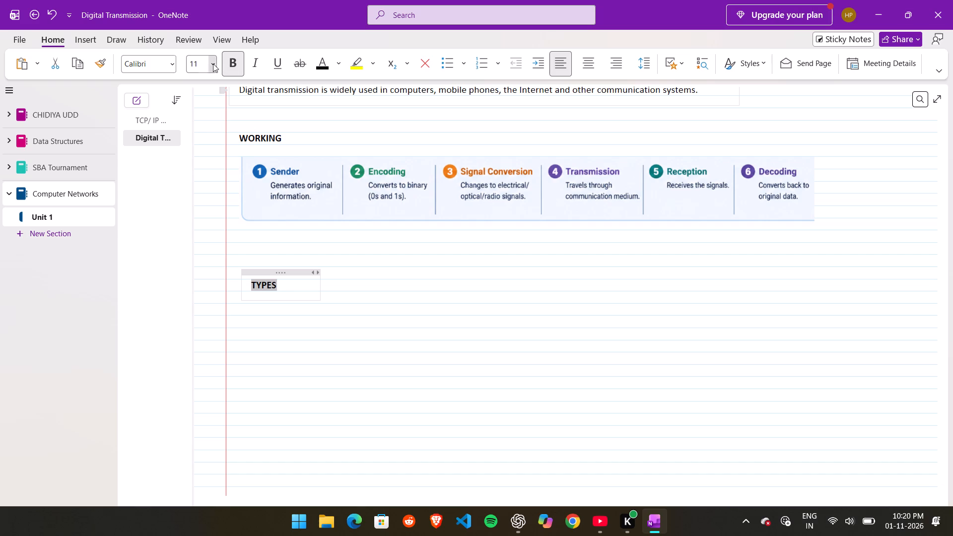
left_click(199, 185)
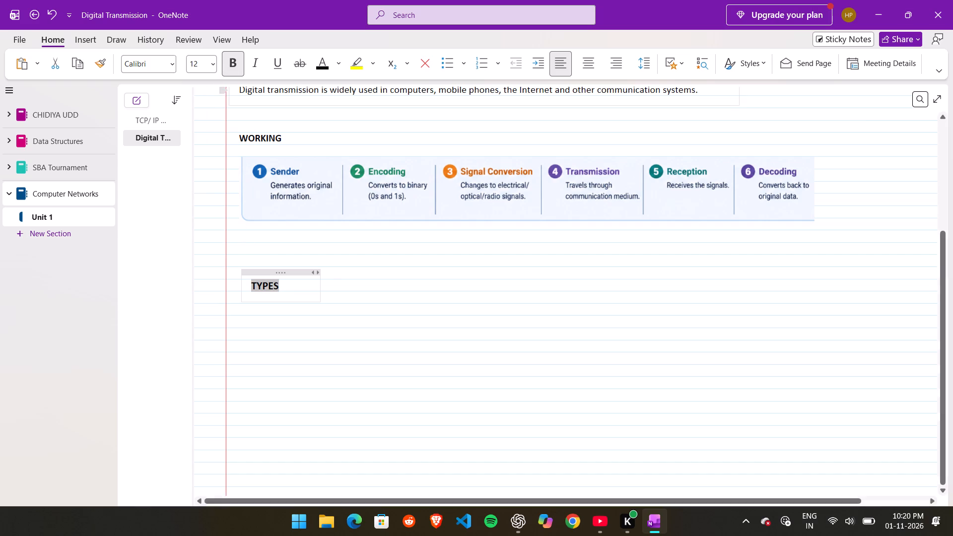
left_click(215, 64)
left_click(196, 209)
left_click(395, 285)
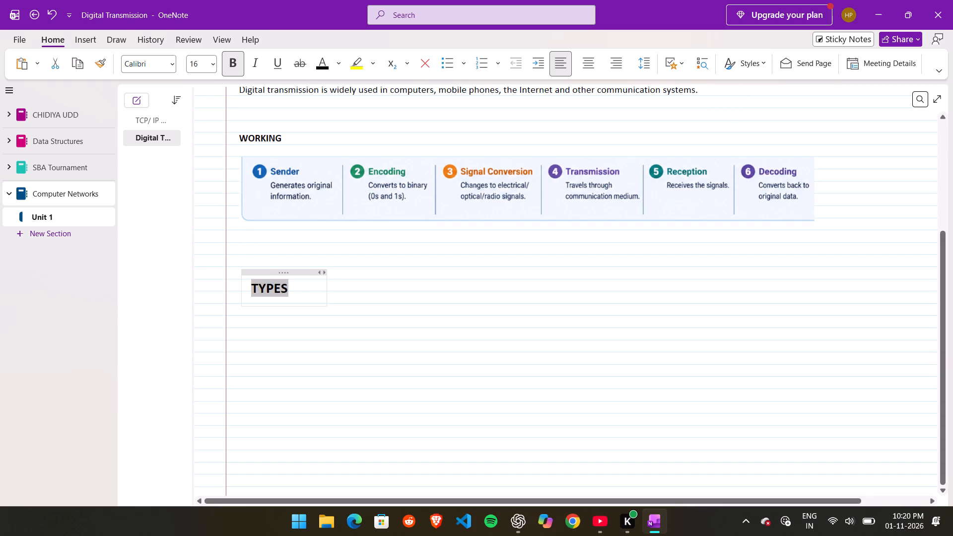
Set the "WORKING" heading's font size to 16.
left_click_drag(288, 135, 243, 135)
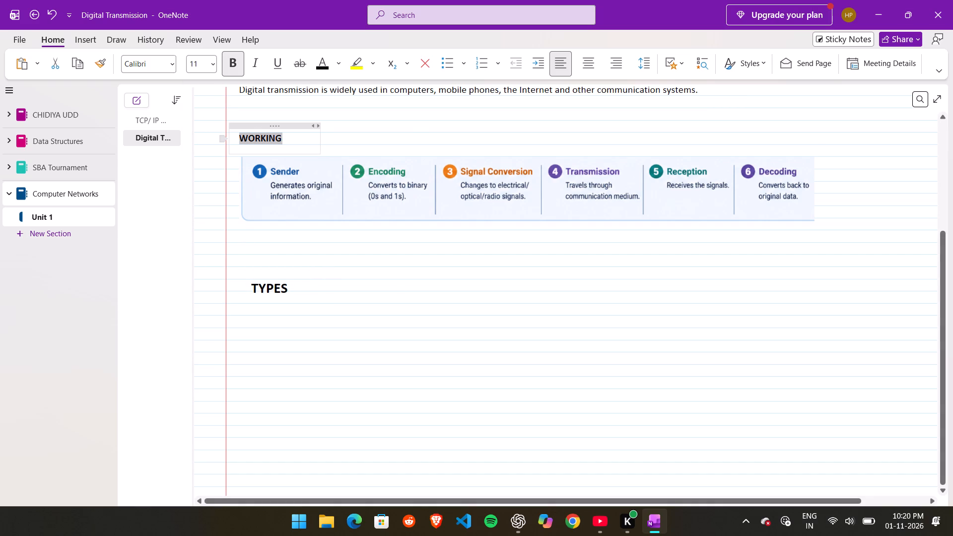
left_click_drag(243, 135, 237, 135)
left_click(214, 59)
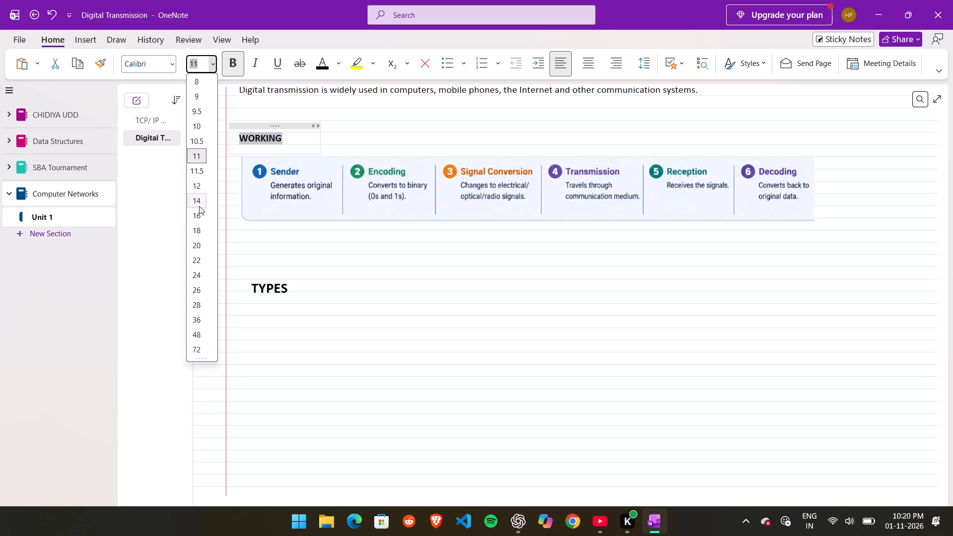
left_click(199, 212)
left_click(404, 110)
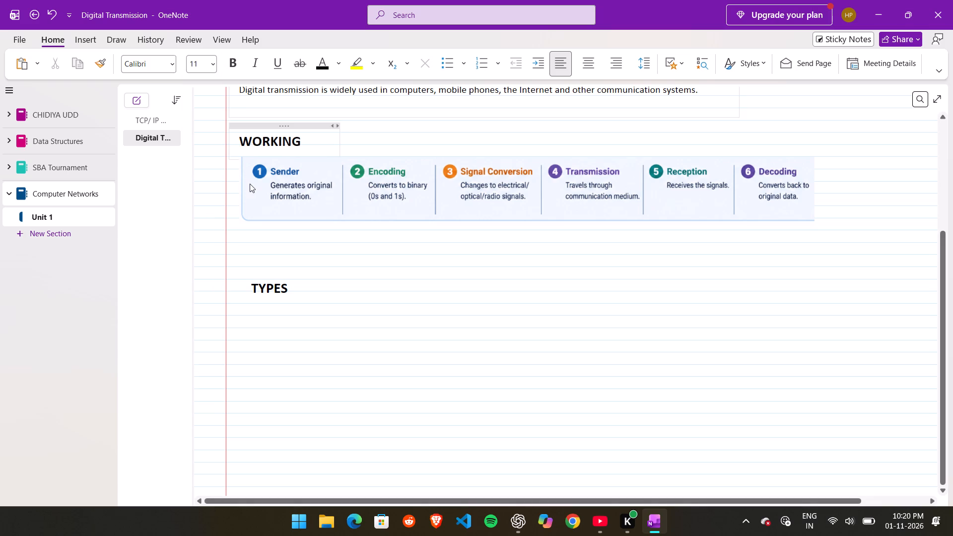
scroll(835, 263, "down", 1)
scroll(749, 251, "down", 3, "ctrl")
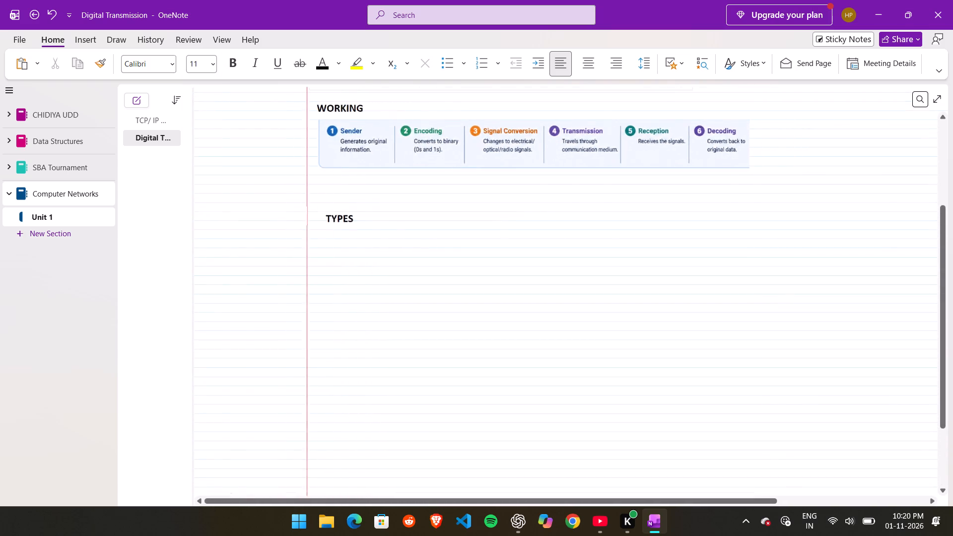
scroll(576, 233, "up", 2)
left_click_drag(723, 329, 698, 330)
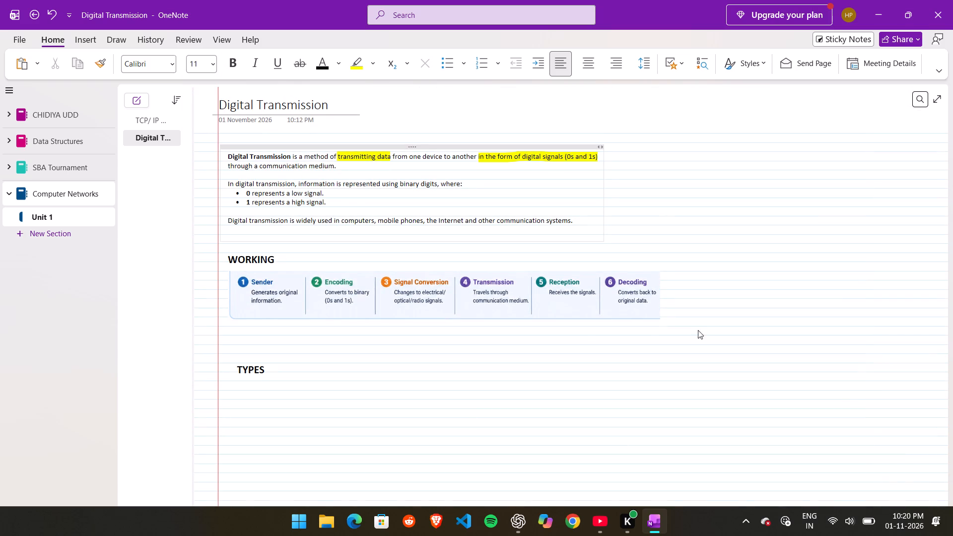
Select the "WORKING" heading with its picture and move both slightly down, away from the introductory text.
left_click_drag(698, 330, 198, 247)
left_click_drag(379, 296, 381, 308)
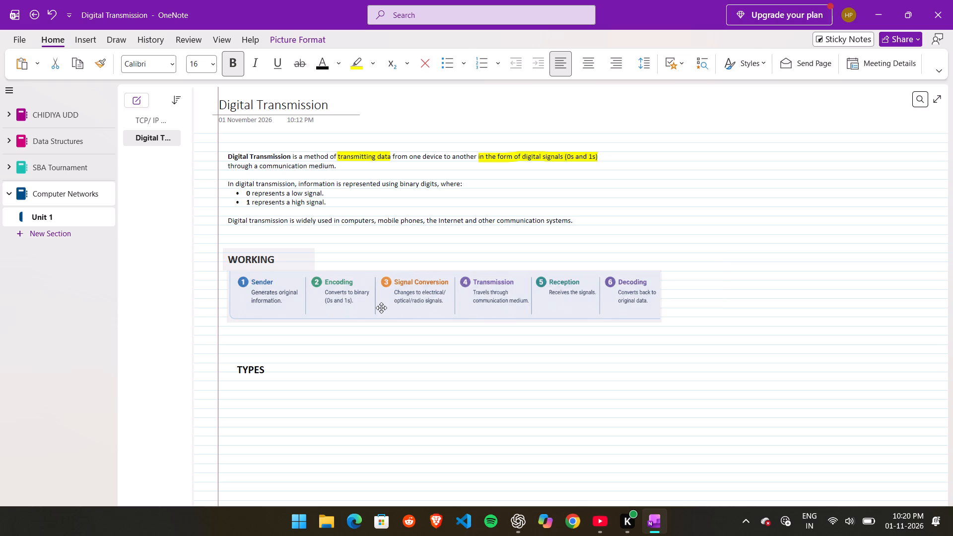
left_click_drag(381, 308, 381, 308)
left_click(723, 256)
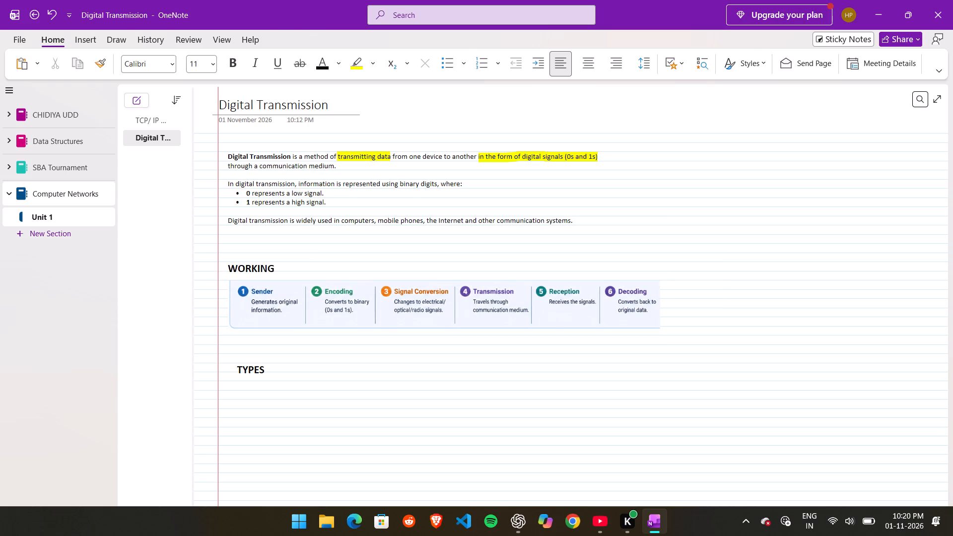
scroll(314, 375, "down", 1)
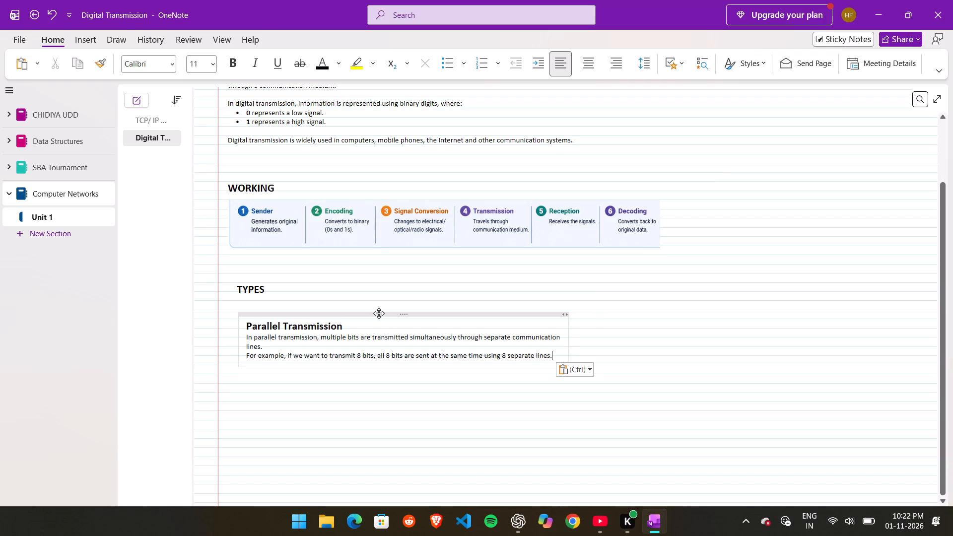
Move the Parallel Transmission text container to line up with the "TYPES" heading, leaving a small gap beneath it.
left_click_drag(381, 312, 371, 301)
left_click(742, 302)
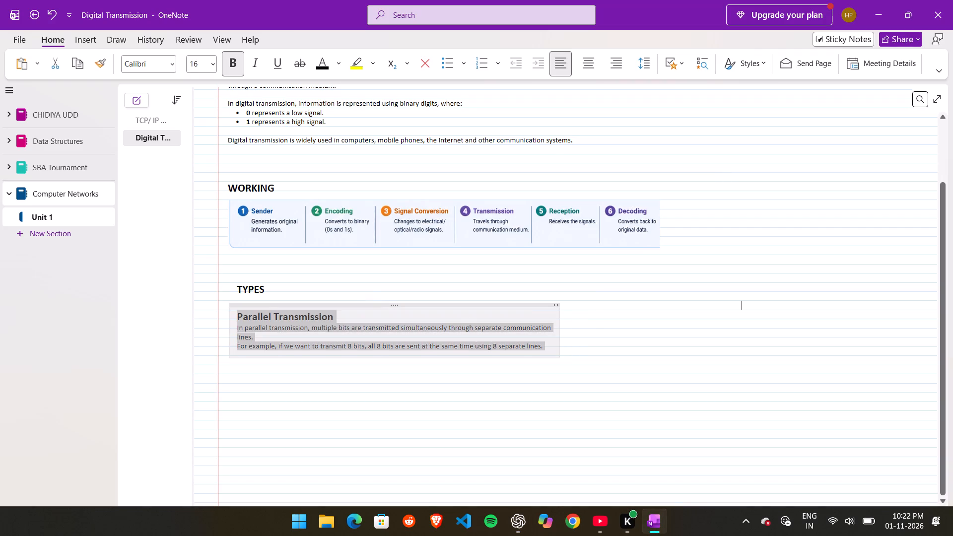
left_click(236, 318)
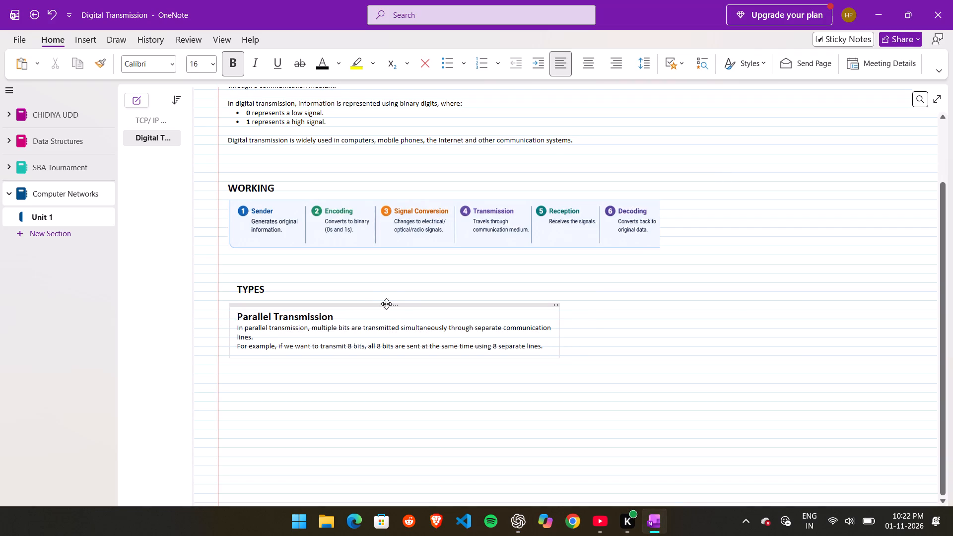
left_click_drag(401, 305, 401, 311)
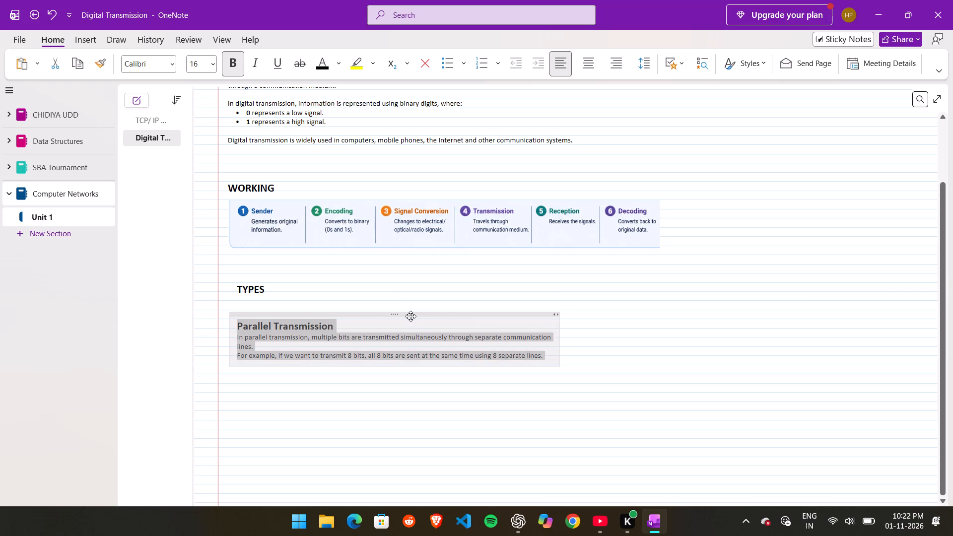
left_click(405, 316)
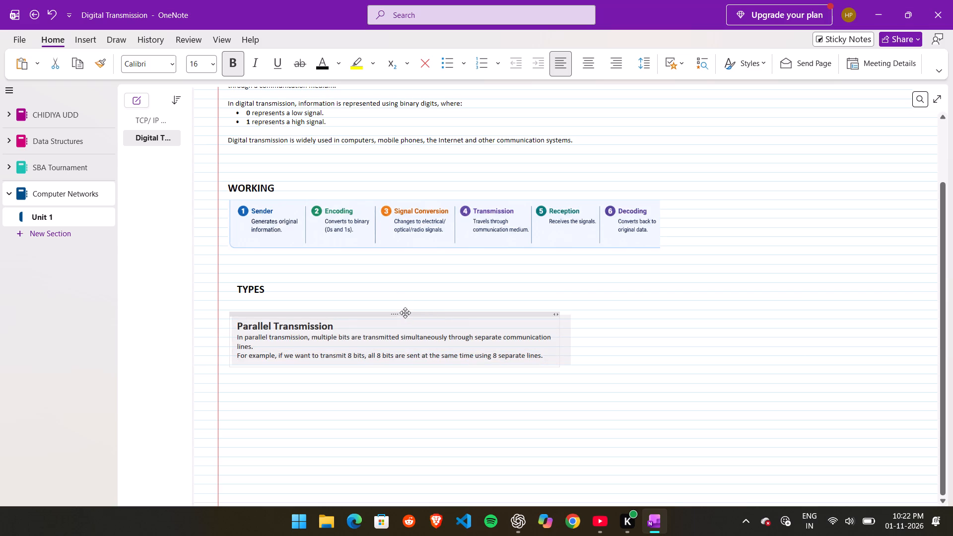
Number the "Parallel Transmission" heading as item 1.
left_click(269, 320)
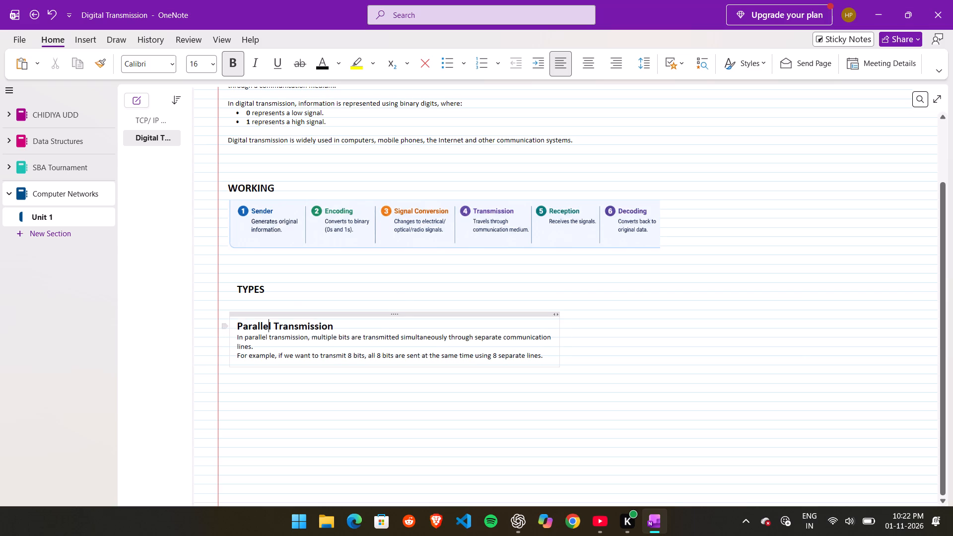
left_click(234, 328)
type("1.")
key("space")
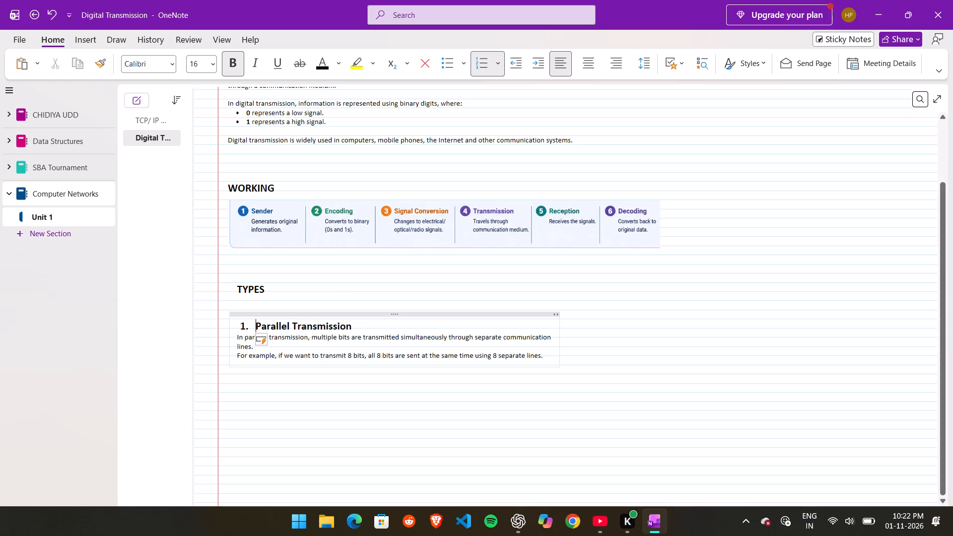
left_click(355, 324)
Add an unnumbered blank line between the "Parallel Transmission" heading and its definition.
key("Return")
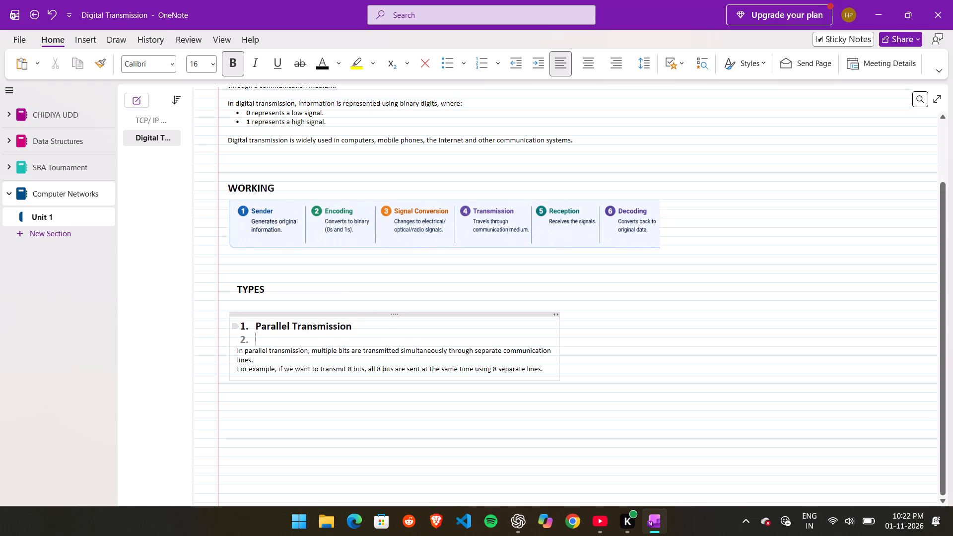
key("BackSpace")
Highlight the bullets "0 represents a low signal." and "1 represents a high signal." in yellow with the highlighter pen.
scroll(391, 351, "up", 2, "ctrl")
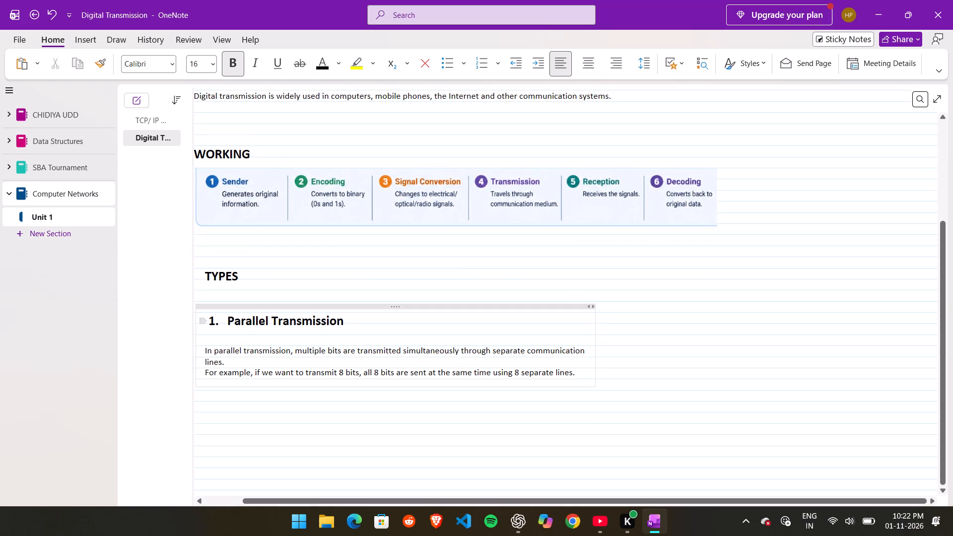
scroll(334, 356, "up", 2, "ctrl")
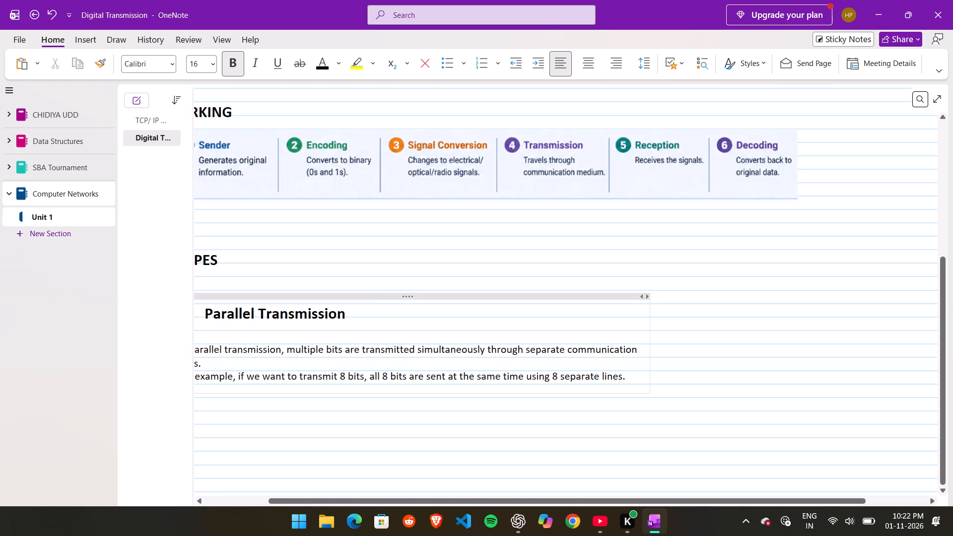
left_click_drag(602, 501, 492, 512)
scroll(522, 268, "down", 2)
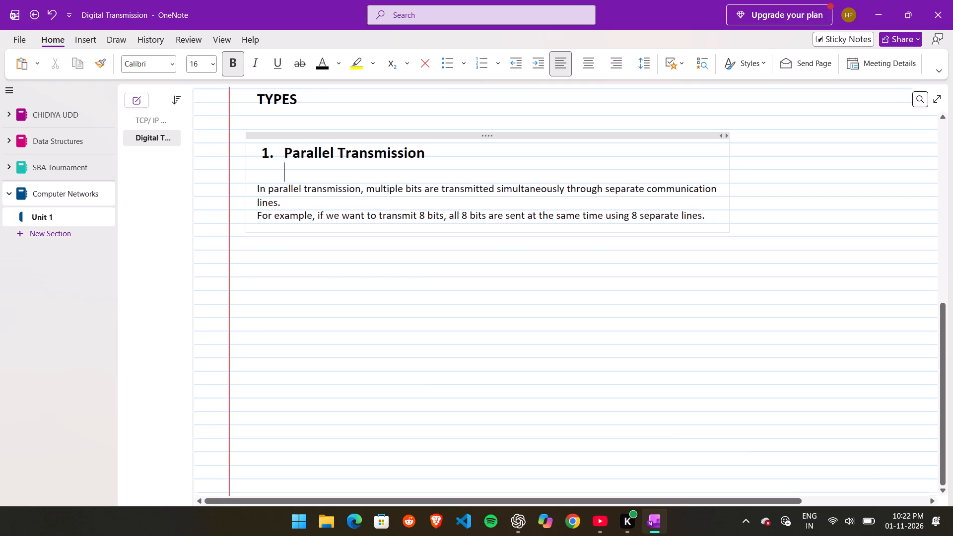
scroll(577, 157, "up", 5)
scroll(507, 209, "up", 3)
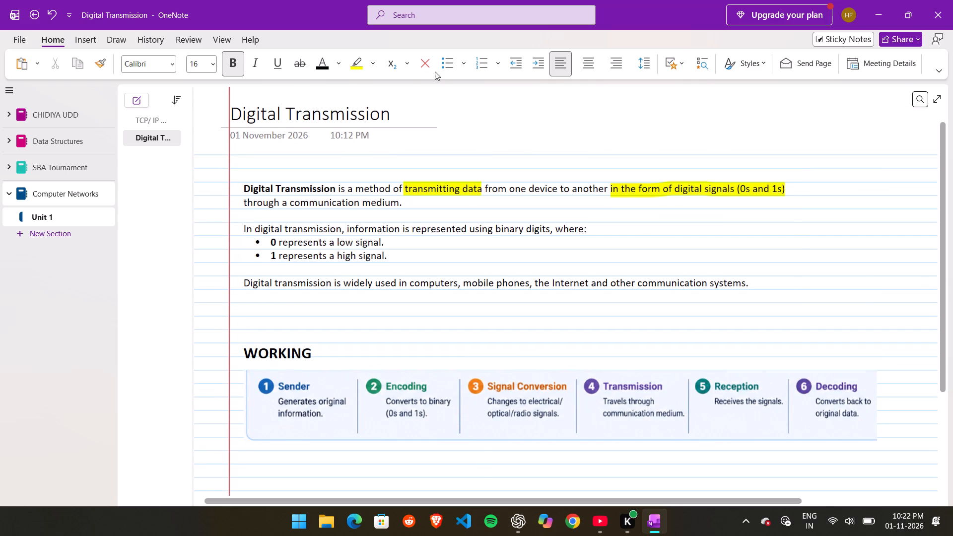
left_click(116, 33)
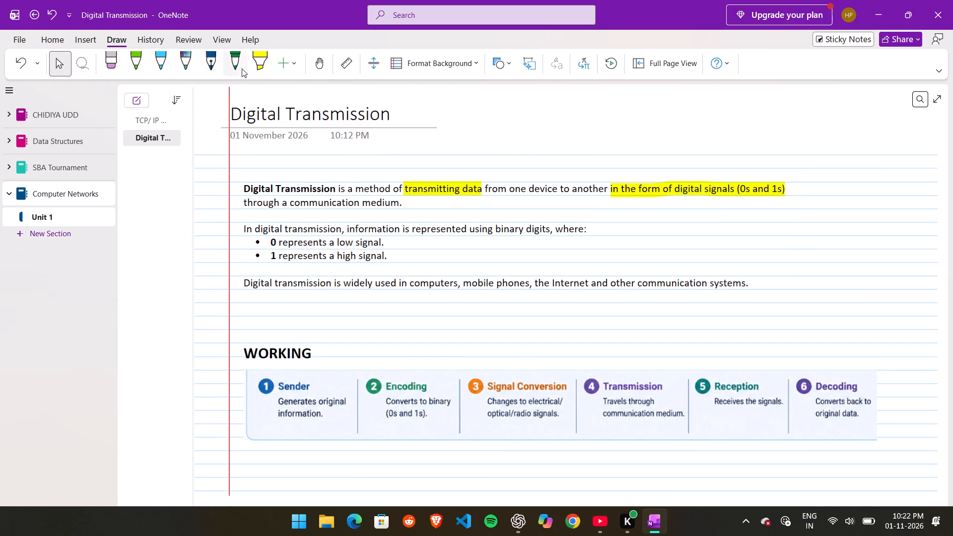
left_click(250, 73)
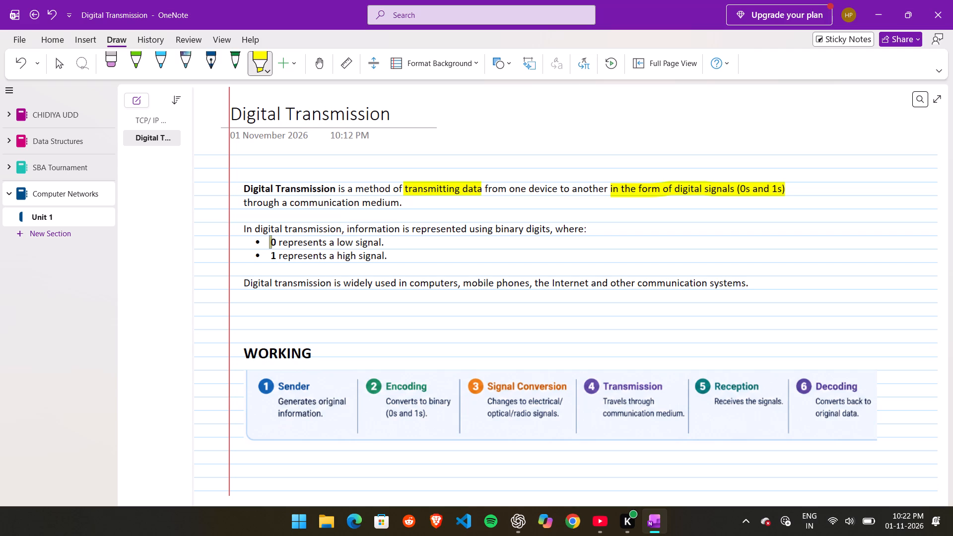
left_click_drag(271, 242, 340, 242, "shift")
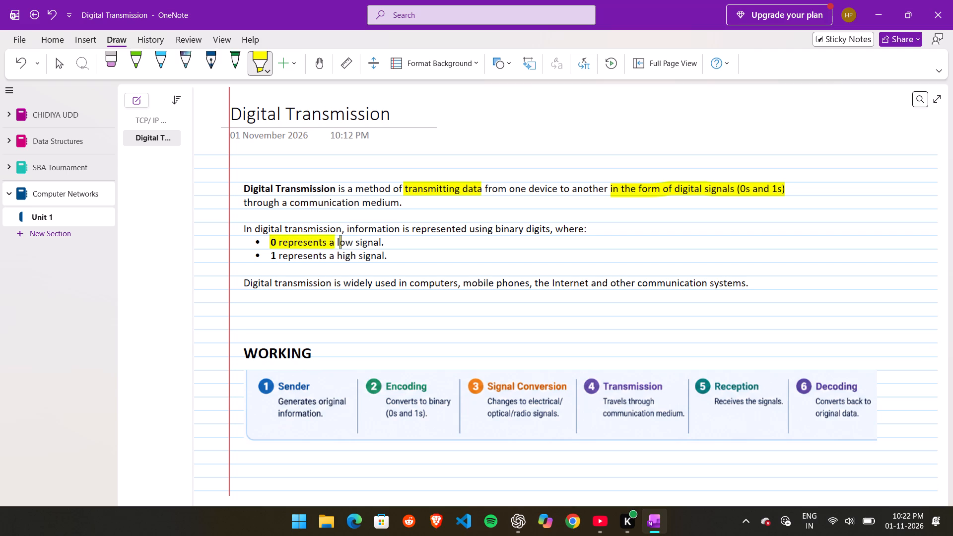
left_click_drag(340, 242, 384, 244, "shift")
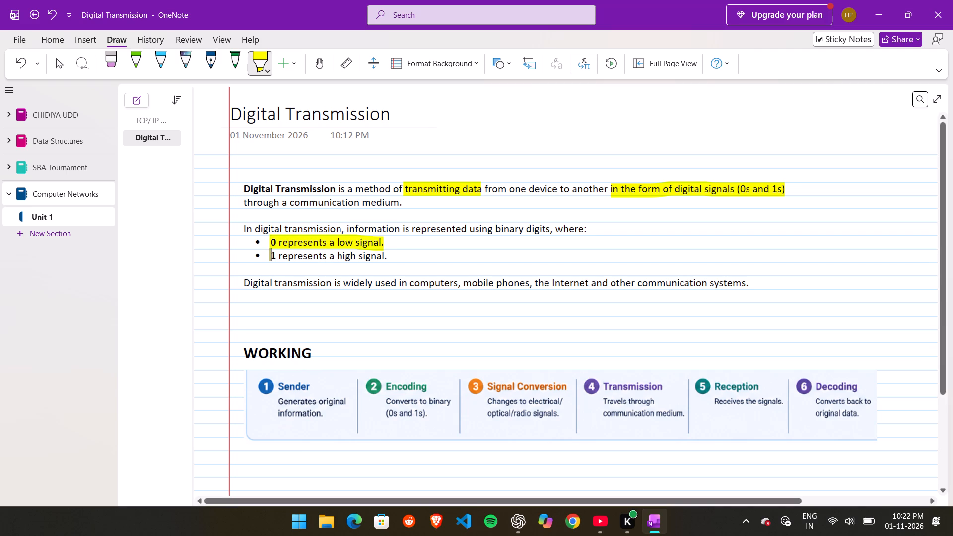
left_click_drag(270, 254, 389, 256, "shift")
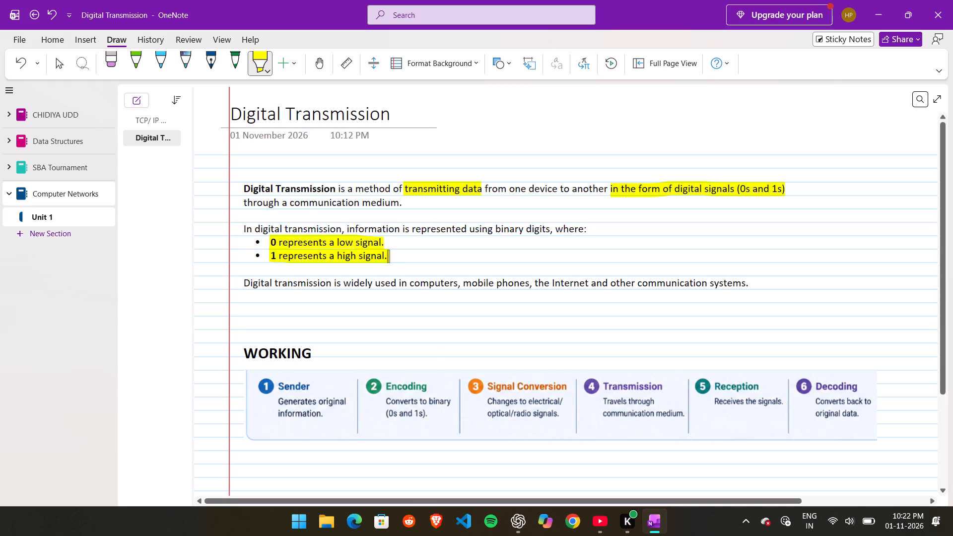
Highlight "multiple bits are transmitted simultaneously" in yellow in the Parallel Transmission definition, and return to the selection tool.
scroll(300, 316, "down", 1)
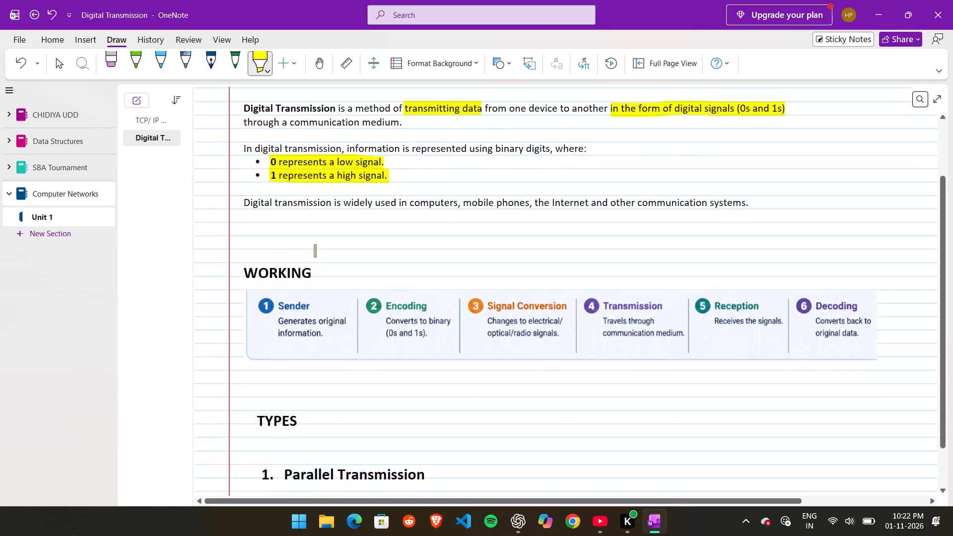
scroll(379, 265, "down", 4)
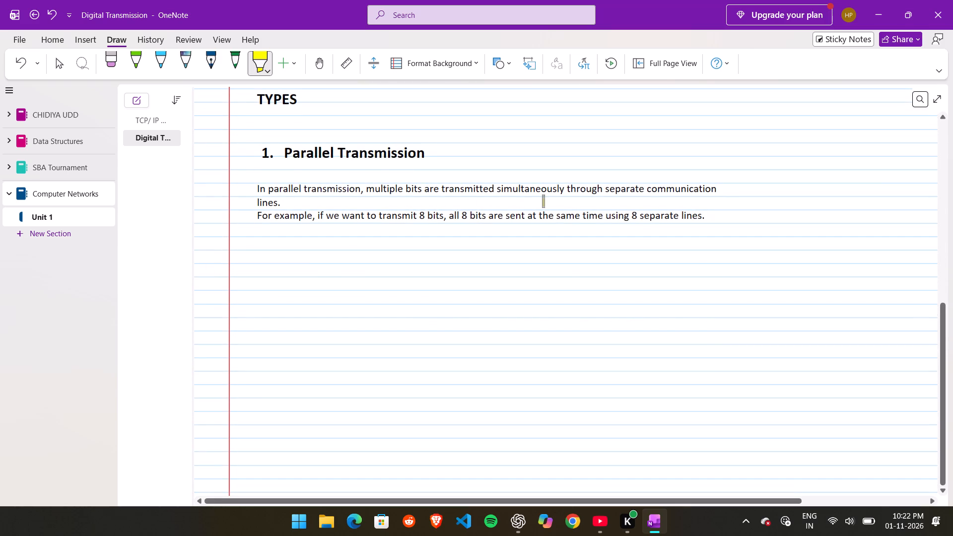
left_click_drag(365, 190, 404, 190, "shift")
left_click_drag(404, 190, 427, 190, "shift")
left_click_drag(420, 190, 528, 189, "shift")
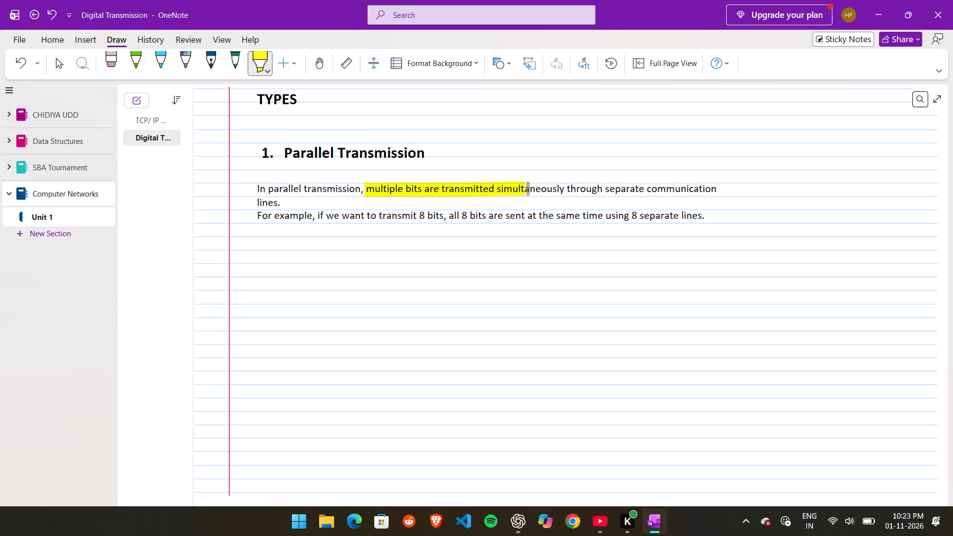
left_click_drag(528, 189, 566, 189, "shift")
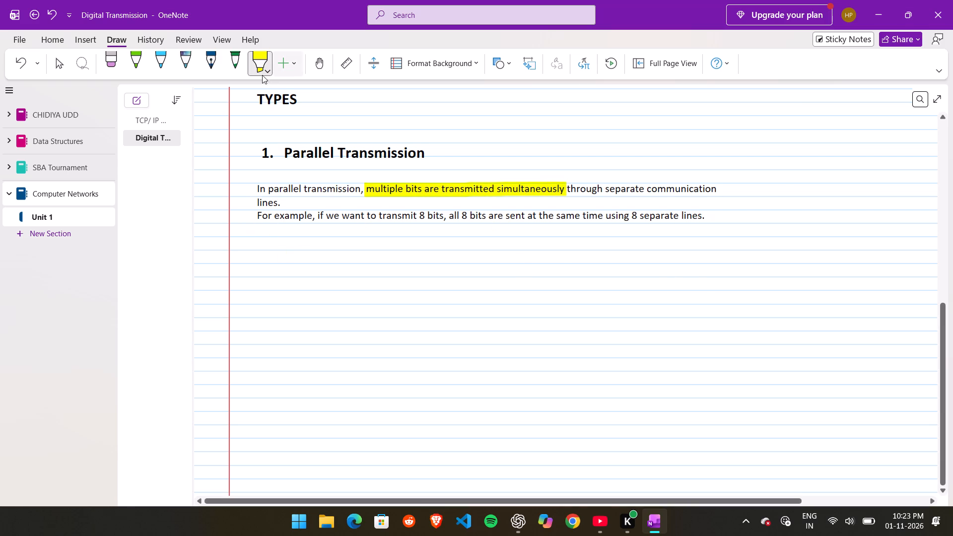
left_click(56, 67)
left_click(512, 517)
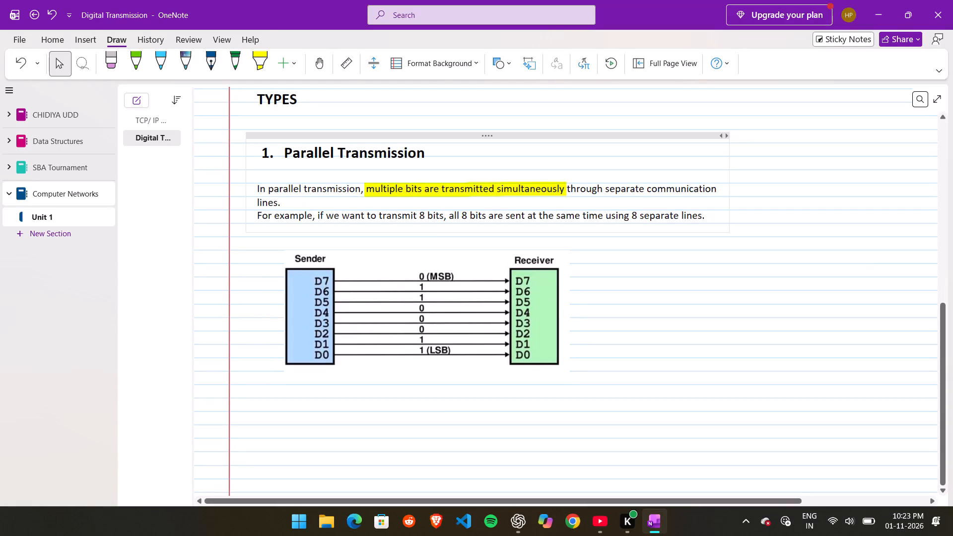
left_click(638, 256)
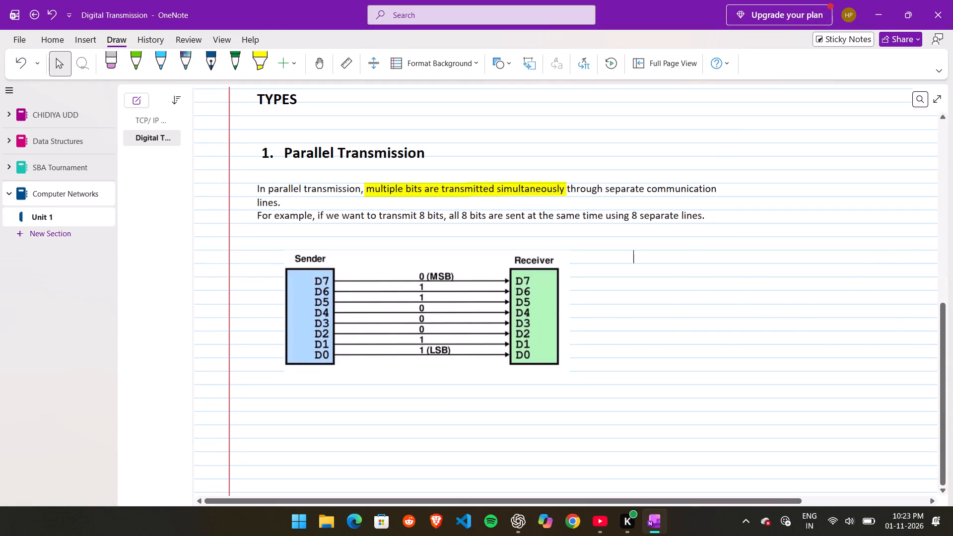
key("ctrl+v")
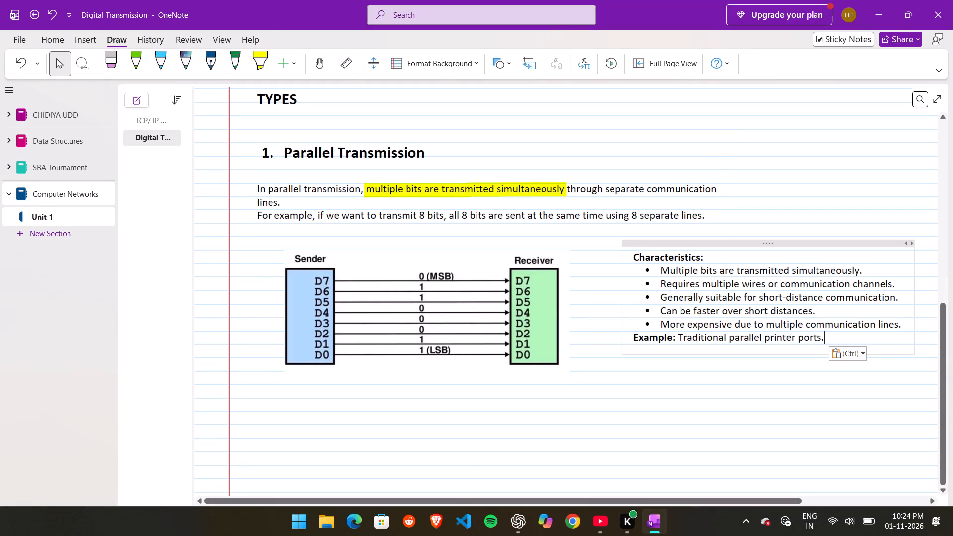
left_click_drag(788, 245, 797, 257)
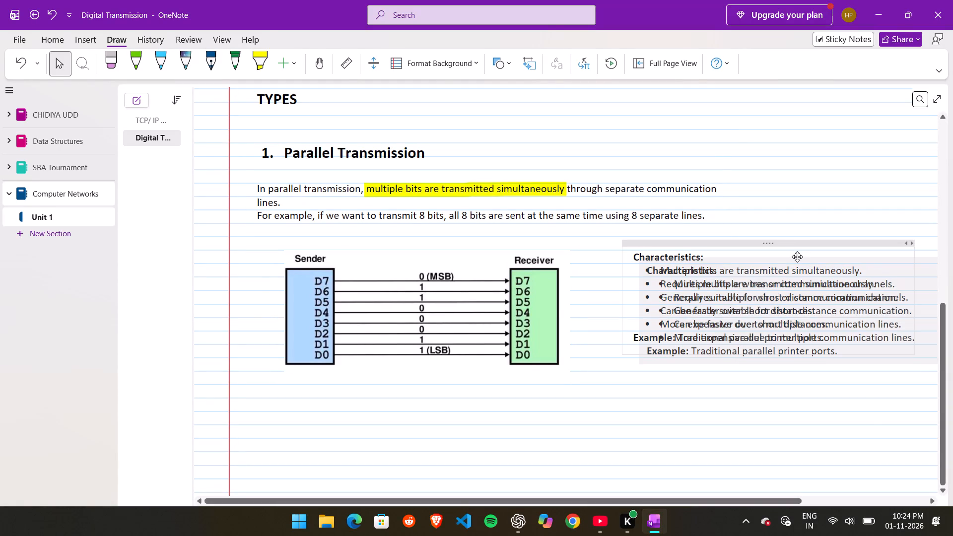
left_click_drag(797, 257, 790, 255)
left_click(816, 230)
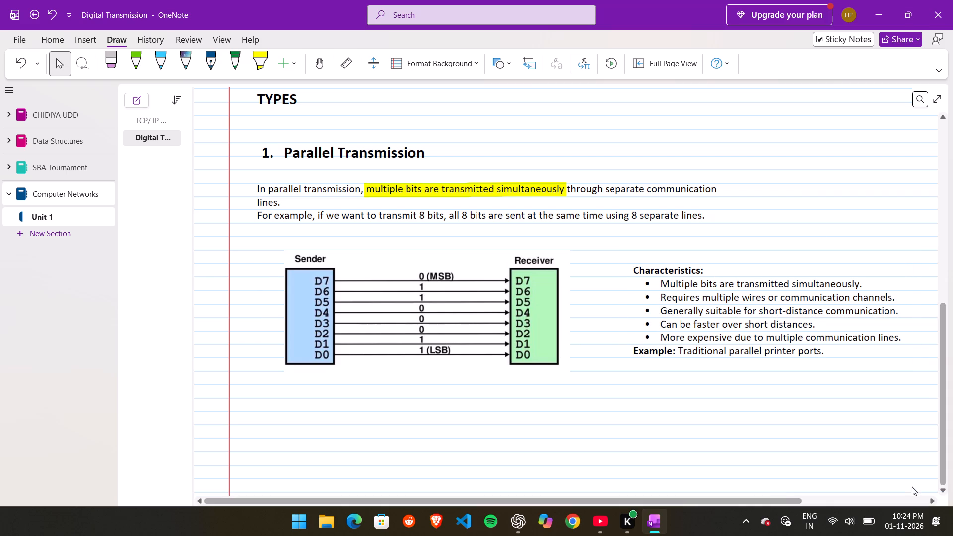
Insert an unbulleted blank line between the last characteristic and the "Example" line.
left_click_drag(778, 500, 853, 498)
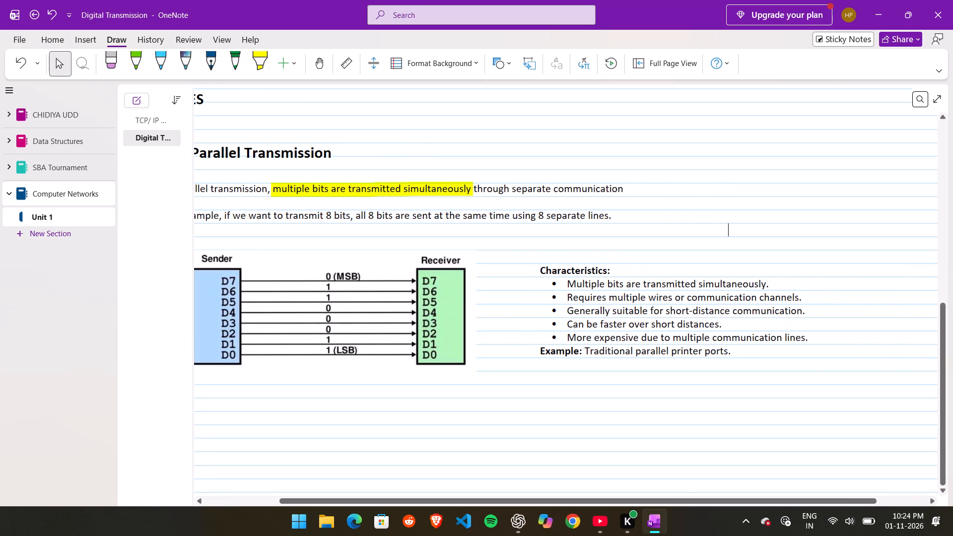
left_click(640, 269)
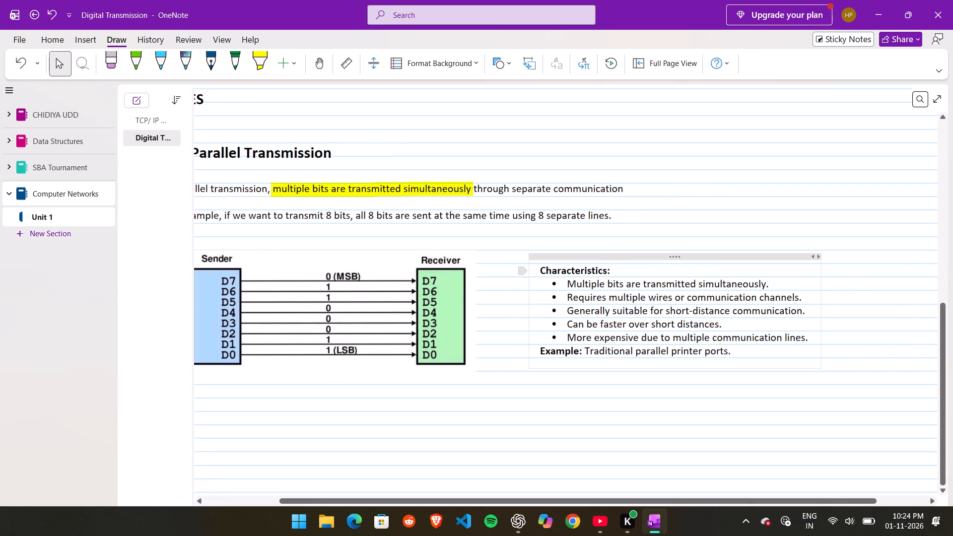
key("Return")
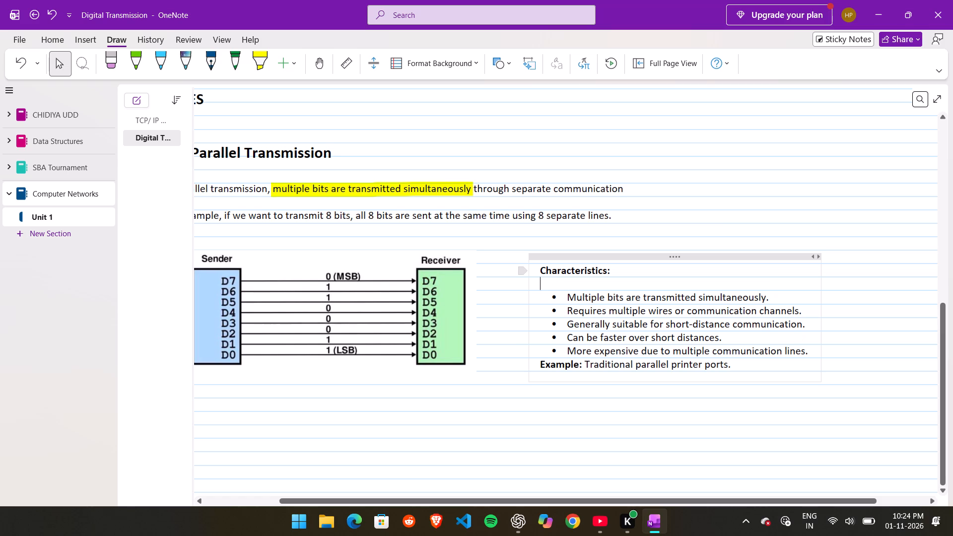
key("BackSpace")
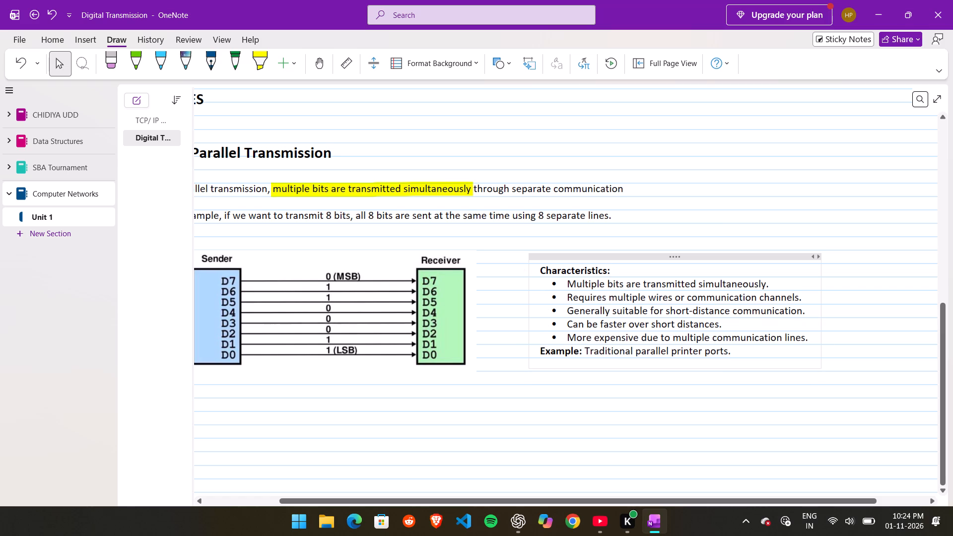
left_click(812, 337)
key("Return")
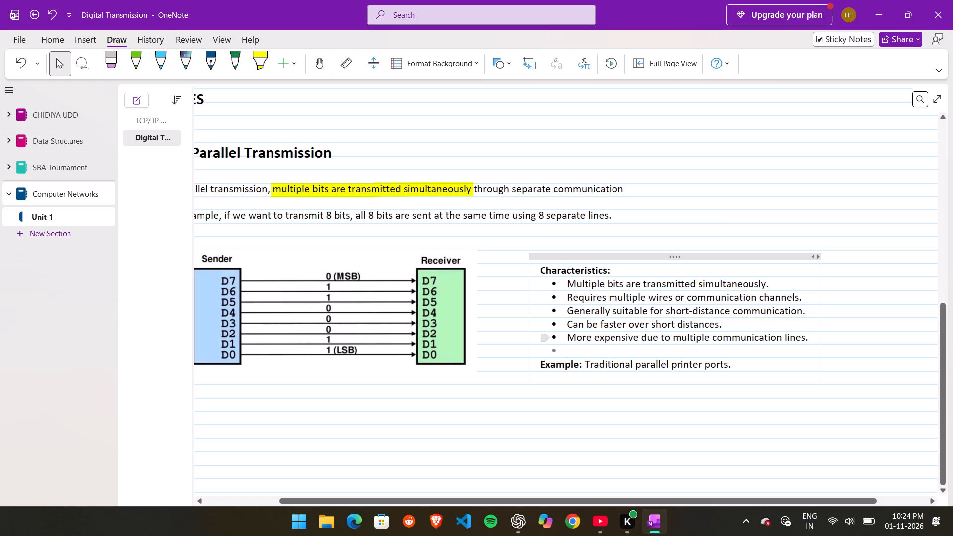
key("BackSpace")
Highlight "Requires multiple wires or communication channels" and "suitable for short-distance" in yellow in the Characteristics list.
left_click(266, 62)
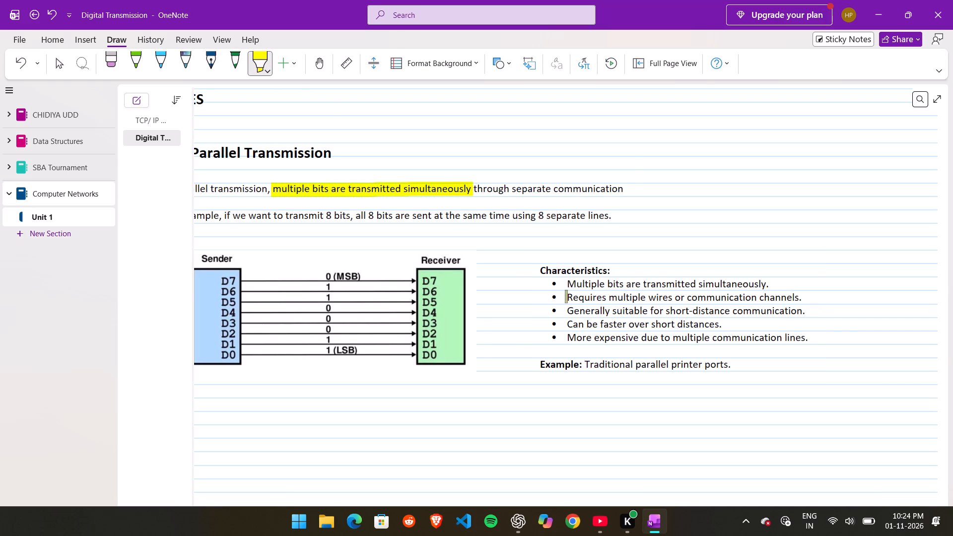
left_click_drag(566, 296, 614, 296)
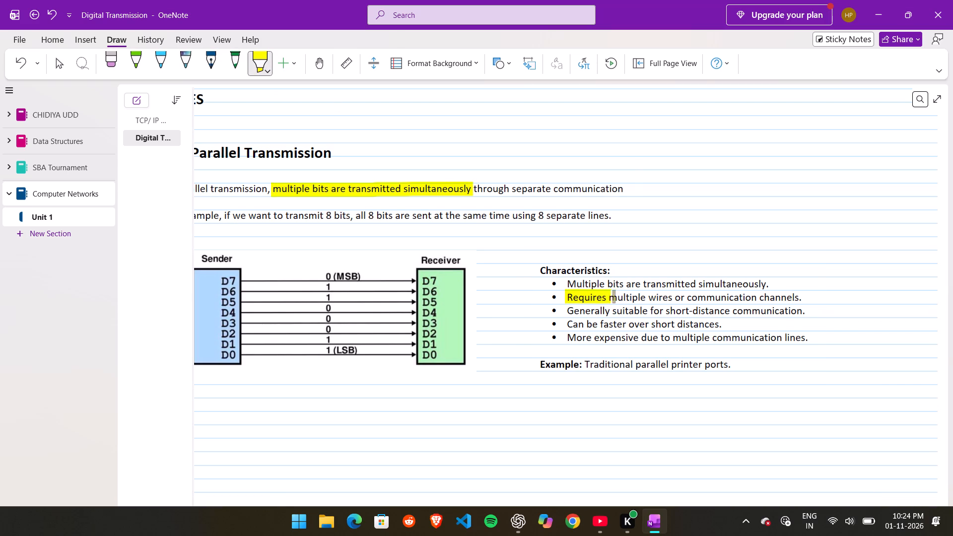
left_click_drag(614, 296, 741, 296)
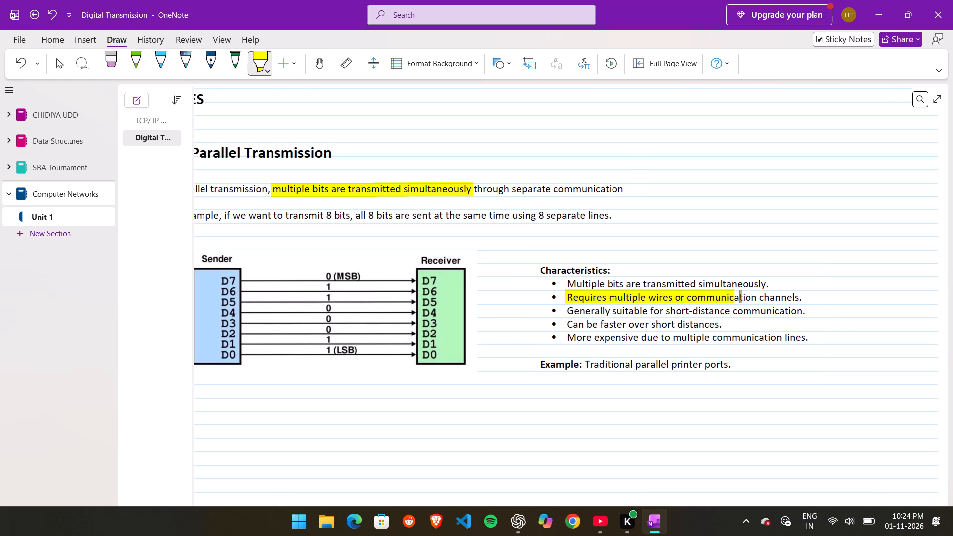
left_click_drag(741, 296, 800, 296)
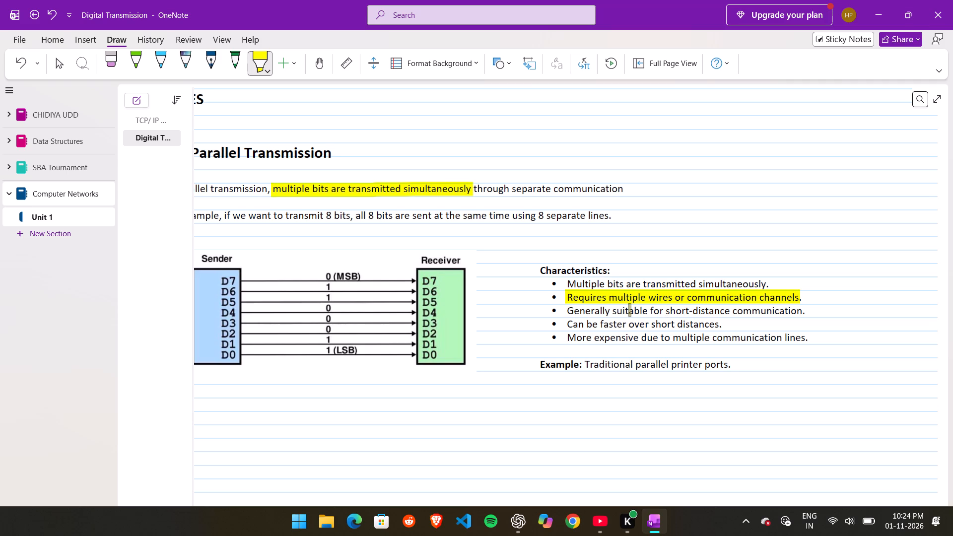
left_click_drag(613, 311, 728, 310)
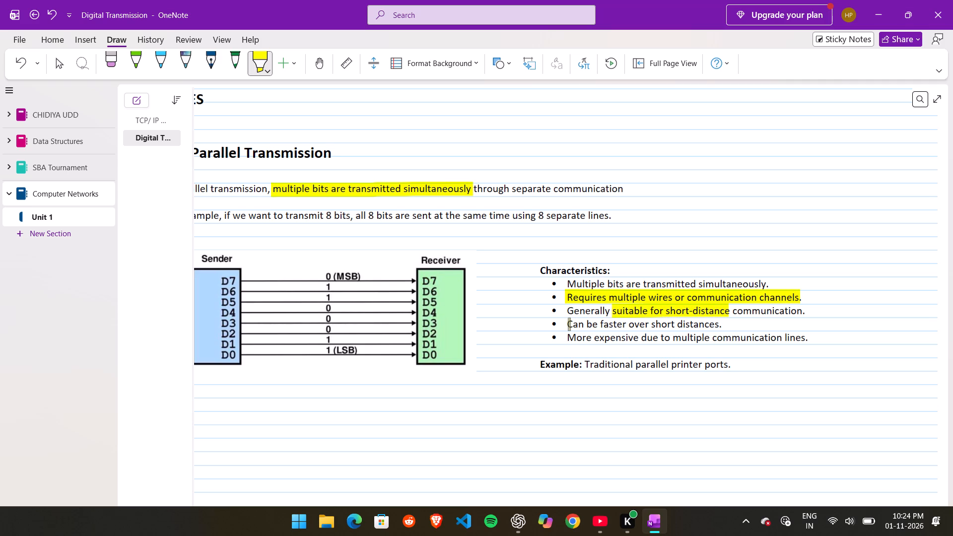
Highlight "faster" and "More expensive" in yellow in the last two characteristics, redoing any stroke that is untidy or overruns the words.
left_click_drag(600, 323, 633, 324)
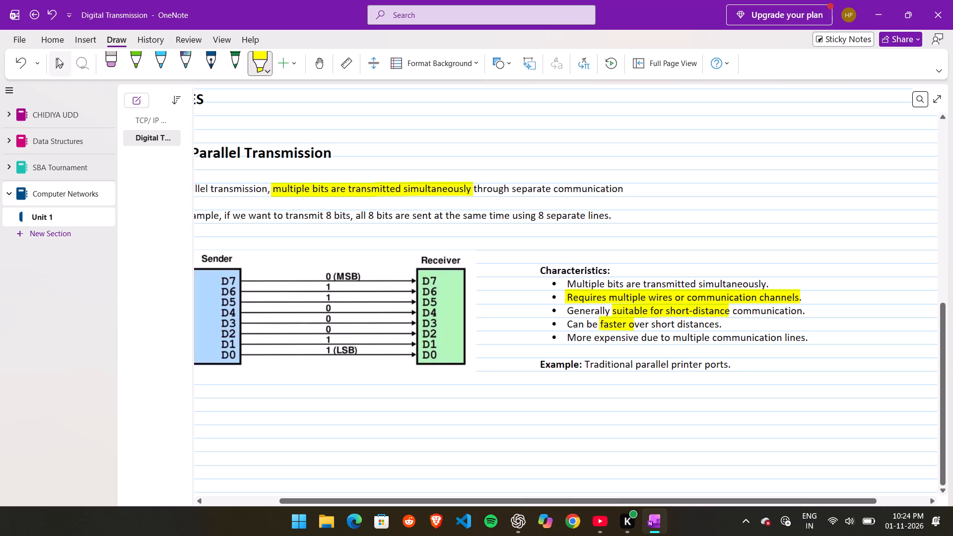
left_click(22, 62)
left_click(23, 68)
left_click_drag(601, 325, 625, 324)
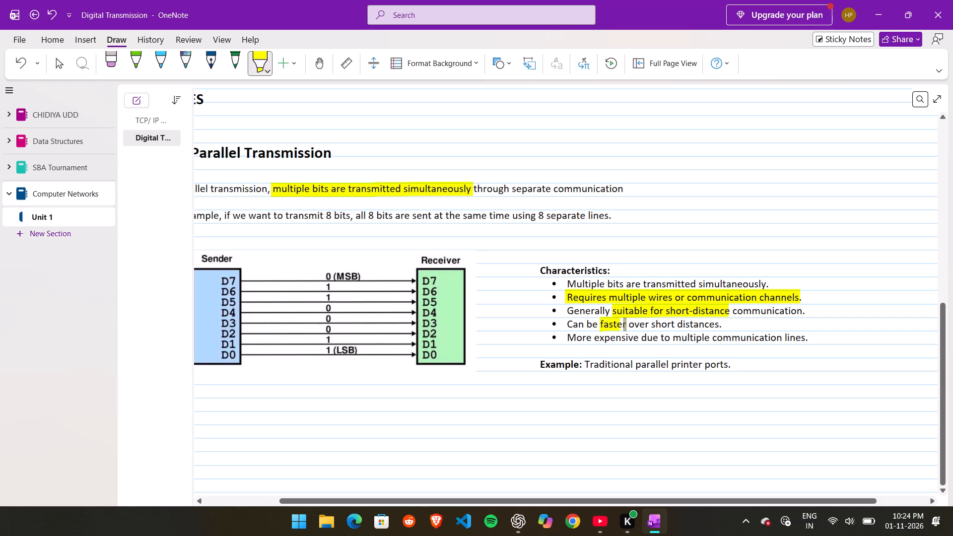
left_click_drag(625, 324, 627, 325)
left_click_drag(567, 336, 640, 340)
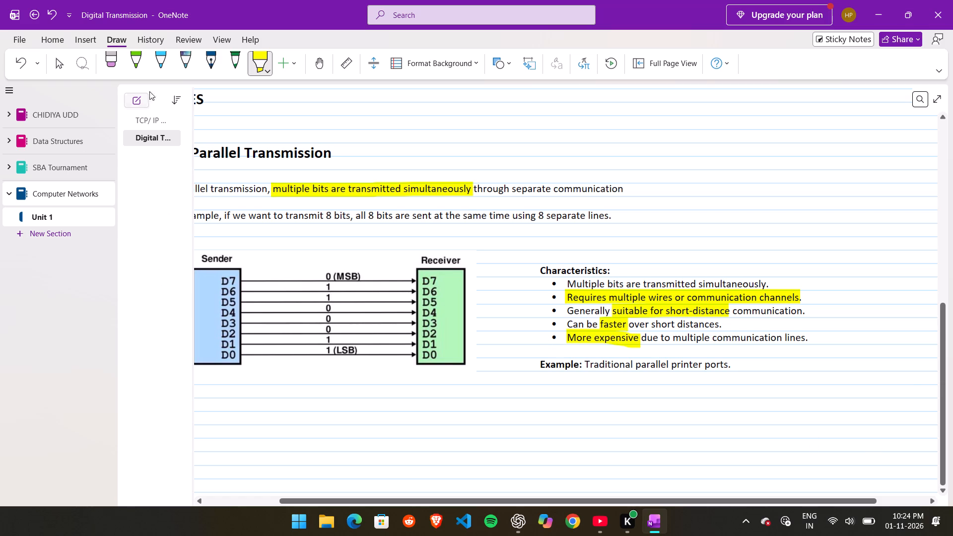
left_click(19, 64)
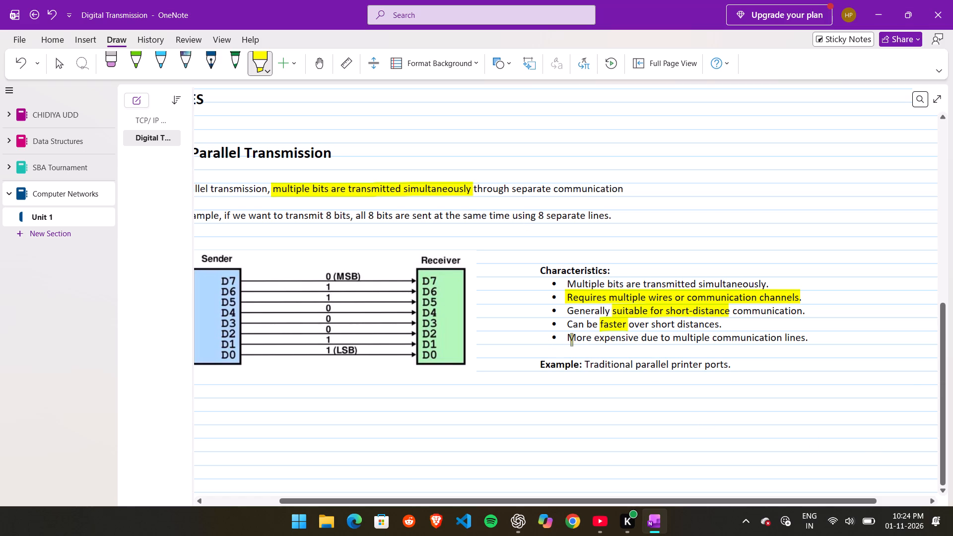
left_click_drag(565, 339, 640, 339)
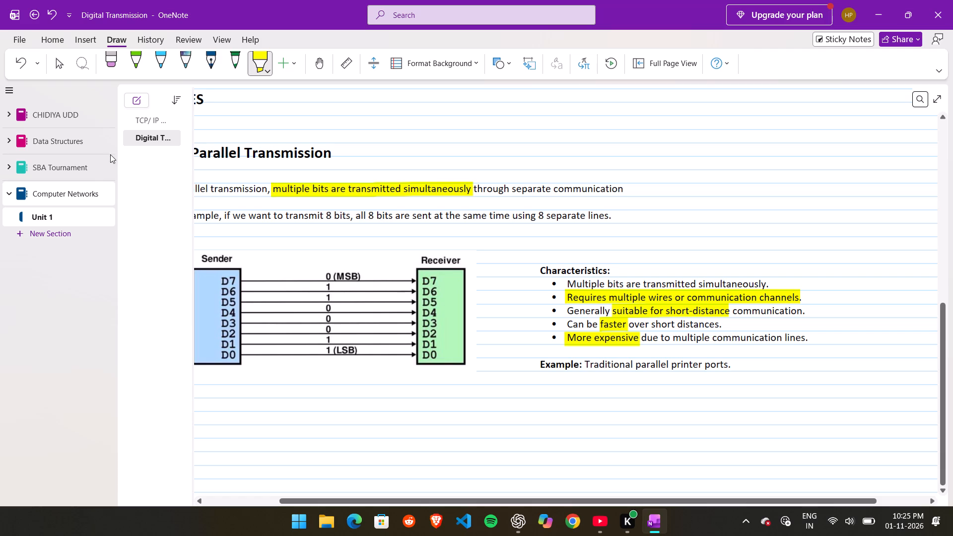
Collapse the notebook list to widen the page area, with the whole Parallel Transmission section in view.
left_click(5, 95)
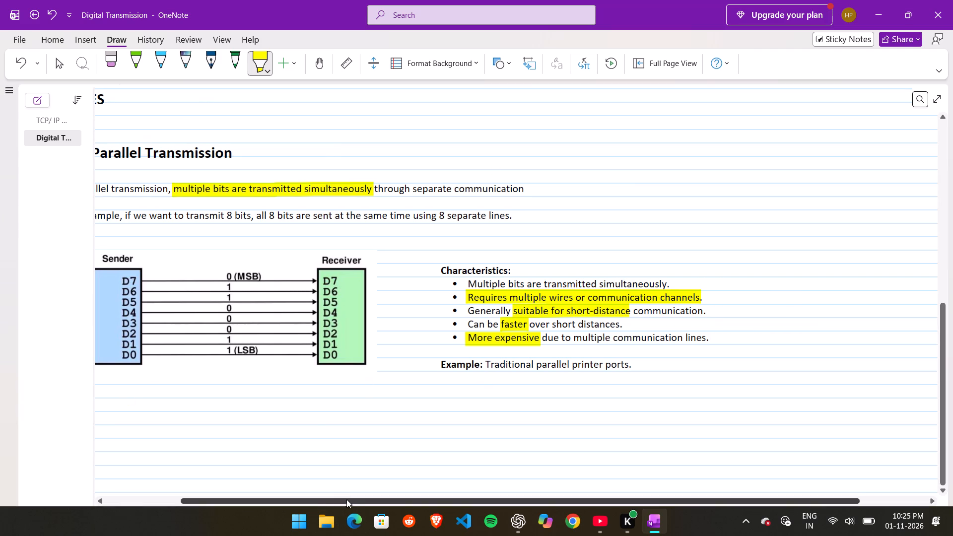
left_click_drag(347, 501, 309, 501)
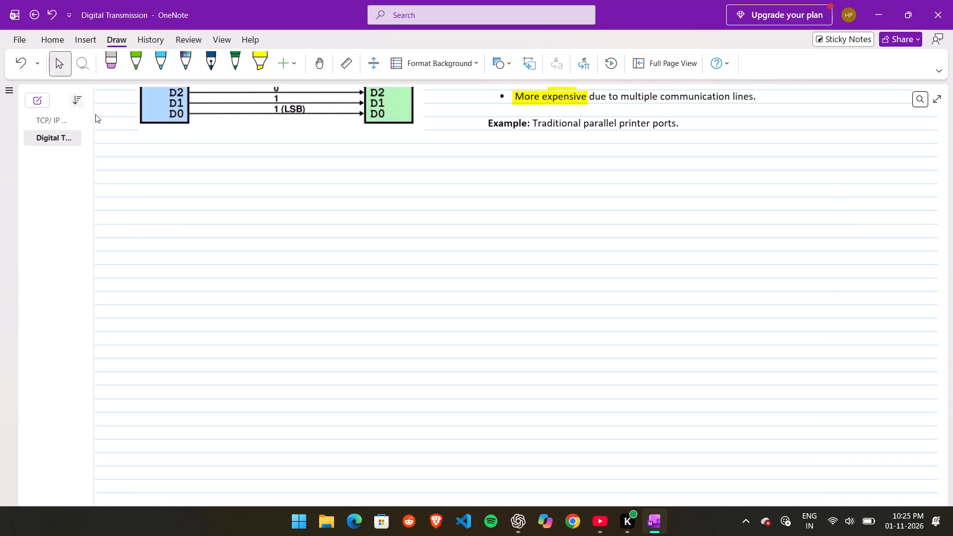
scroll(208, 212, "down", 3, "ctrl")
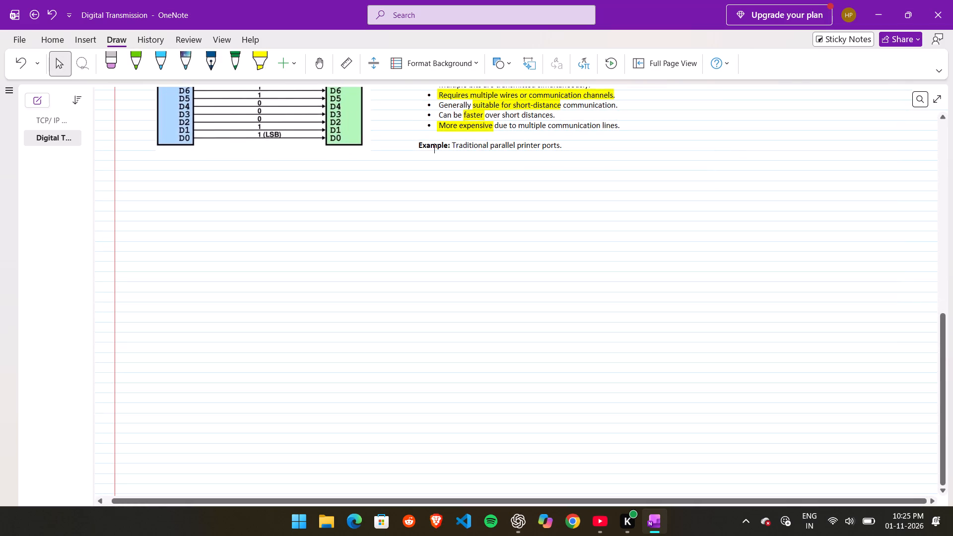
left_click(159, 204)
key("ctrl+v")
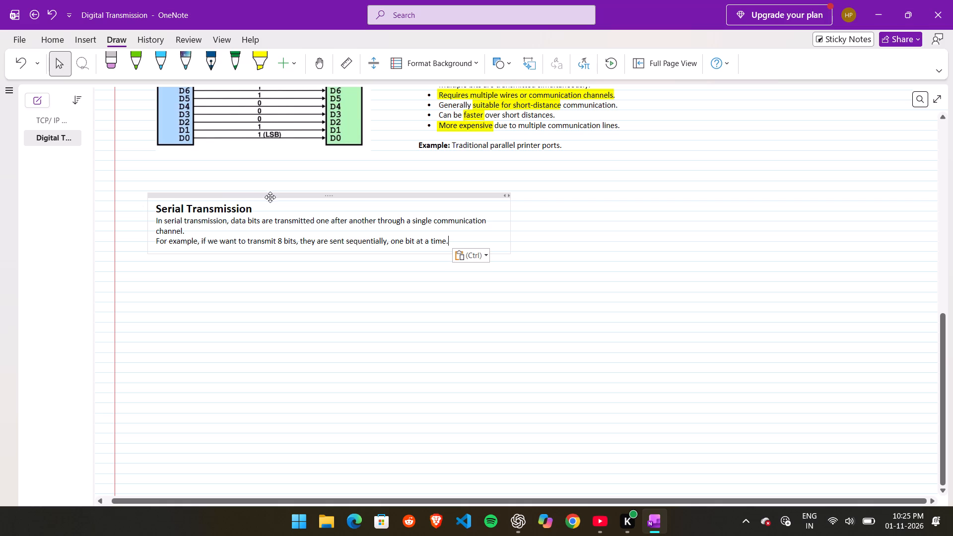
Insert a blank line between the "Serial Transmission" heading and its first sentence.
left_click(259, 208)
key("Return")
left_click(290, 224)
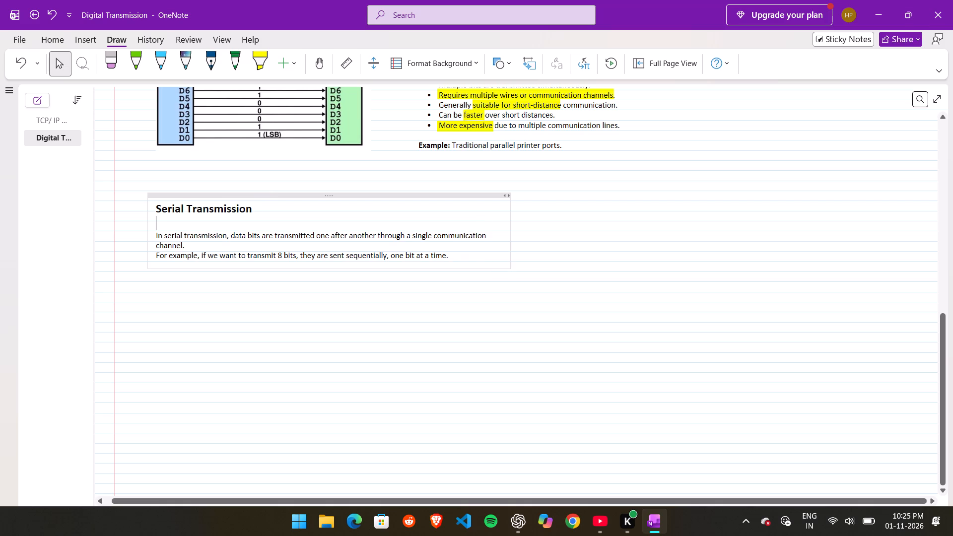
Move the Serial Transmission text block slightly up and left, closer to the alignment of the Parallel Transmission text.
left_click(323, 195)
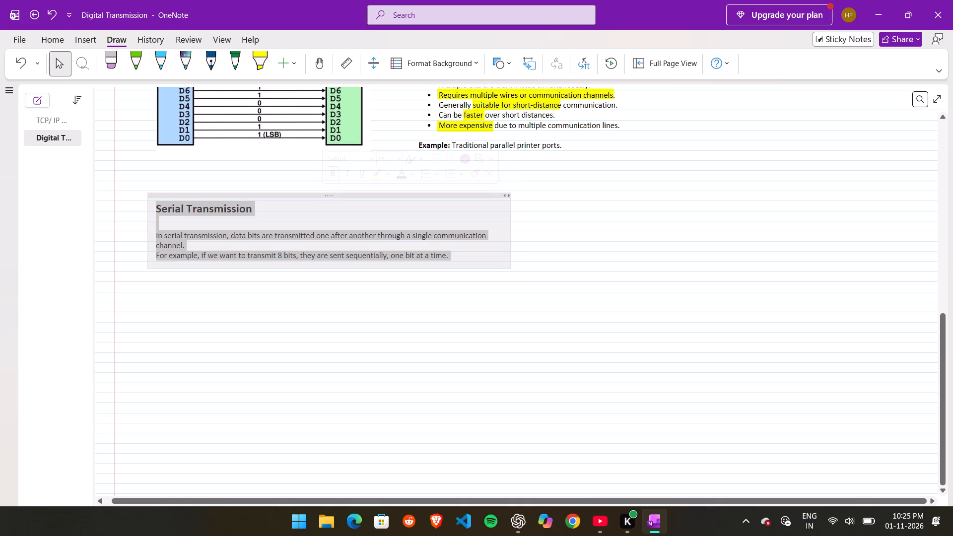
left_click(201, 170)
scroll(243, 151, "up", 5)
scroll(243, 151, "down", 4)
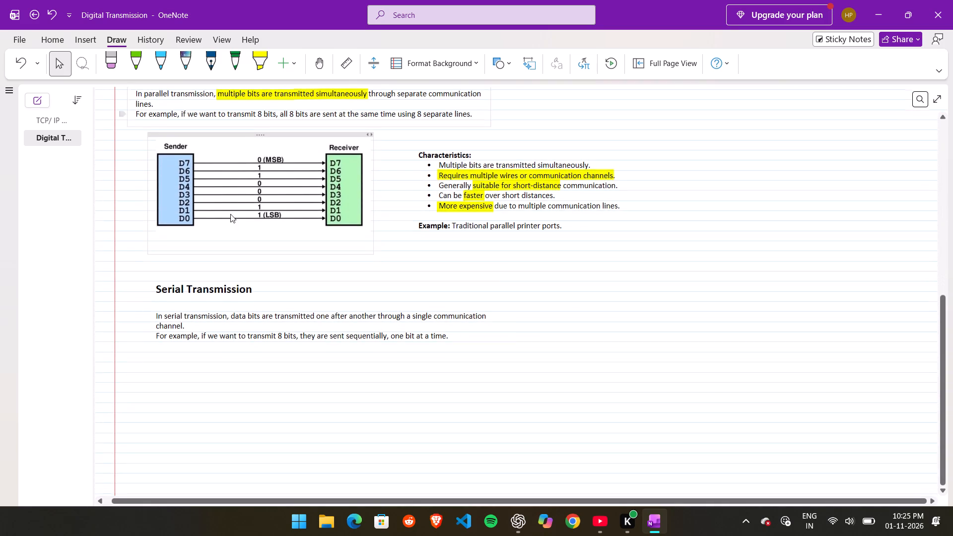
left_click_drag(283, 278, 271, 274)
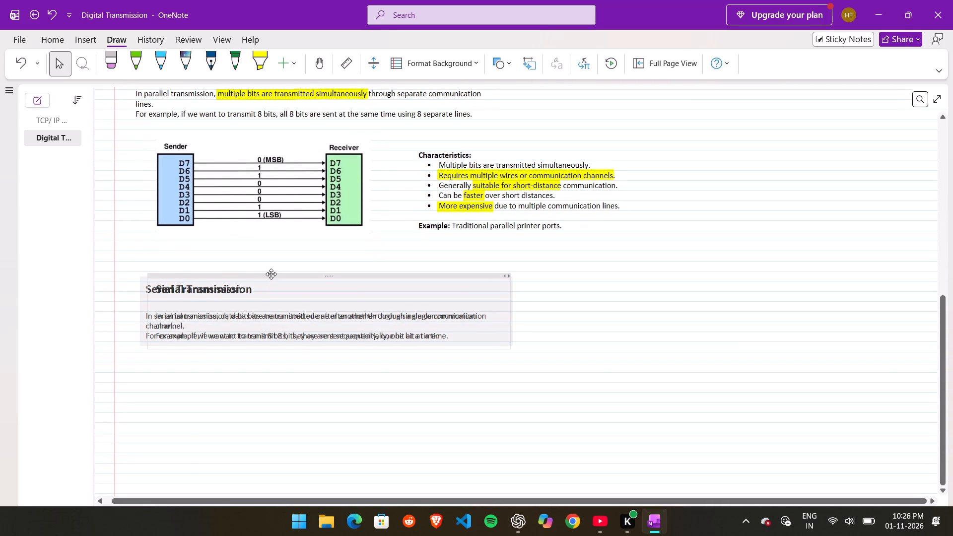
left_click_drag(271, 274, 271, 270)
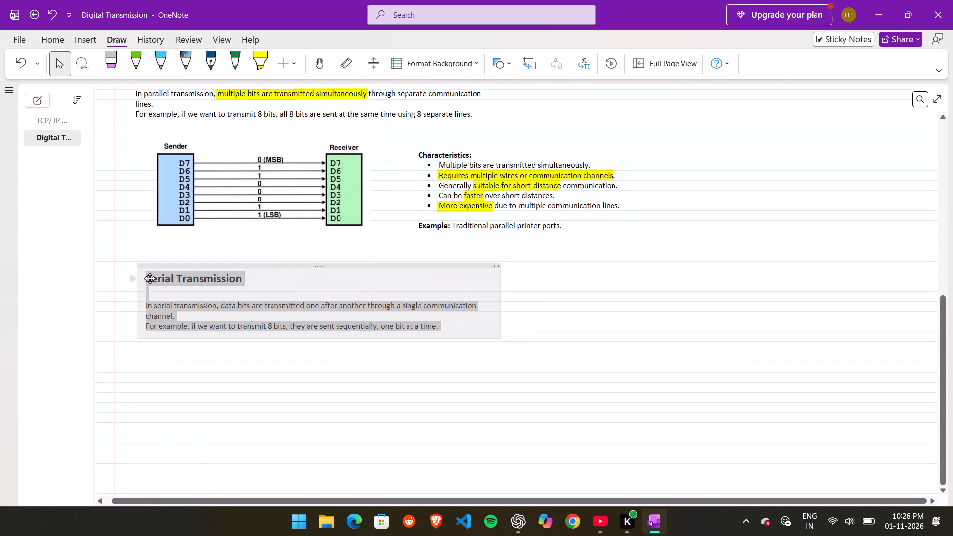
Number the "Serial Transmission" heading as item 2.
left_click(137, 282)
left_click(153, 282)
left_click(144, 276)
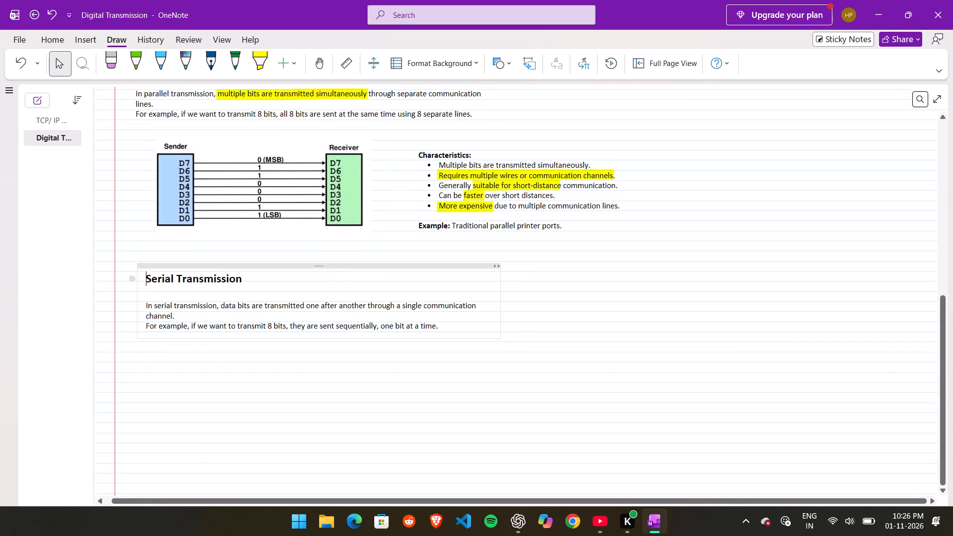
type("2.0")
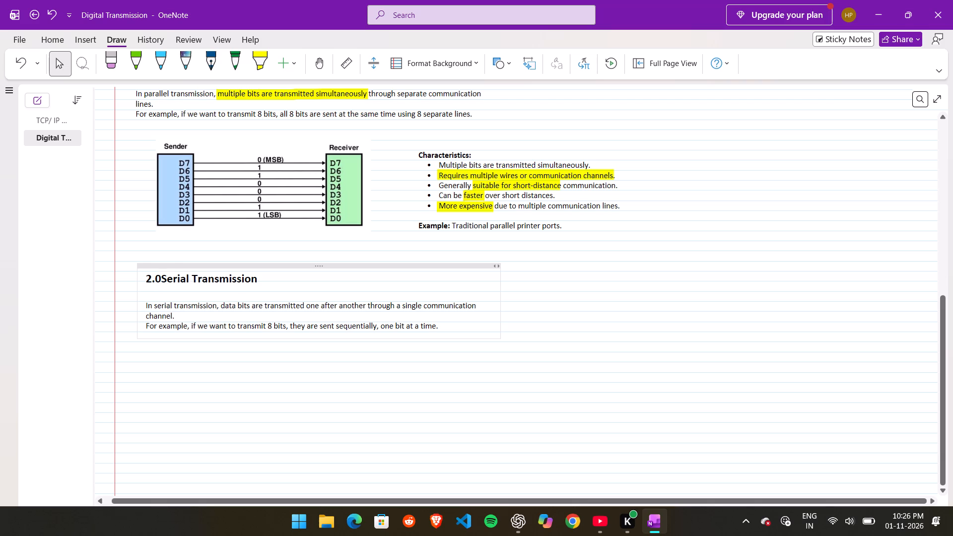
key("BackSpace")
key("space")
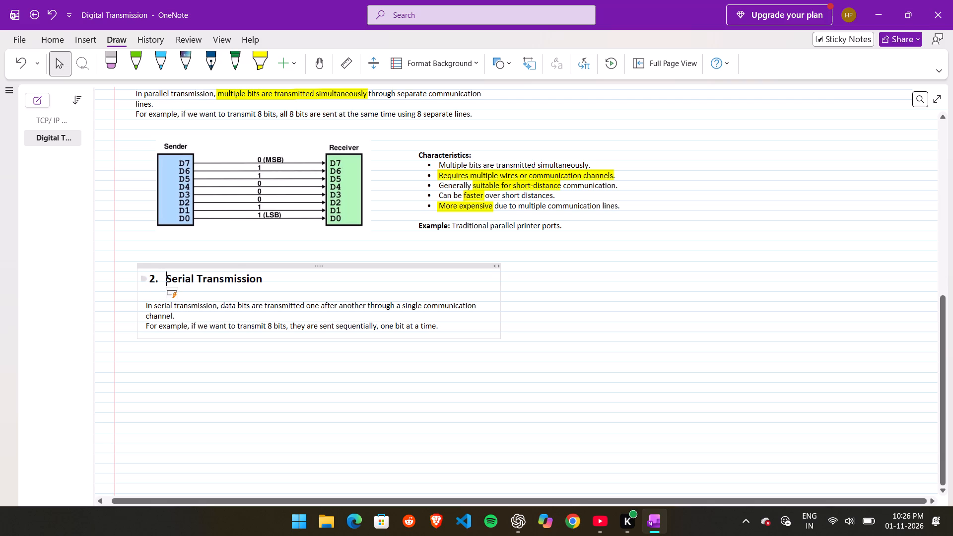
left_click(302, 276)
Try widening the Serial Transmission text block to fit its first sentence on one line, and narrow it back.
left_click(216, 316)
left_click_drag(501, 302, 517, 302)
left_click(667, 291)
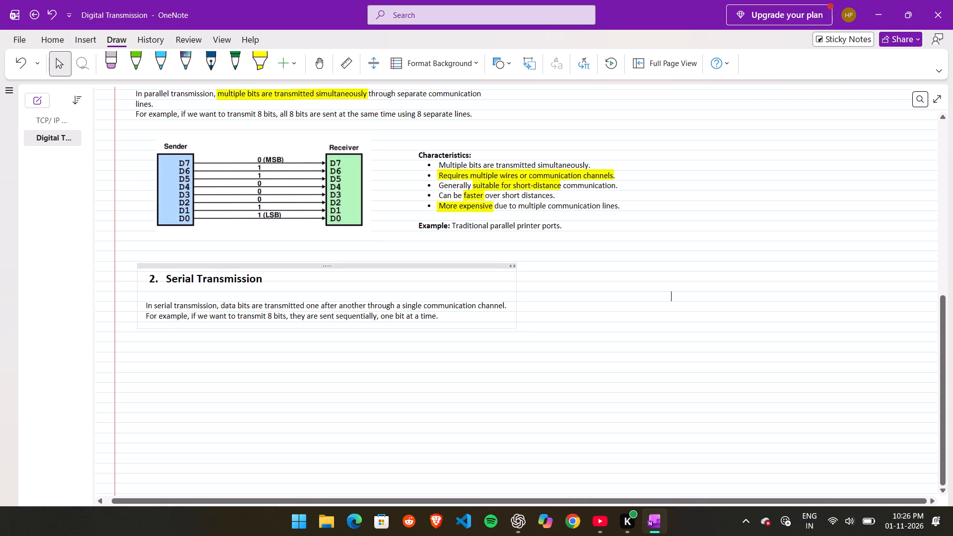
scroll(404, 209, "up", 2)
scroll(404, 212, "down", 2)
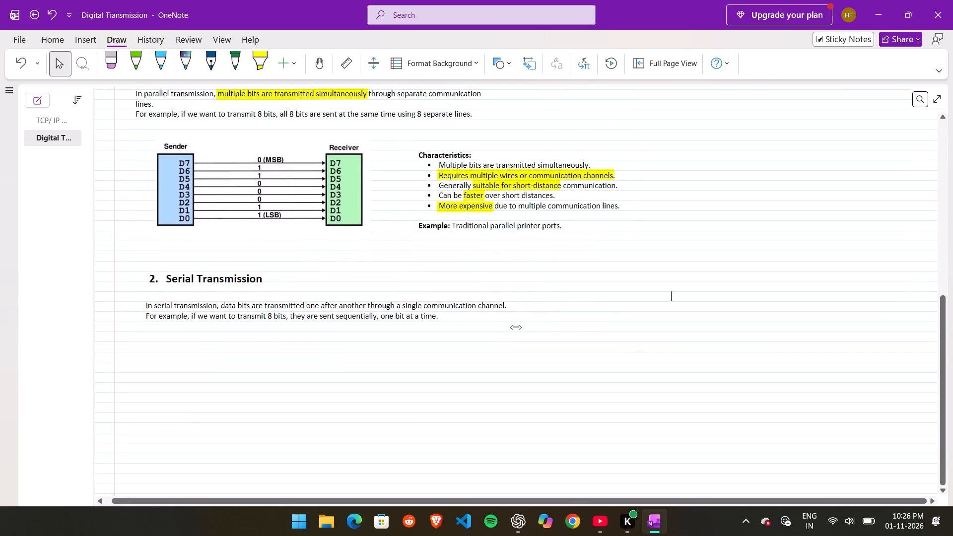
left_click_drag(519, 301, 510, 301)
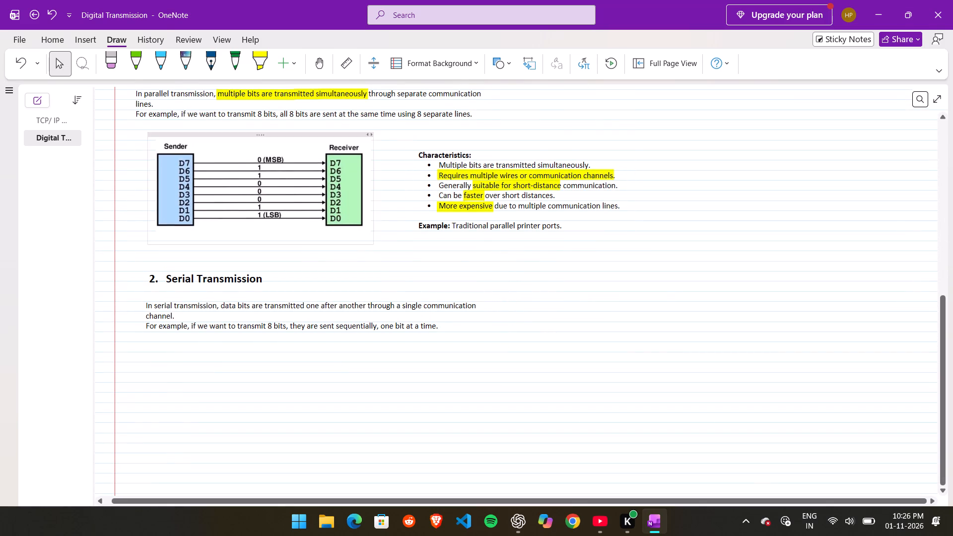
Highlight "data bits are transmitted one after another" in yellow in the first Serial Transmission sentence, redoing the stroke if it overruns.
left_click(260, 61)
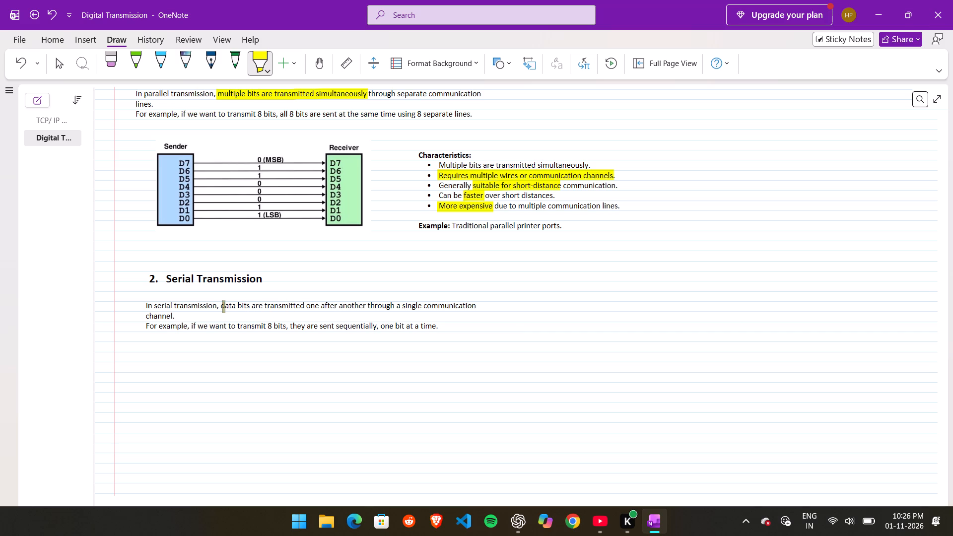
left_click_drag(221, 306, 369, 307, "shift")
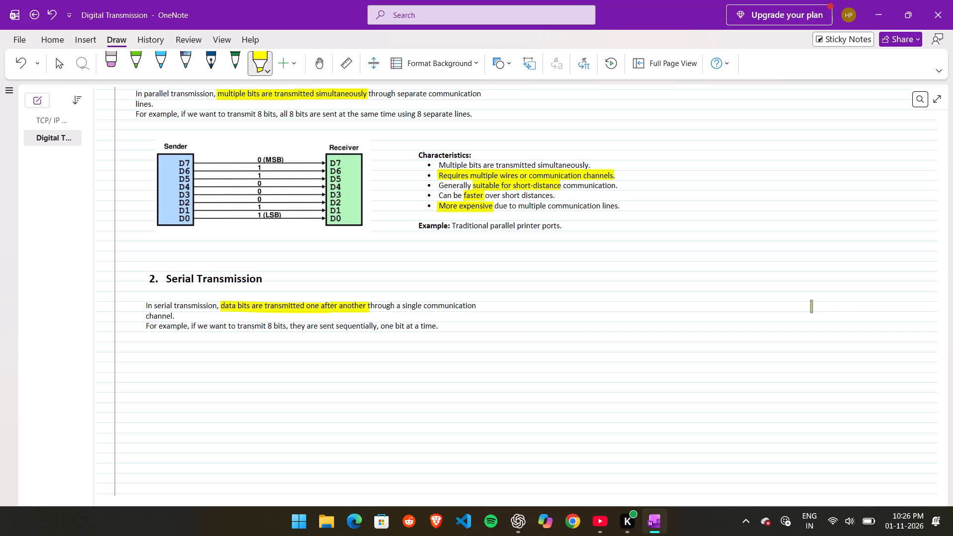
key("ctrl+z")
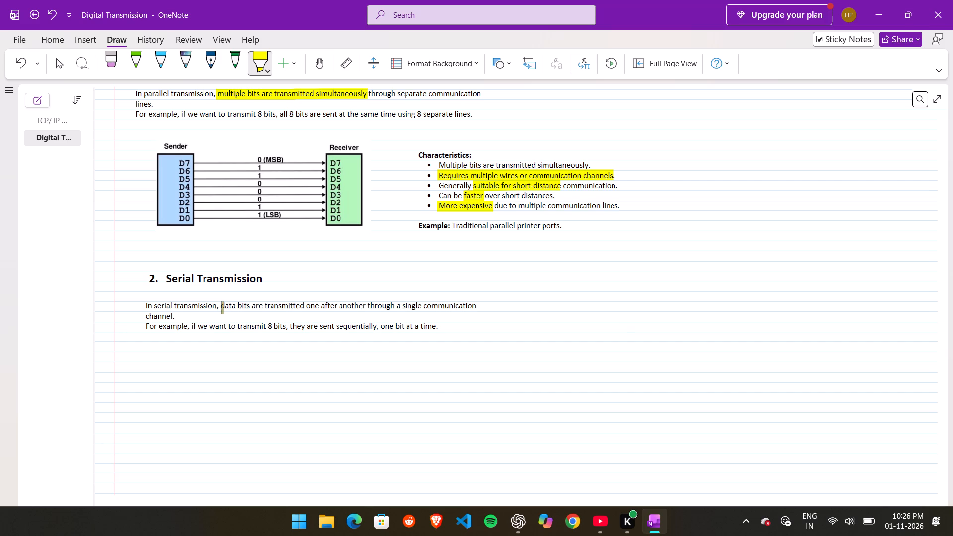
left_click_drag(220, 306, 262, 306, "shift")
left_click_drag(262, 306, 365, 306, "shift")
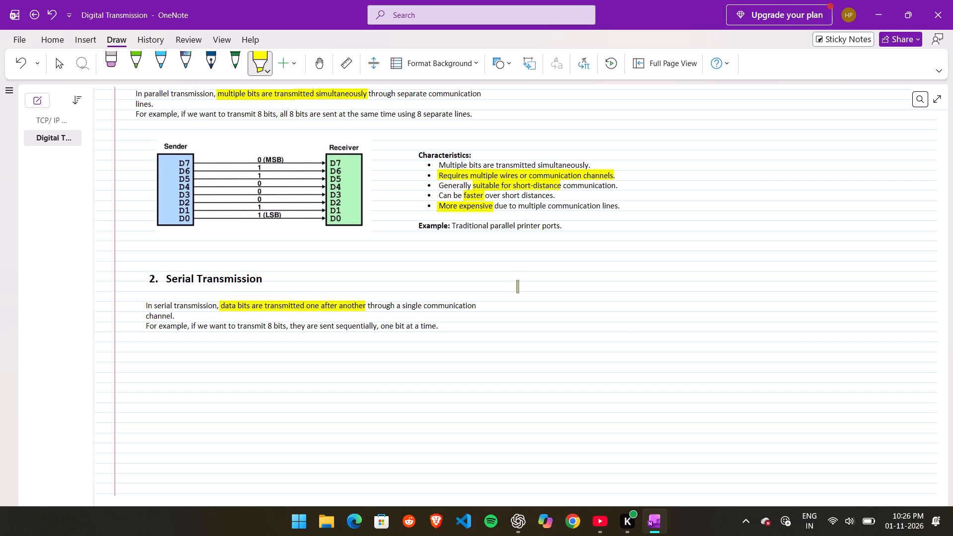
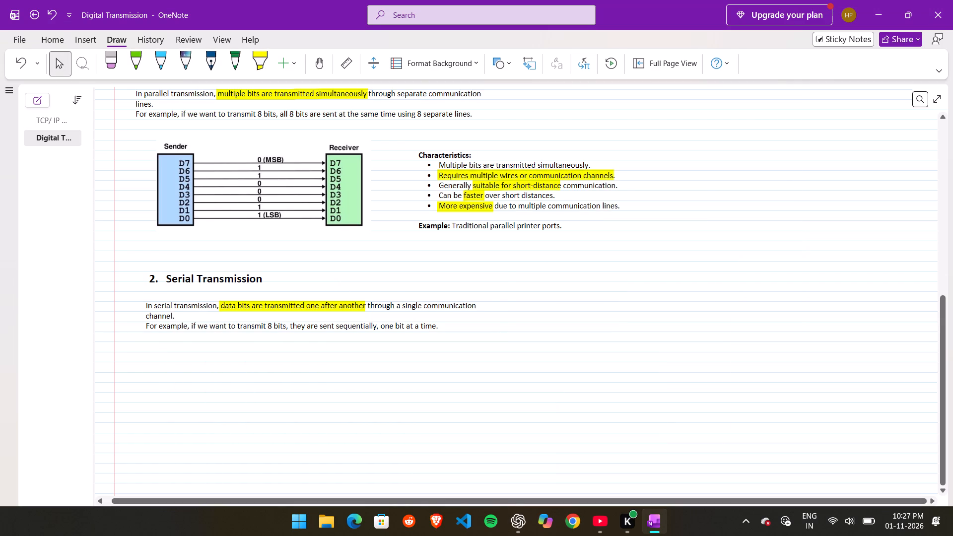
left_click(146, 357)
key("ctrl+v")
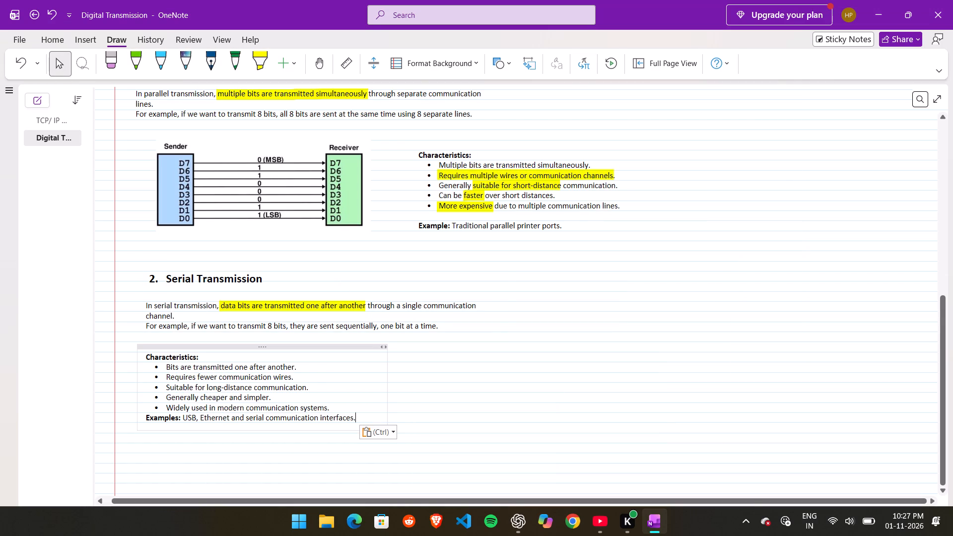
Shift the Serial Transmission Characteristics block slightly to the right so it is indented under the explanatory text.
left_click_drag(265, 345, 273, 345)
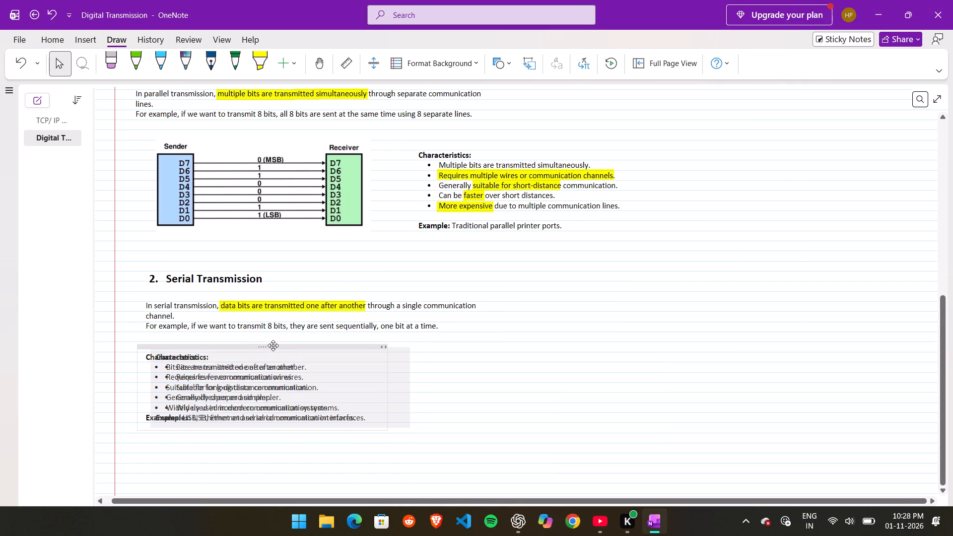
left_click_drag(273, 345, 284, 345)
left_click(718, 386)
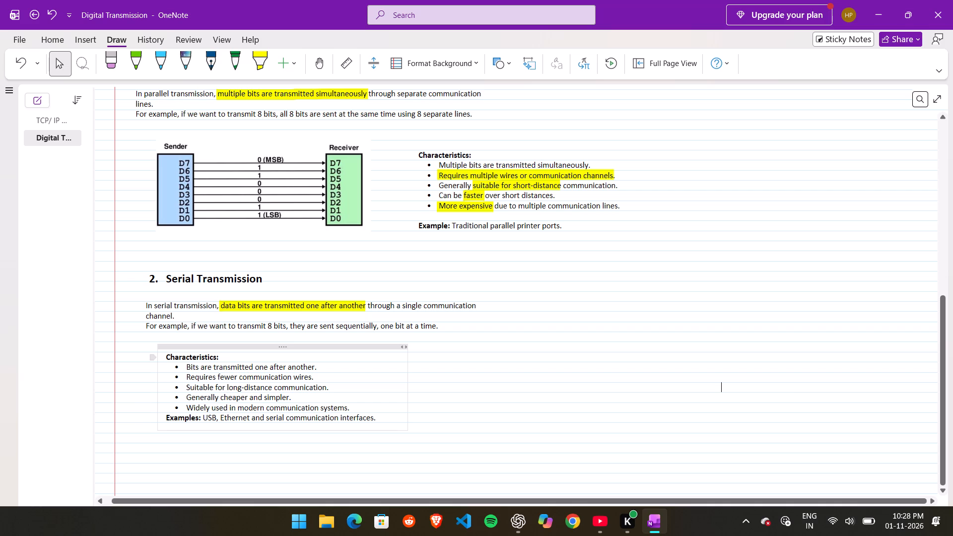
Insert a blank line between the last Serial Transmission characteristic and the Examples line, without a bullet.
left_click(355, 405)
key("Return")
scroll(220, 379, "up", 2)
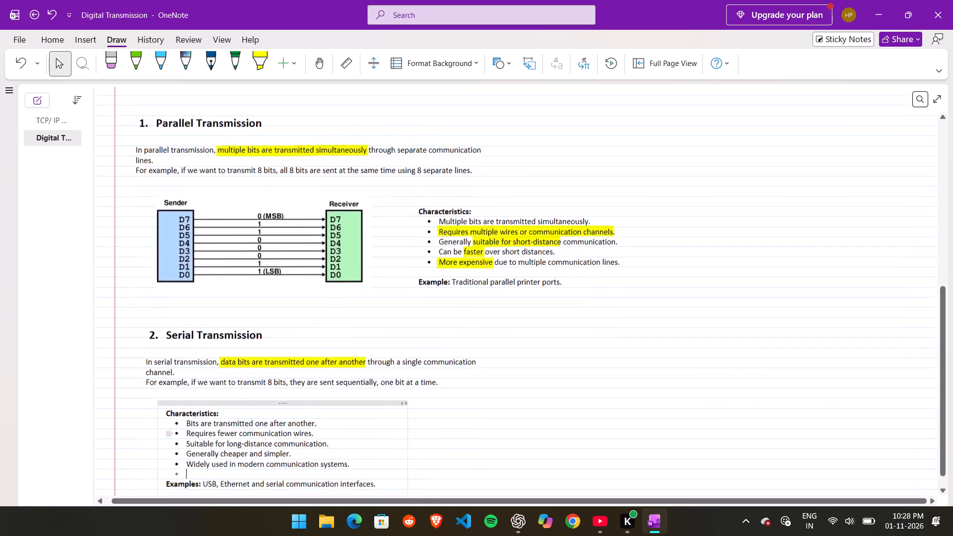
scroll(220, 379, "down", 3)
scroll(253, 329, "up", 2, "ctrl")
scroll(189, 338, "up", 3, "ctrl")
key("BackSpace")
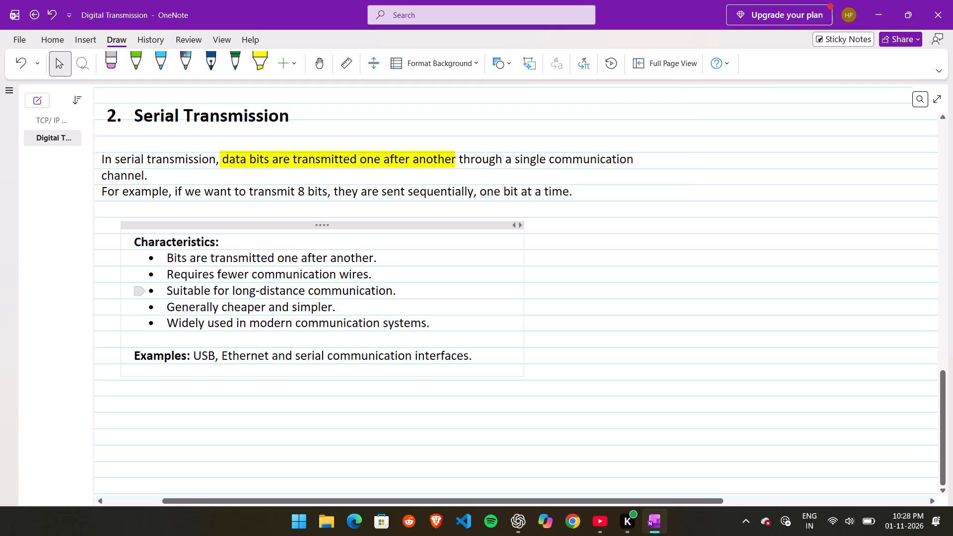
Highlight "fewer communication wires", "long-distance communication" and "cheaper and simpler" in yellow in the Serial Transmission characteristics.
left_click(265, 62)
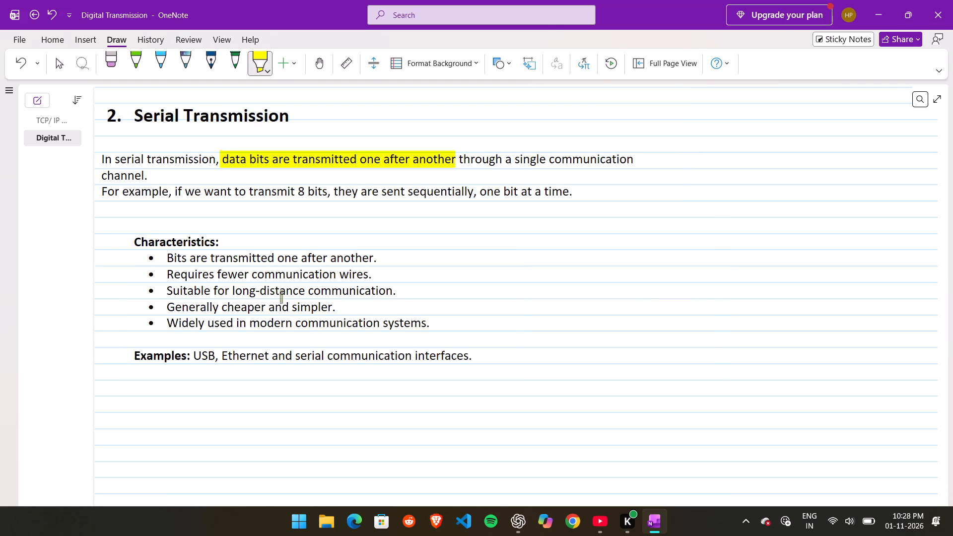
left_click_drag(217, 273, 230, 274)
left_click_drag(230, 274, 384, 274)
left_click_drag(232, 291, 393, 288)
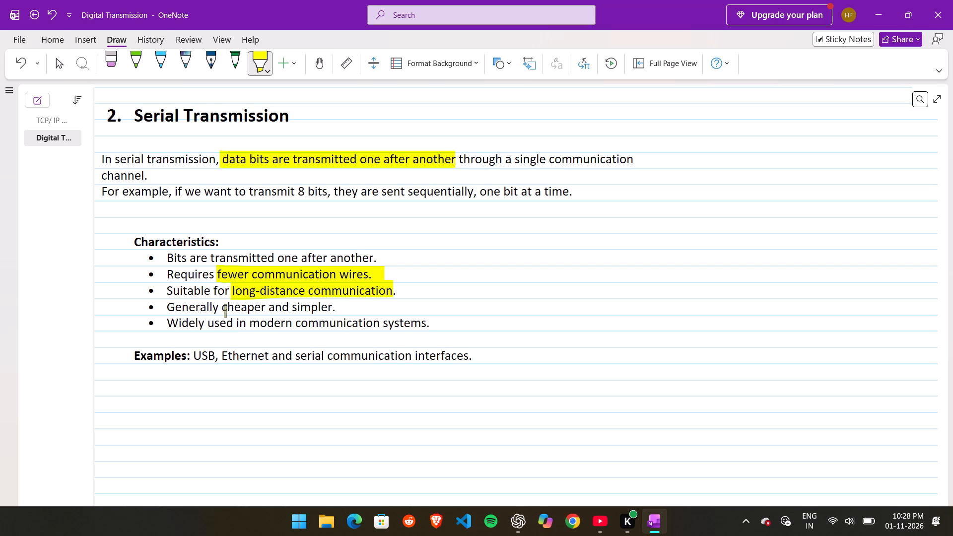
left_click_drag(223, 307, 334, 307)
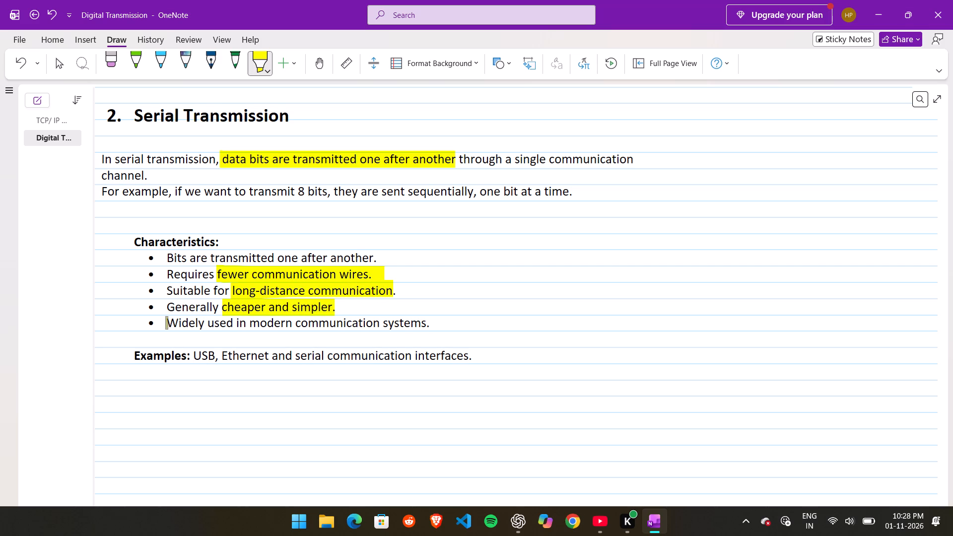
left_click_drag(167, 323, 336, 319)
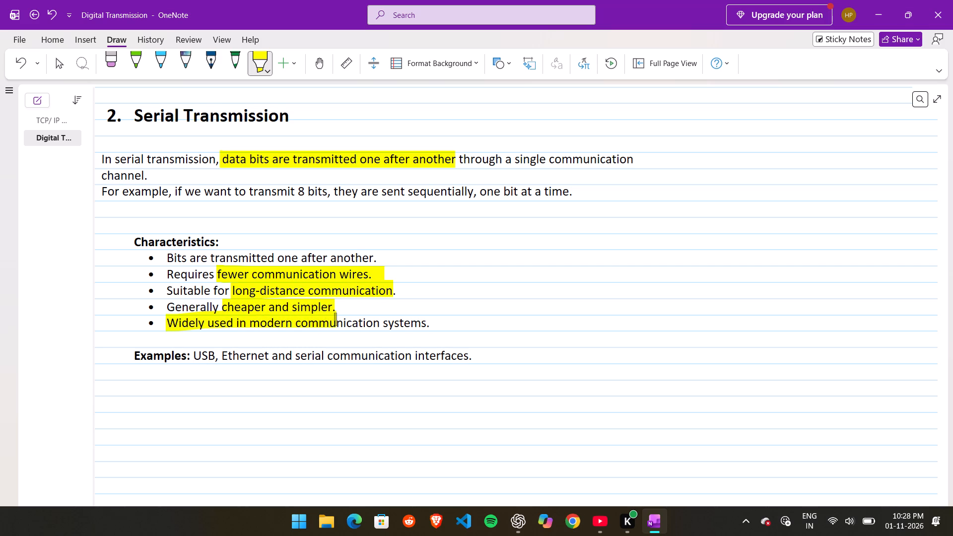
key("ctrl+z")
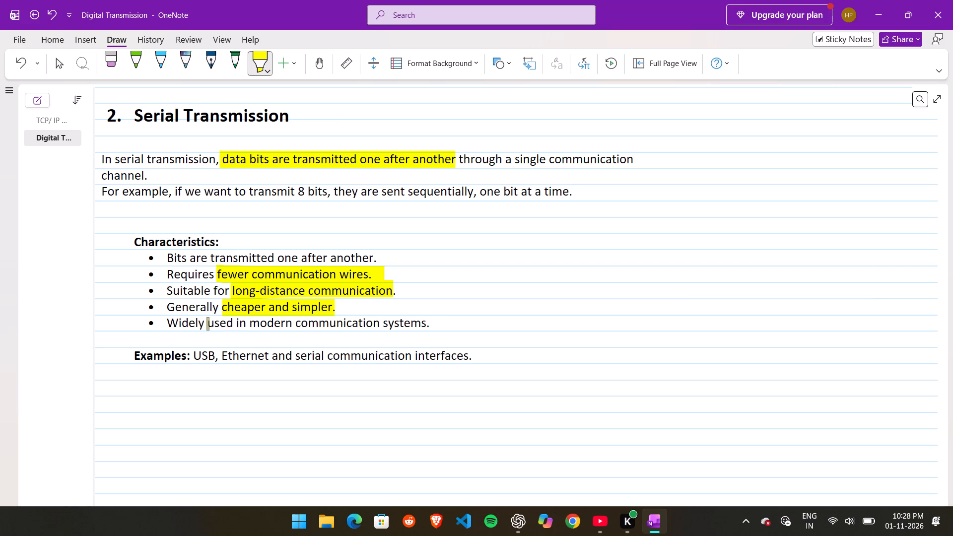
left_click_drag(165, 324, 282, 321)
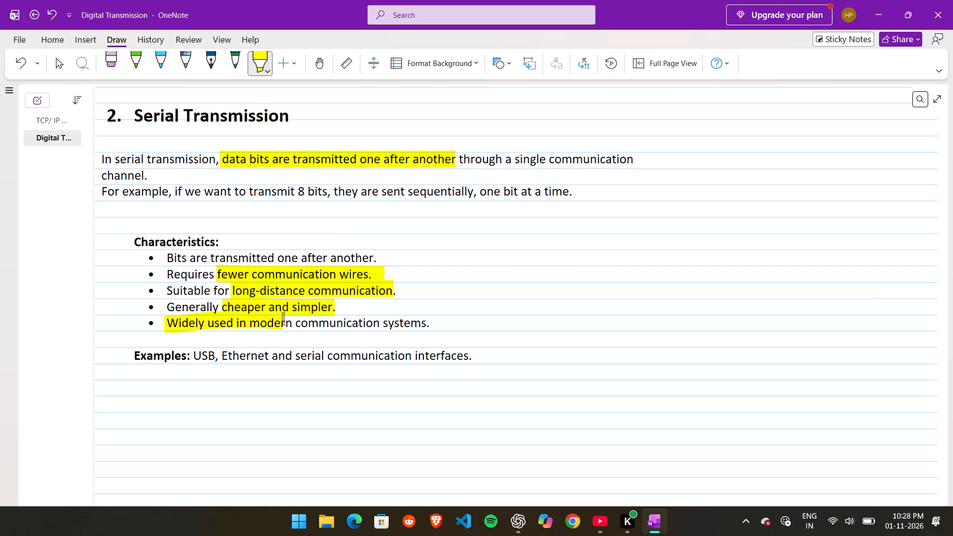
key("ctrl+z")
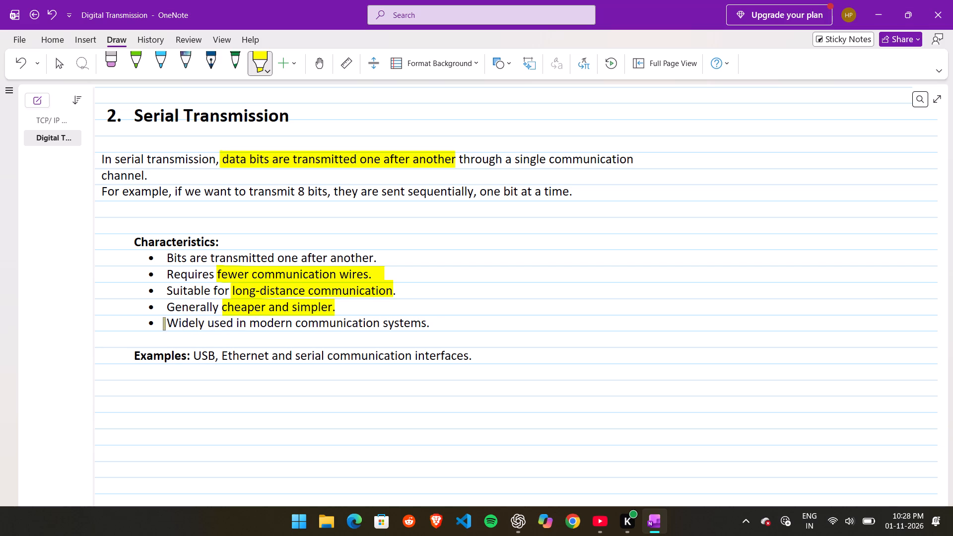
Highlight the whole bullet "Widely used in modern communication systems" in yellow.
left_click_drag(164, 324, 268, 327, "shift")
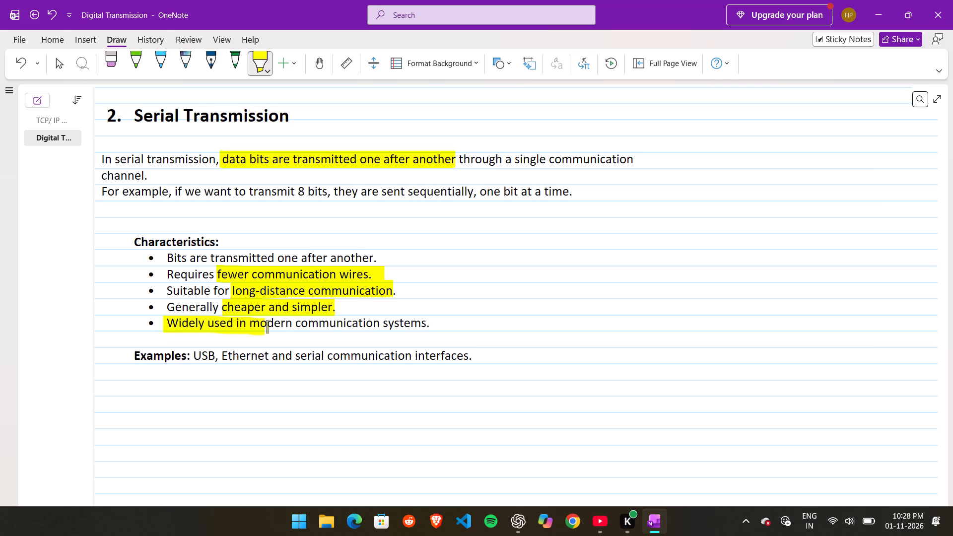
left_click_drag(268, 327, 429, 324, "shift")
Review the Digital Transmission page, from the Serial Transmission notes back up to the definition, WORKING and TYPES sections.
scroll(267, 300, "down", 3, "ctrl")
scroll(255, 296, "down", 2)
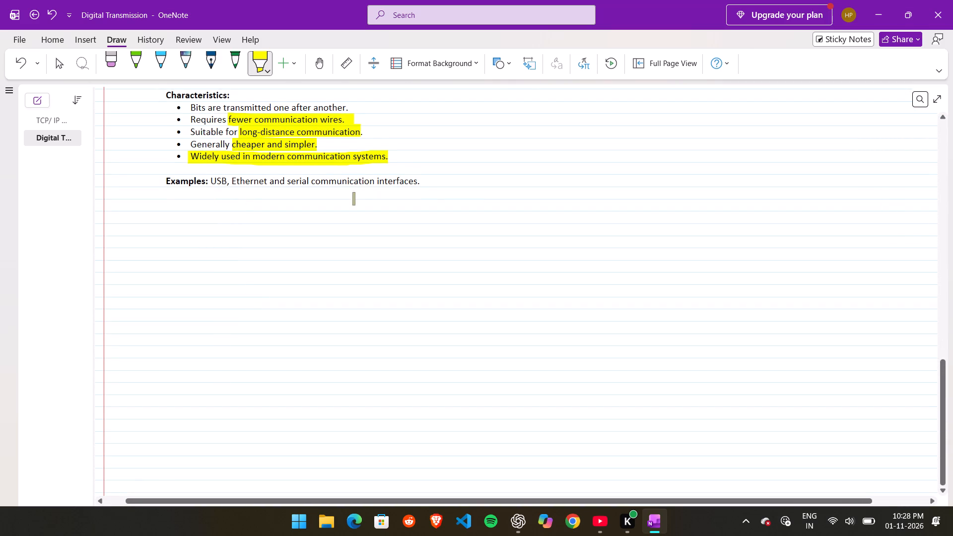
scroll(482, 197, "up", 3)
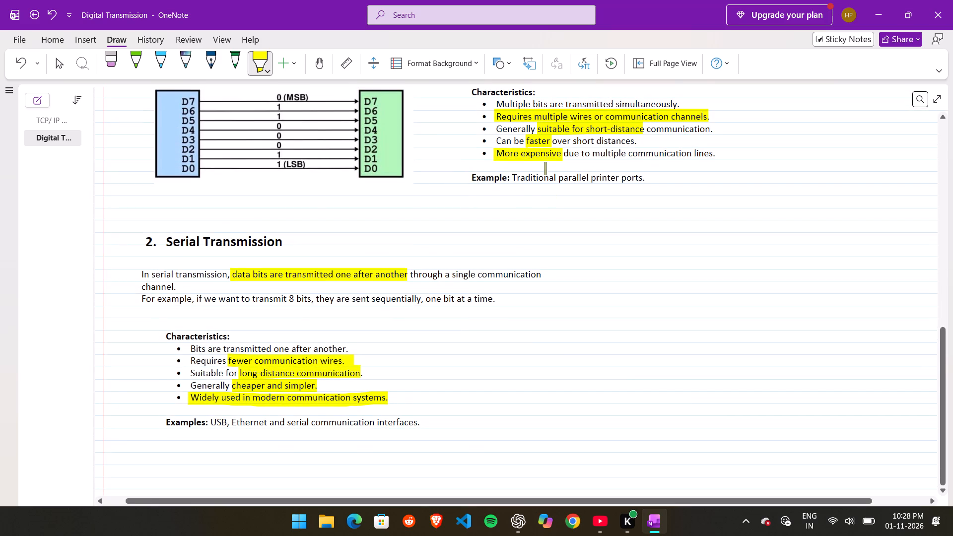
scroll(510, 166, "up", 1)
scroll(279, 201, "down", 2)
scroll(294, 191, "up", 3)
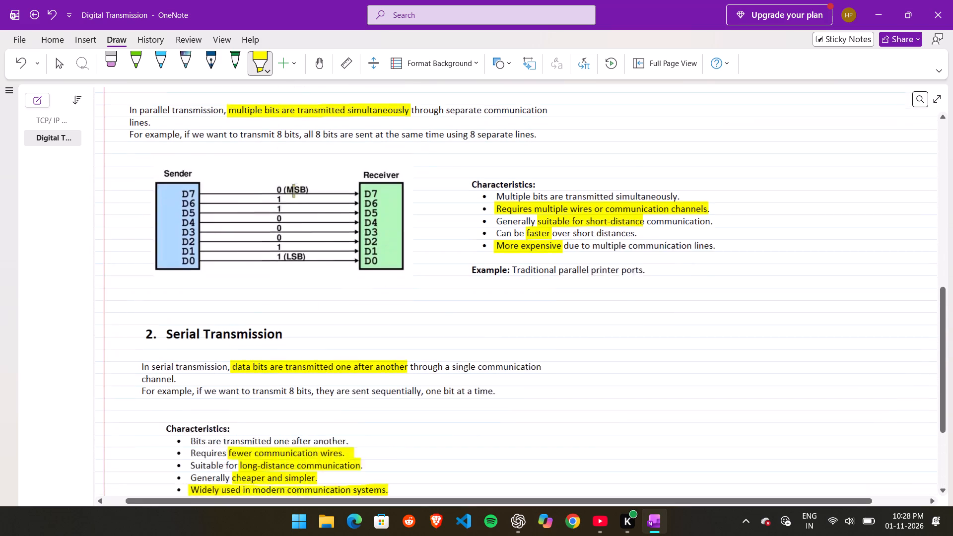
scroll(325, 211, "up", 6)
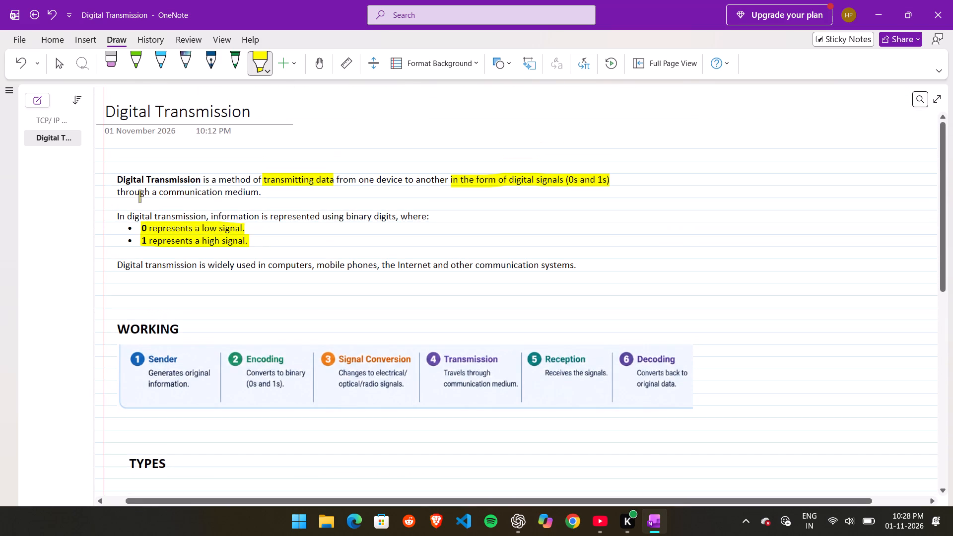
scroll(141, 196, "up", 1)
scroll(277, 166, "down", 1)
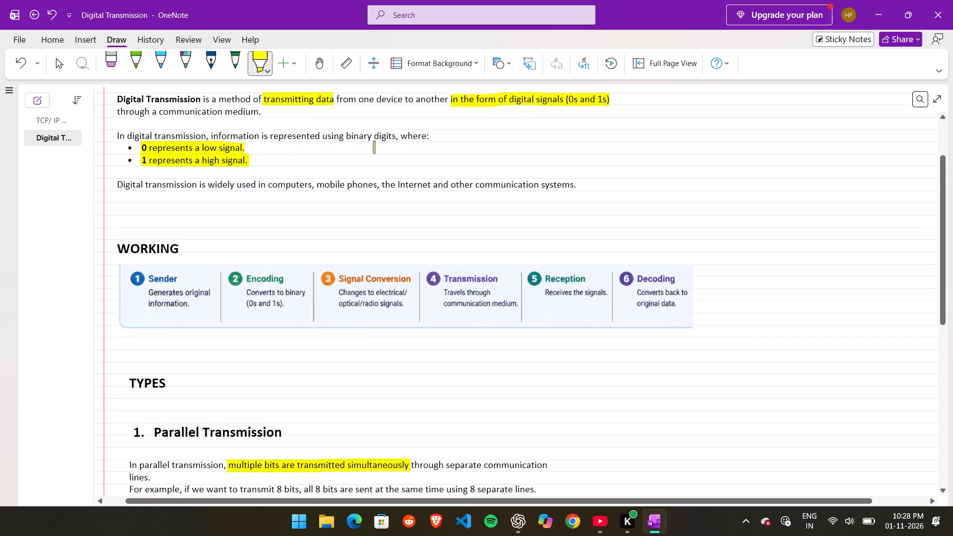
scroll(250, 291, "down", 6)
Switch to the YouTube lecture and skip ahead through the advantages to the disadvantages of digital transmission, pausing there.
left_click(603, 522)
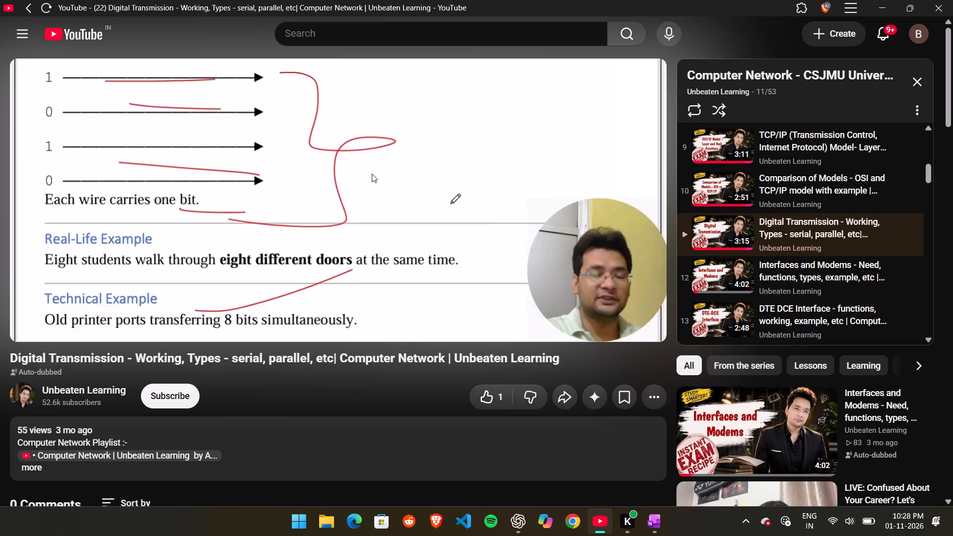
left_click(347, 174)
left_click(540, 306)
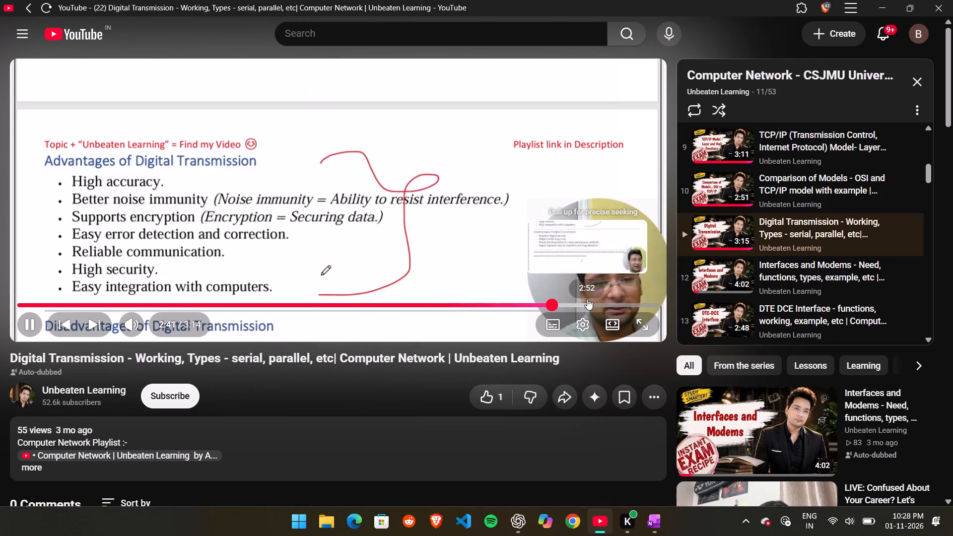
left_click(587, 299)
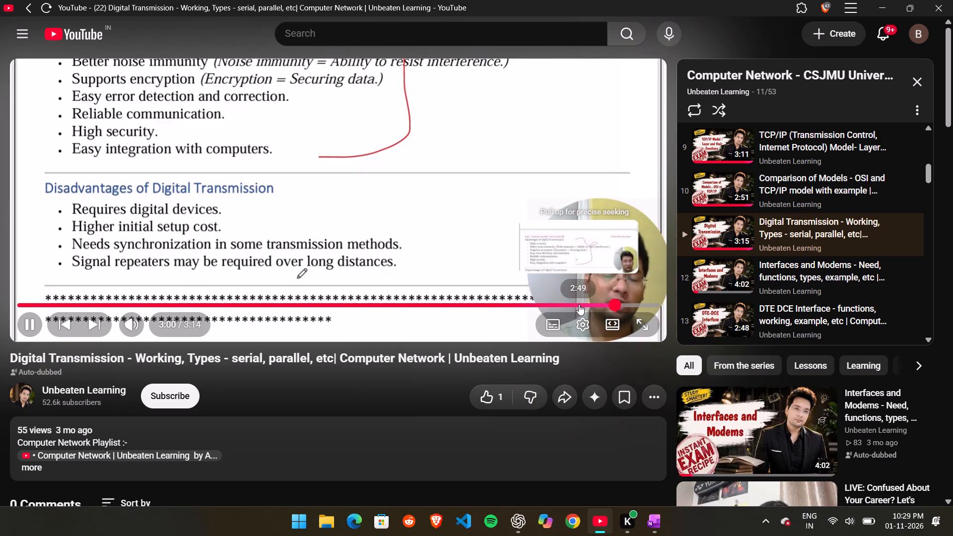
left_click(214, 195)
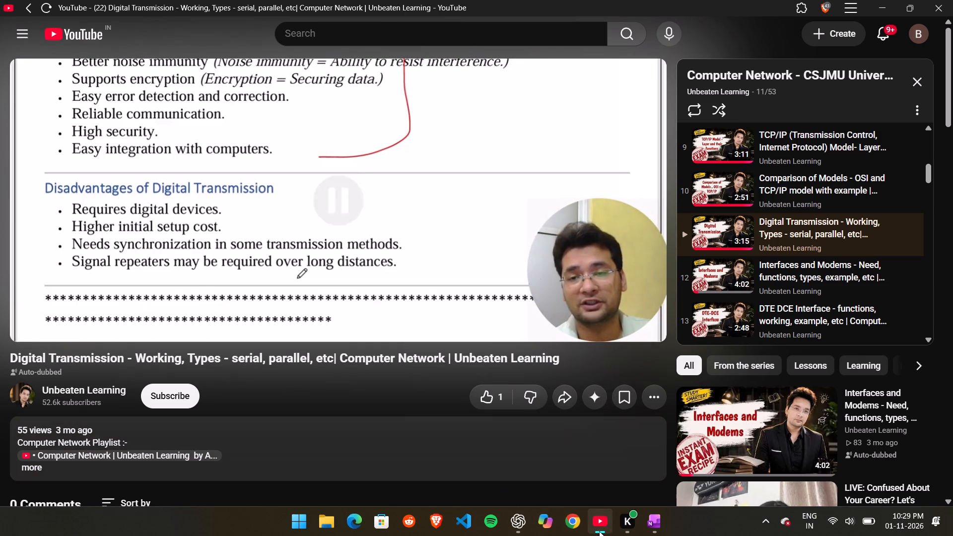
Switch to Chrome with the Bloodline profile, open all bookmarks in the CN folder, and close the empty new tab.
left_click(576, 529)
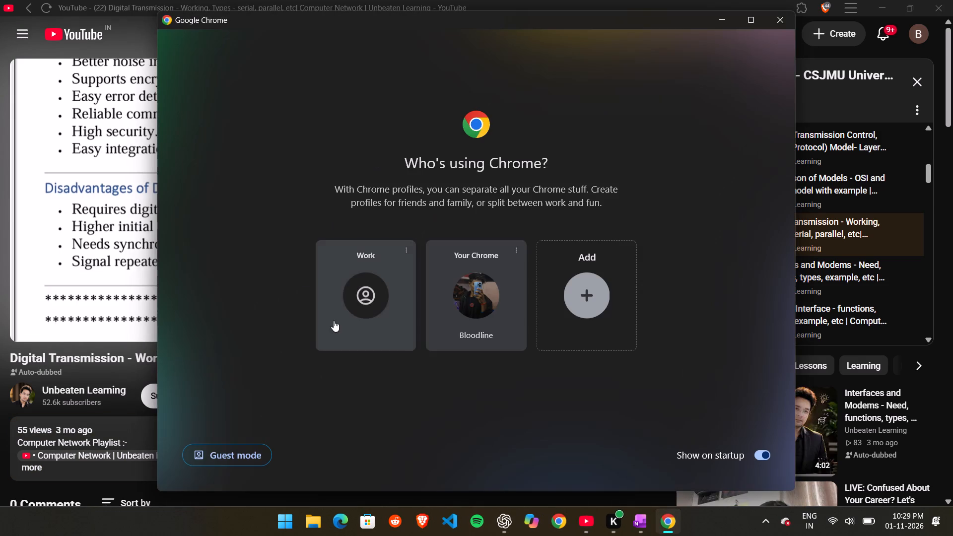
left_click(495, 279)
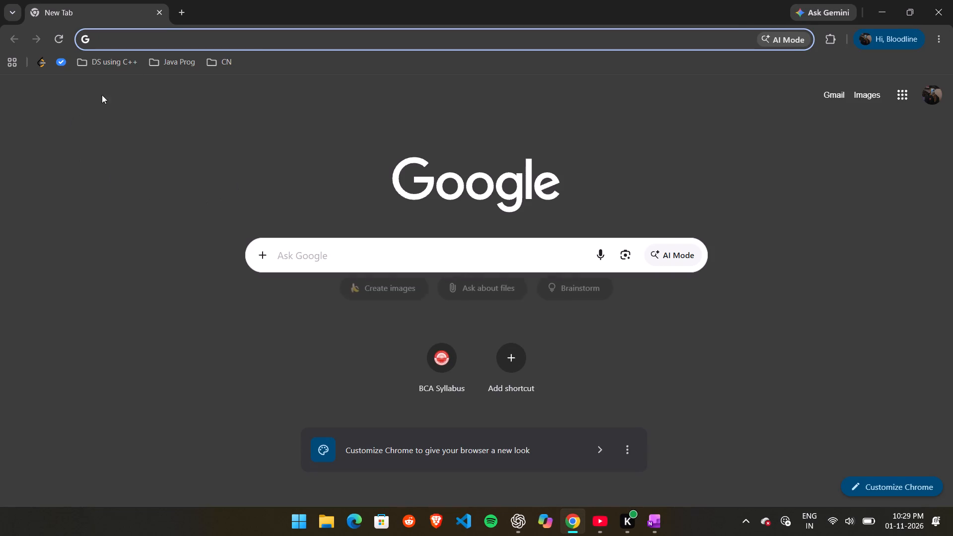
left_click(215, 61)
right_click(216, 48)
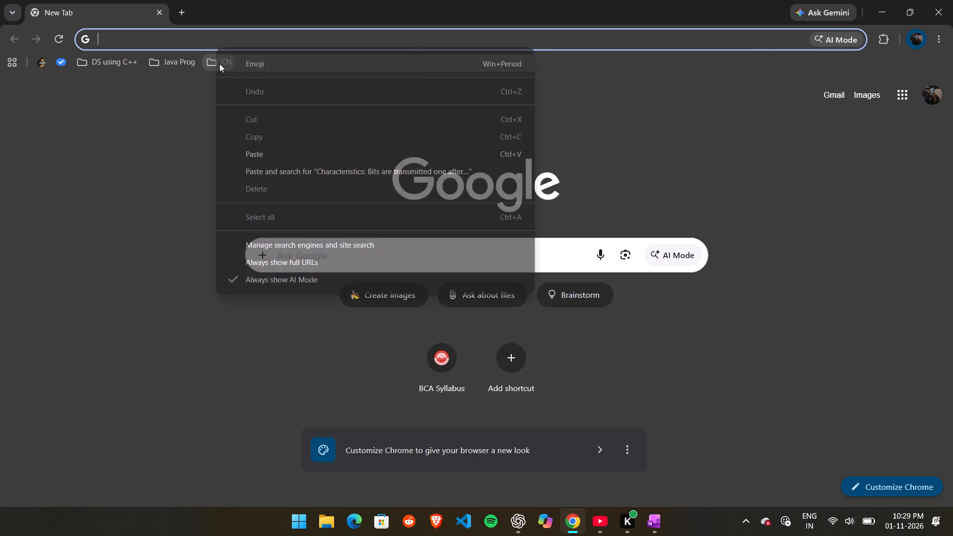
right_click(219, 64)
key("super+period")
right_click(217, 64)
left_click(304, 57)
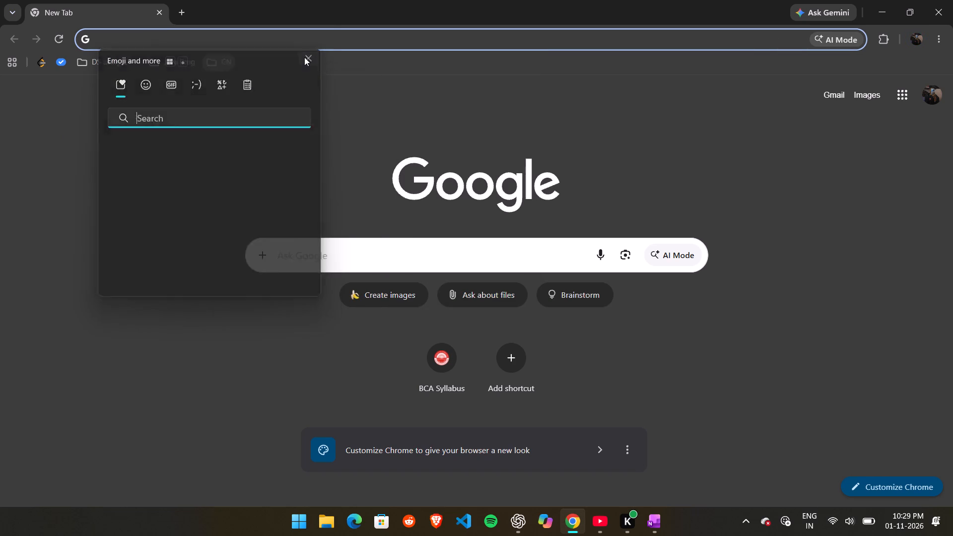
right_click(211, 61)
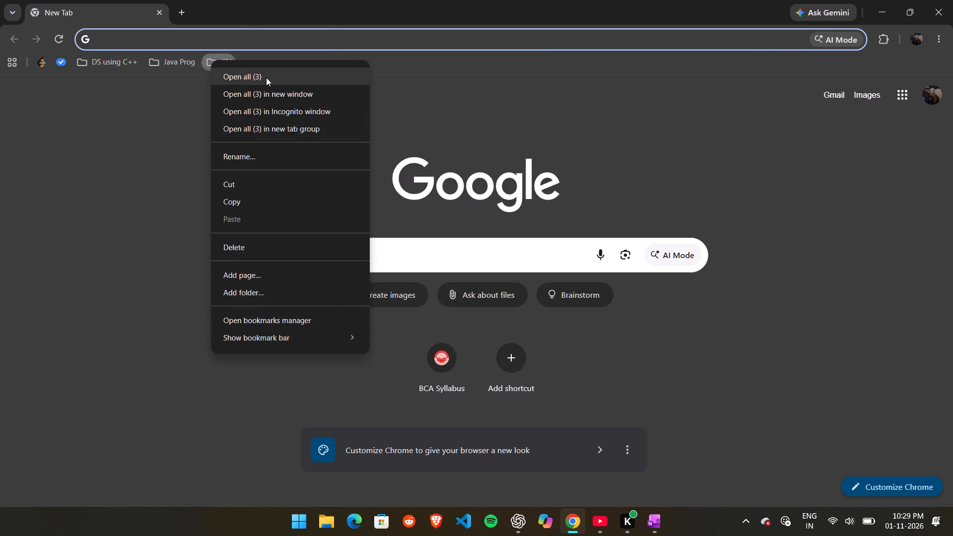
left_click(266, 77)
left_click(154, 16)
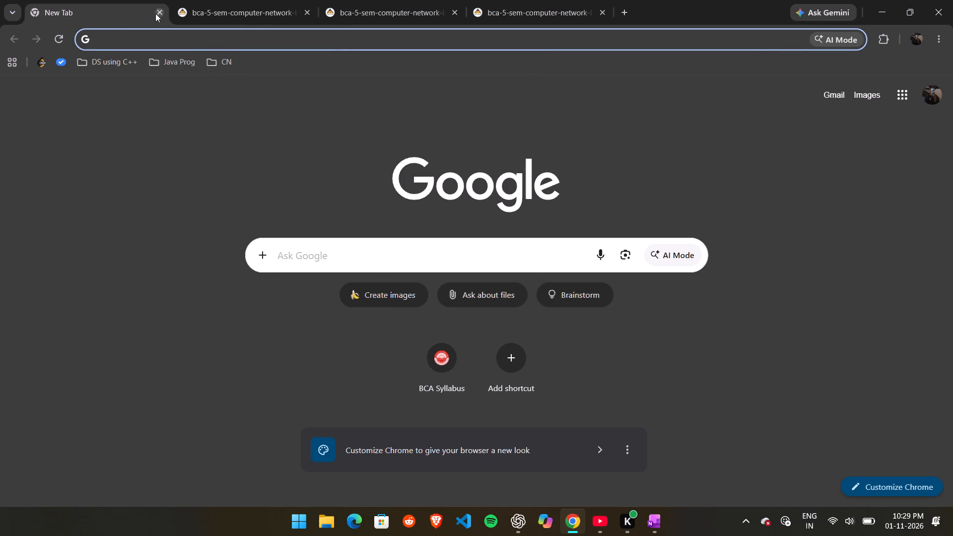
left_click(157, 12)
Read through the 2023-24 BCA 5003 Computer Network question paper, from Section-A to the end of Section-C.
left_click(345, 0)
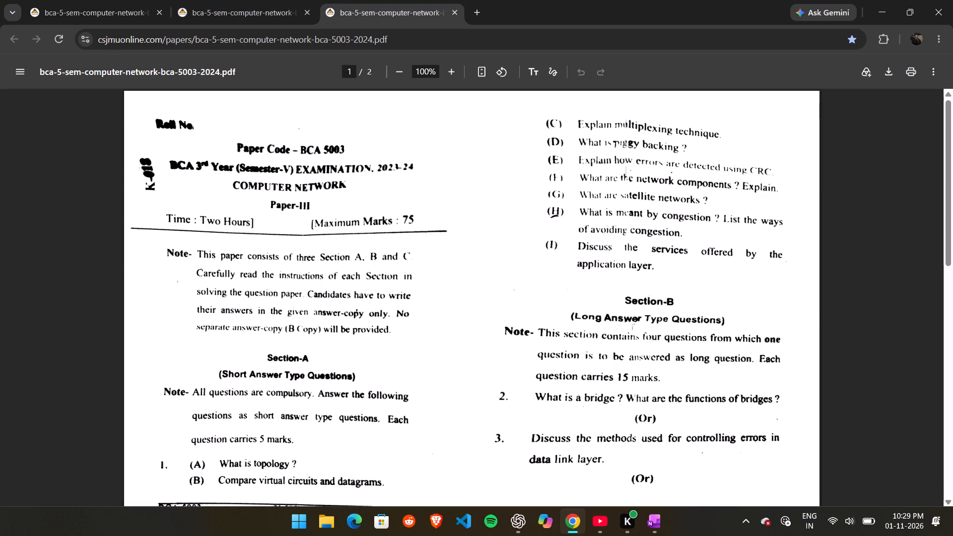
scroll(327, 292, "down", 3)
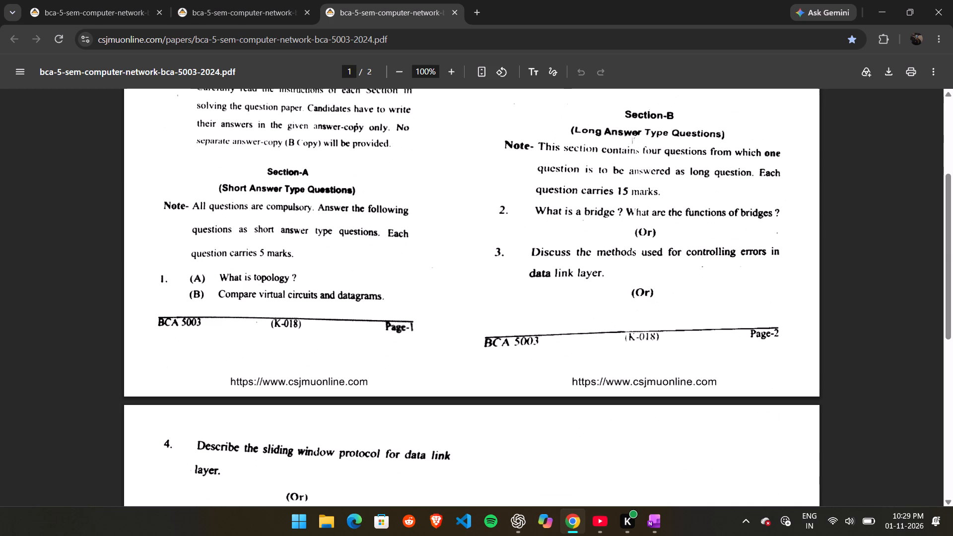
scroll(527, 281, "up", 3)
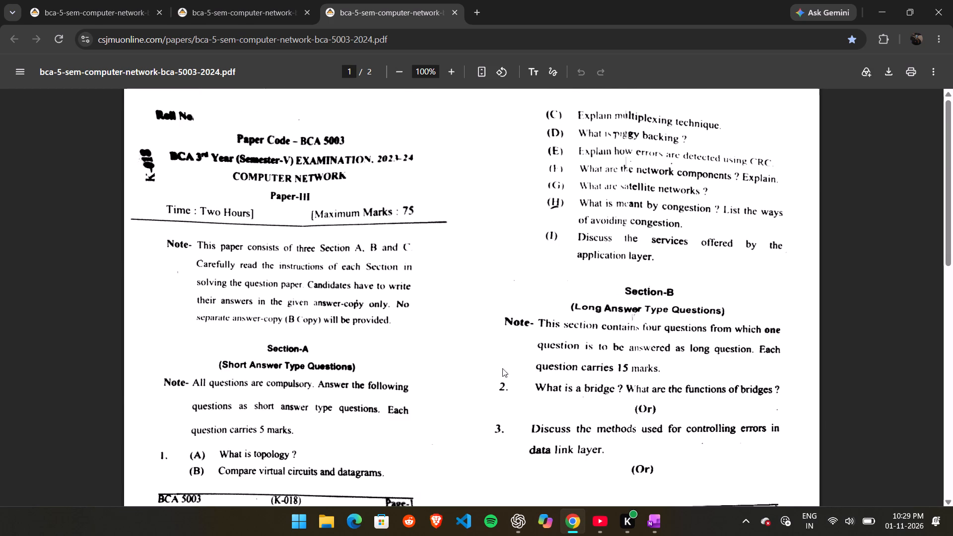
scroll(552, 396, "down", 2)
scroll(385, 364, "down", 2)
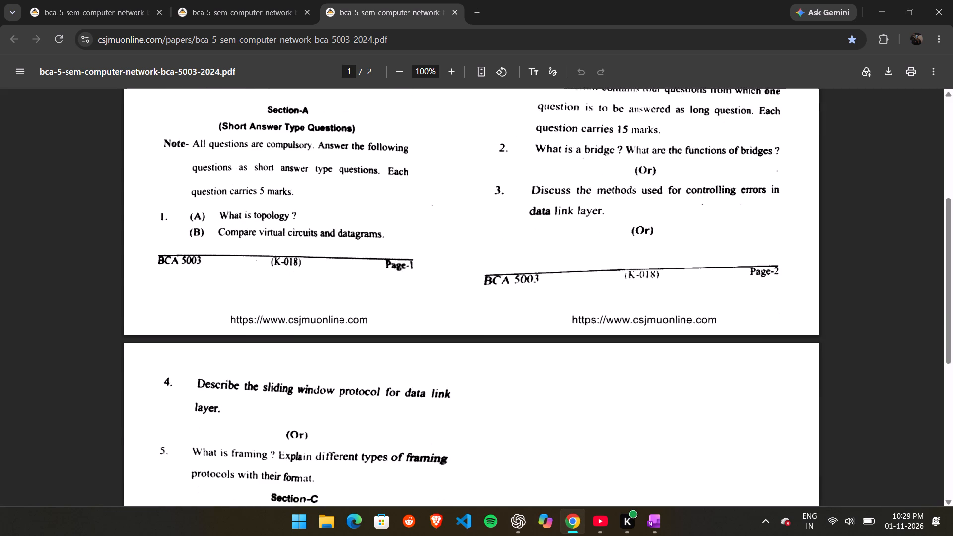
scroll(211, 383, "down", 1)
scroll(284, 318, "down", 1)
scroll(265, 384, "down", 2)
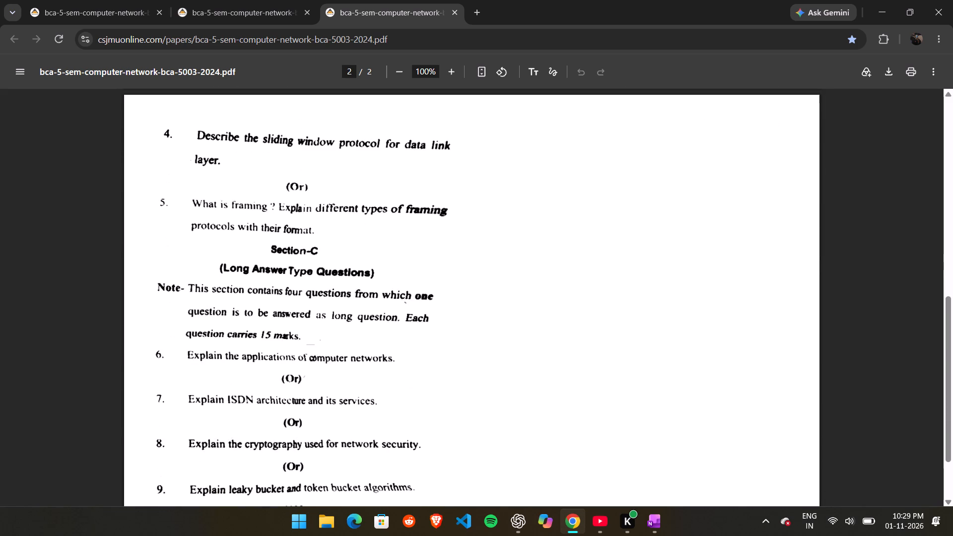
scroll(274, 364, "down", 3)
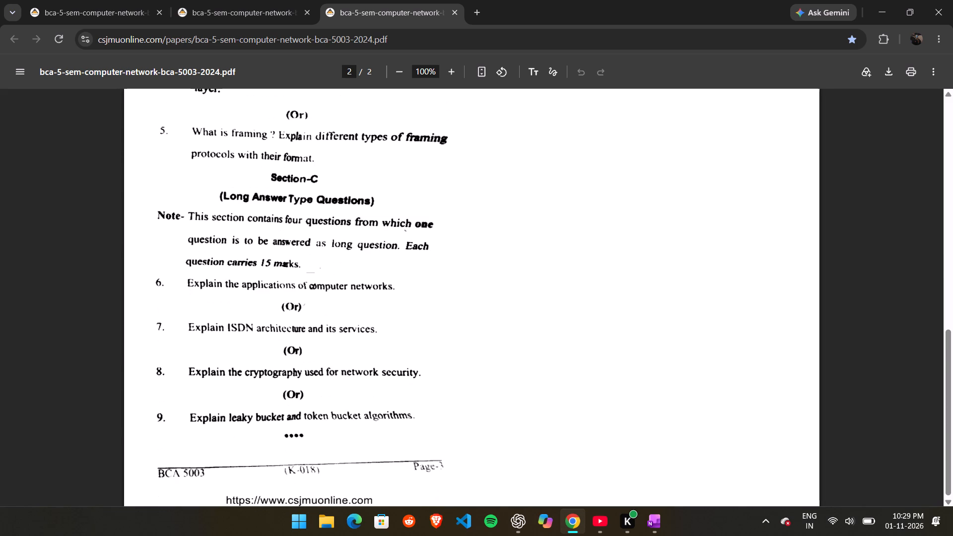
Examine the 2022-23 BCA-503(N) Computer Network question paper for the topics asked in Sections A, B and C.
left_click(246, 0)
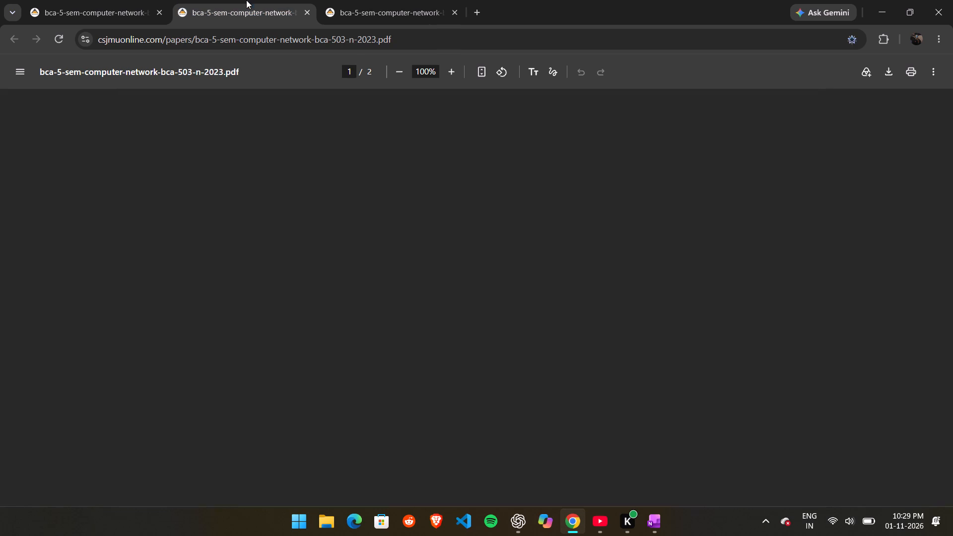
scroll(509, 428, "down", 5)
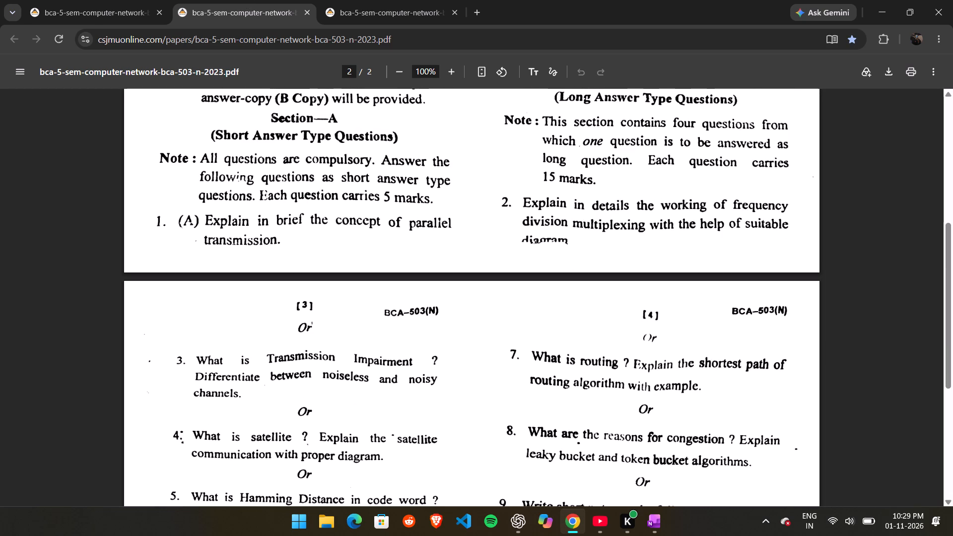
scroll(528, 299, "up", 3)
scroll(601, 198, "up", 2)
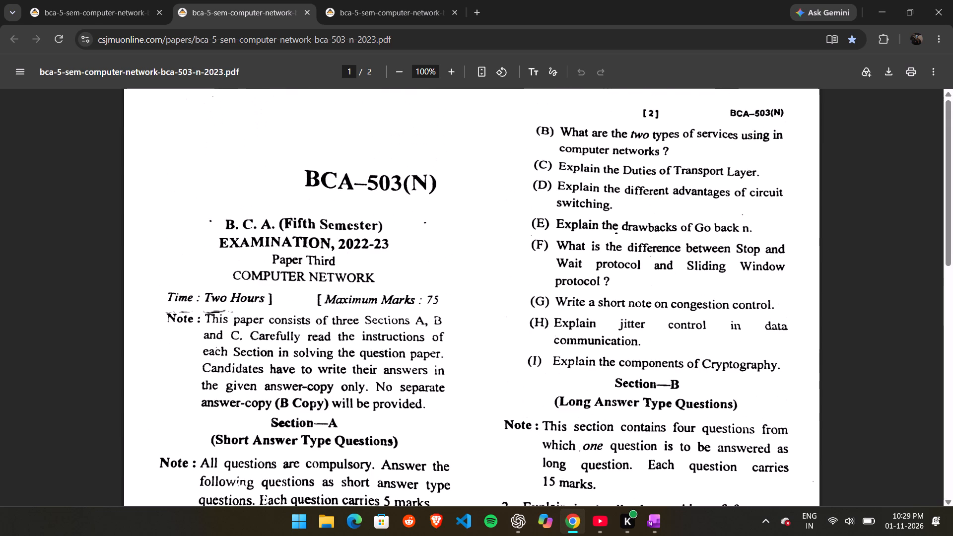
left_click_drag(565, 136, 715, 156)
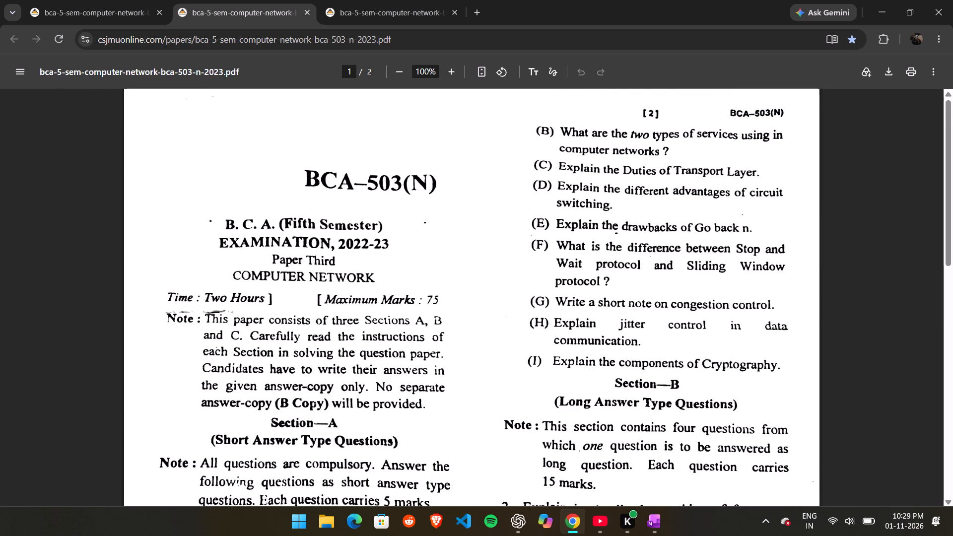
left_click_drag(715, 156, 717, 157)
left_click(717, 157)
left_click_drag(667, 163, 655, 163)
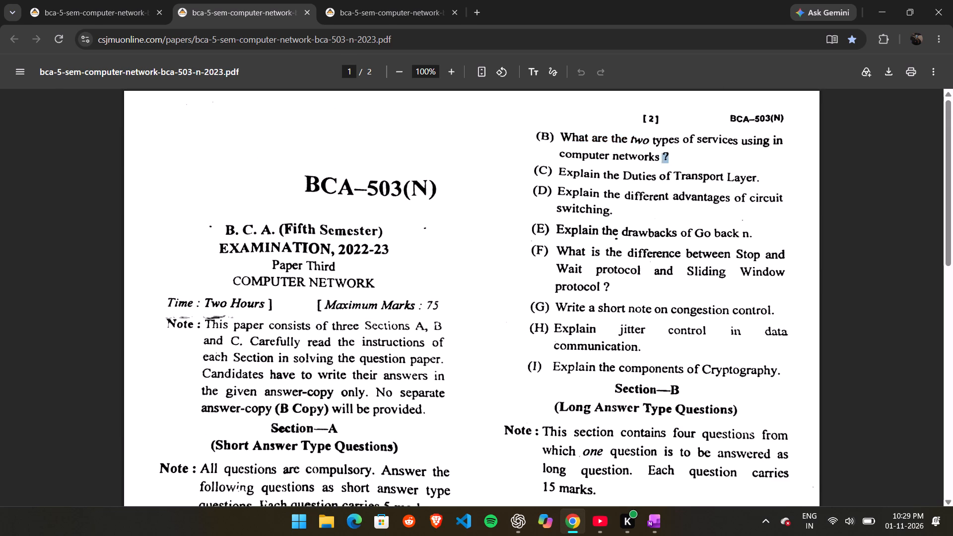
left_click_drag(655, 163, 561, 140)
left_click(561, 140)
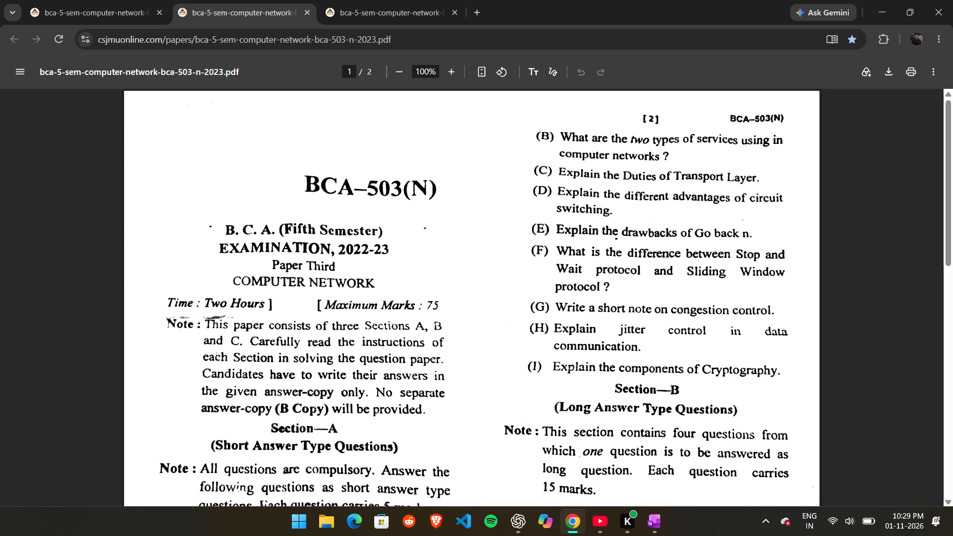
scroll(670, 280, "down", 5)
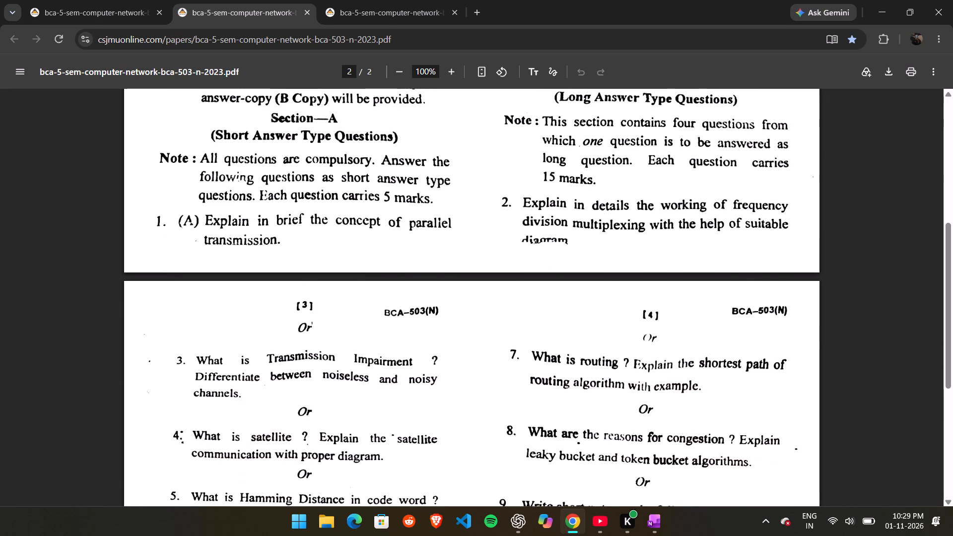
scroll(440, 348, "down", 2)
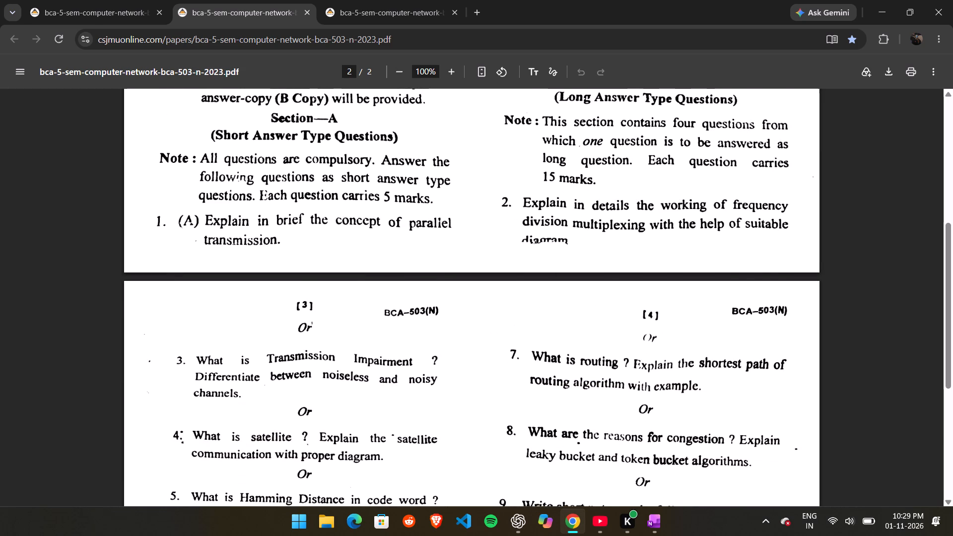
scroll(473, 355, "down", 3)
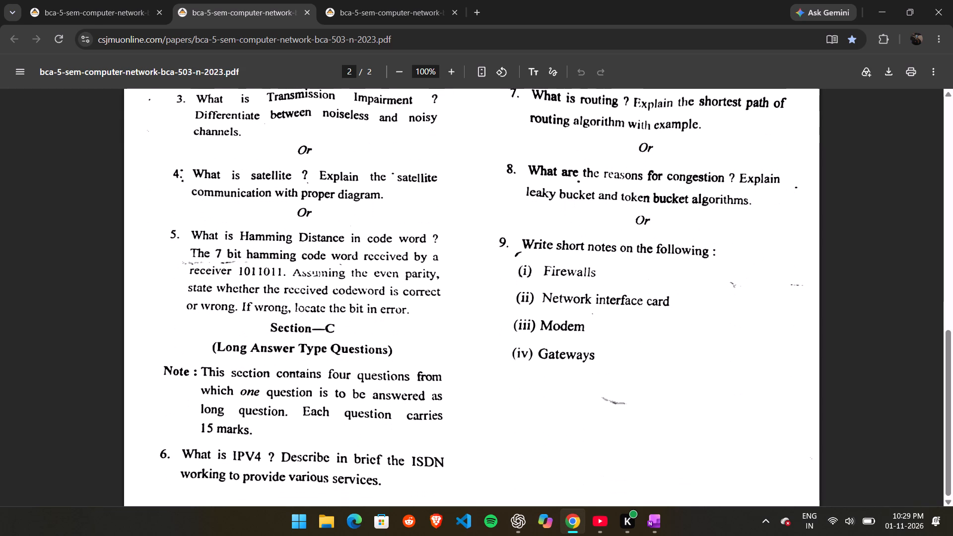
scroll(353, 364, "down", 1)
Check the first page of the December 2019 BCA-503(N) question paper, then return to the 2023-24 paper.
left_click(131, 0)
scroll(358, 352, "down", 2)
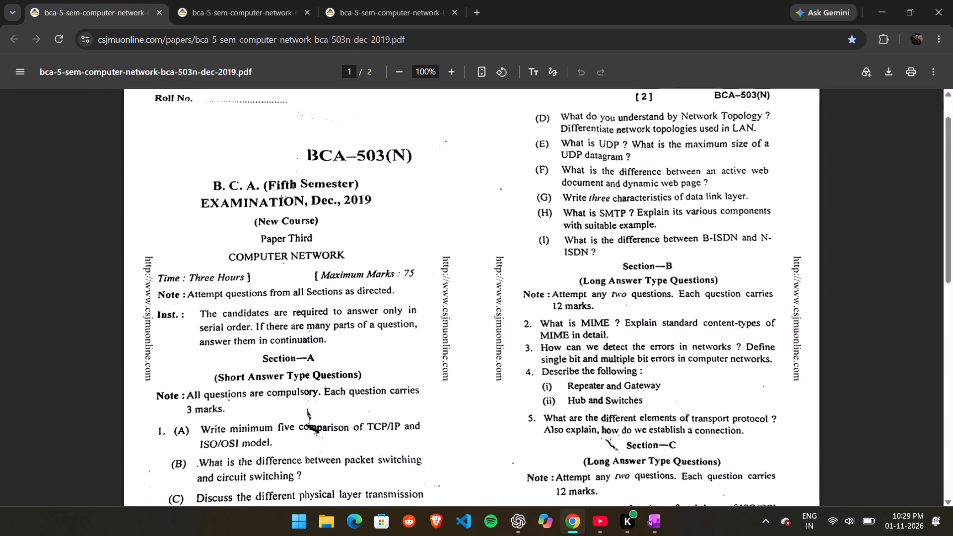
scroll(679, 285, "up", 2)
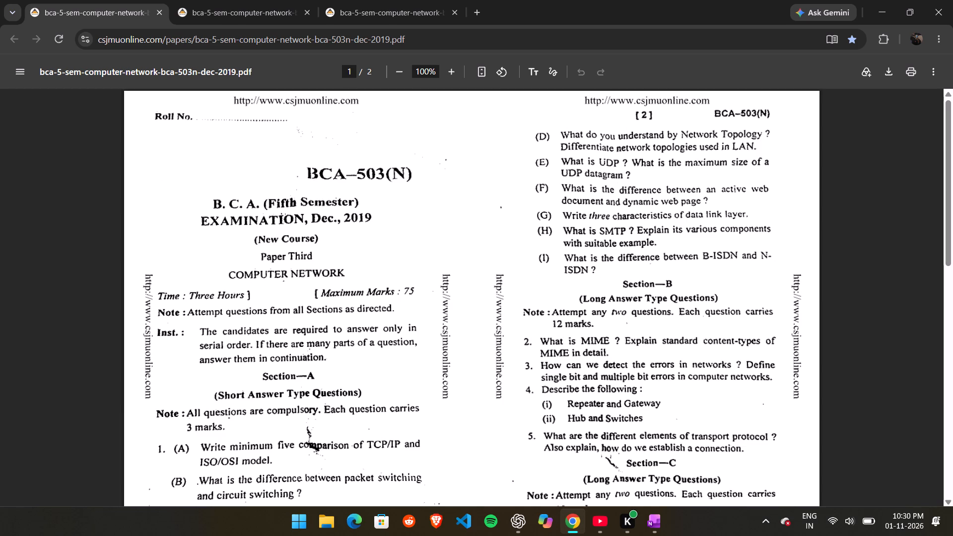
left_click(419, 0)
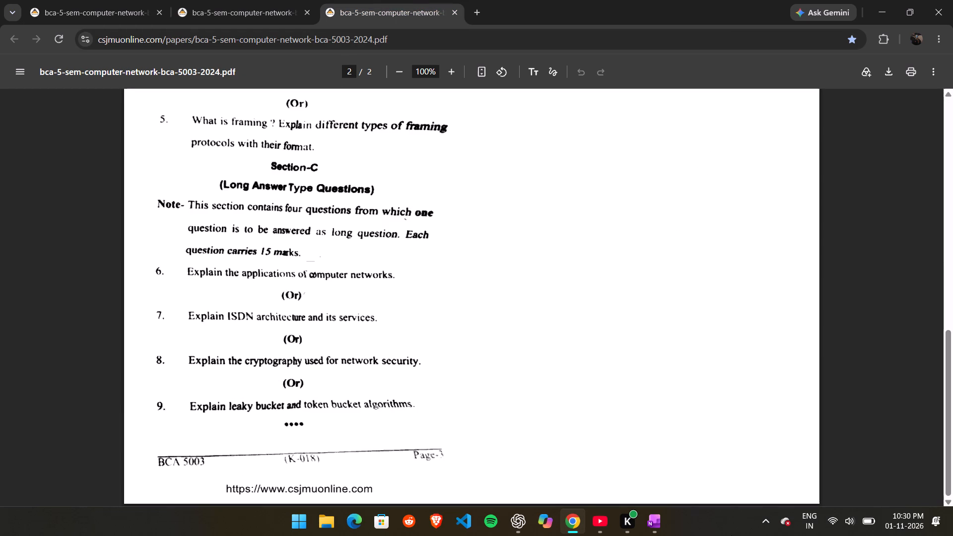
Switch back to the YouTube lecture and play the closing part of the Digital Transmission video.
left_click(607, 521)
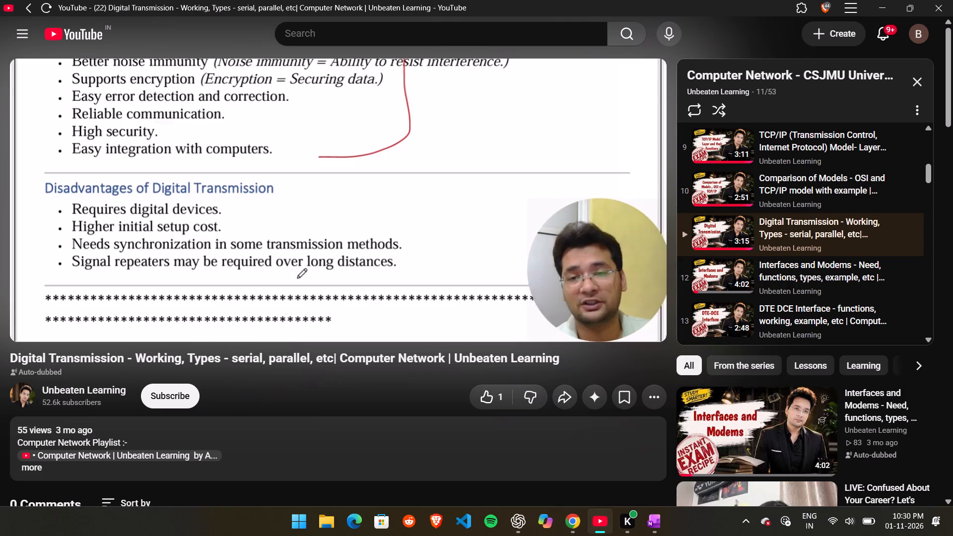
left_click(297, 211)
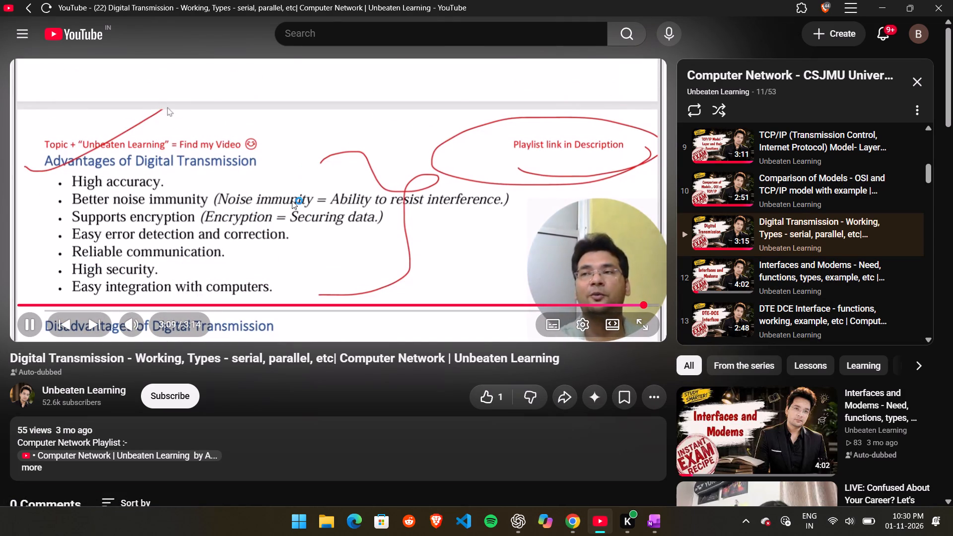
left_click_drag(292, 201, 292, 205)
Switch to OneNote and view the Digital Transmission page from the Serial Transmission notes up to its title.
left_click(654, 528)
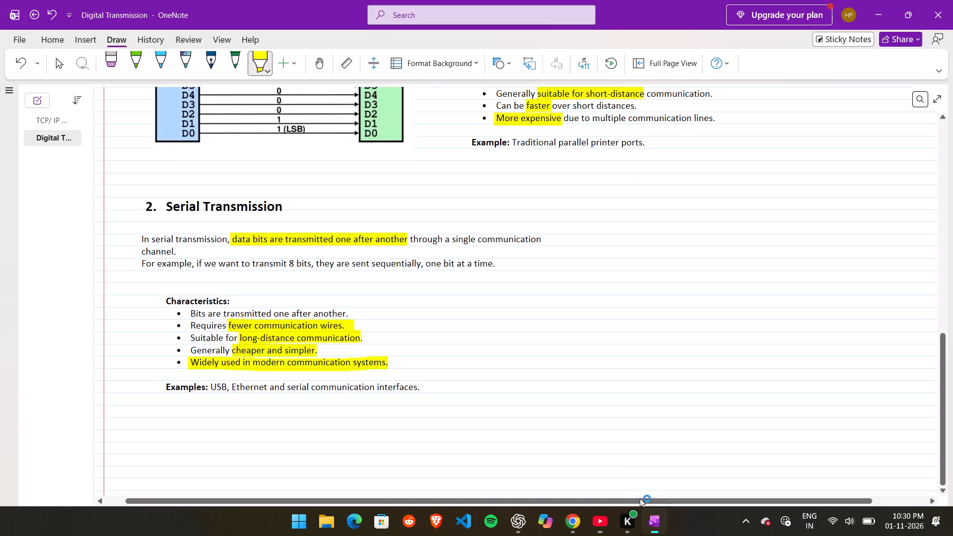
scroll(328, 237, "up", 8)
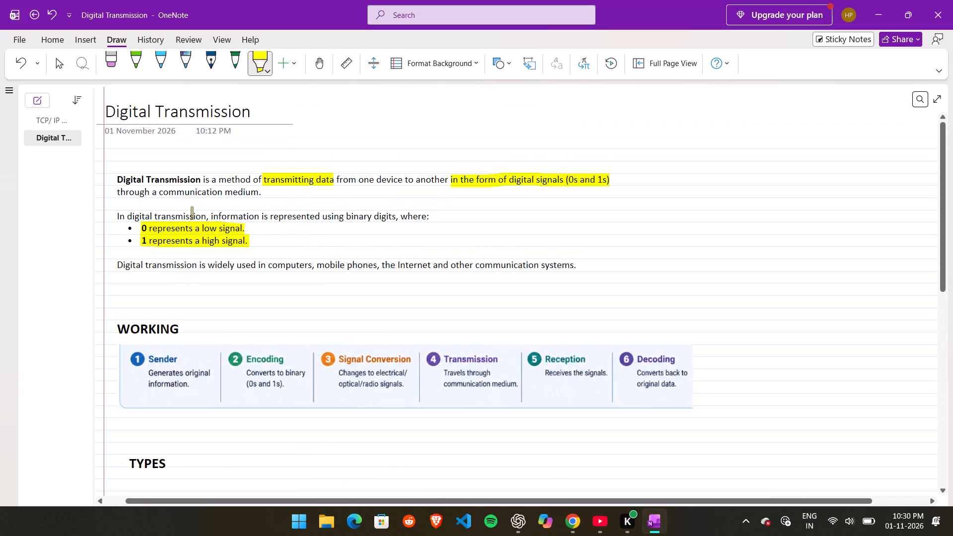
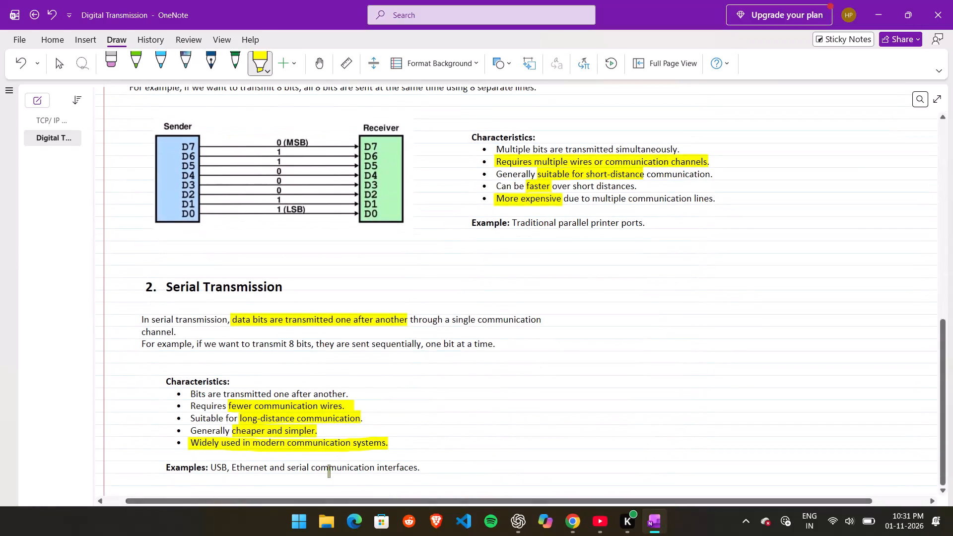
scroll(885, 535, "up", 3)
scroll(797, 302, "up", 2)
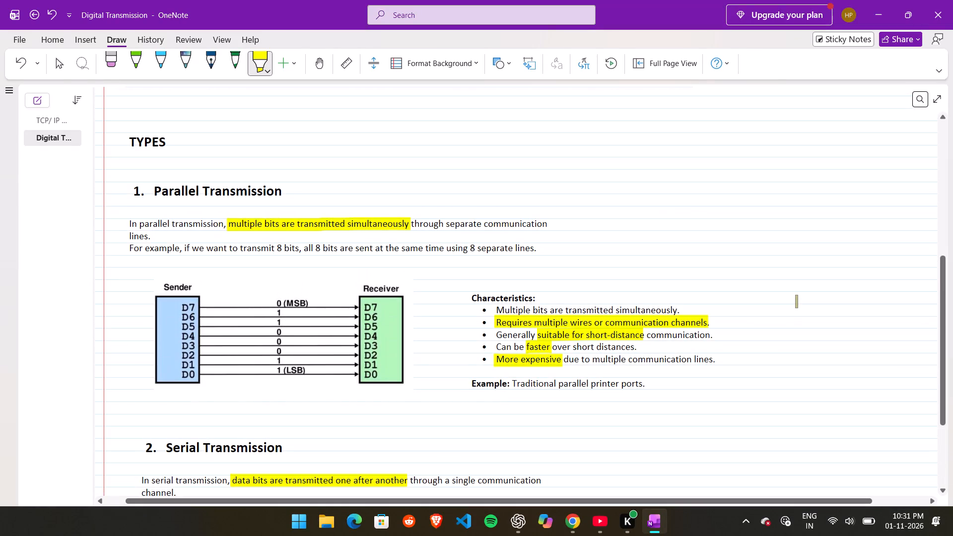
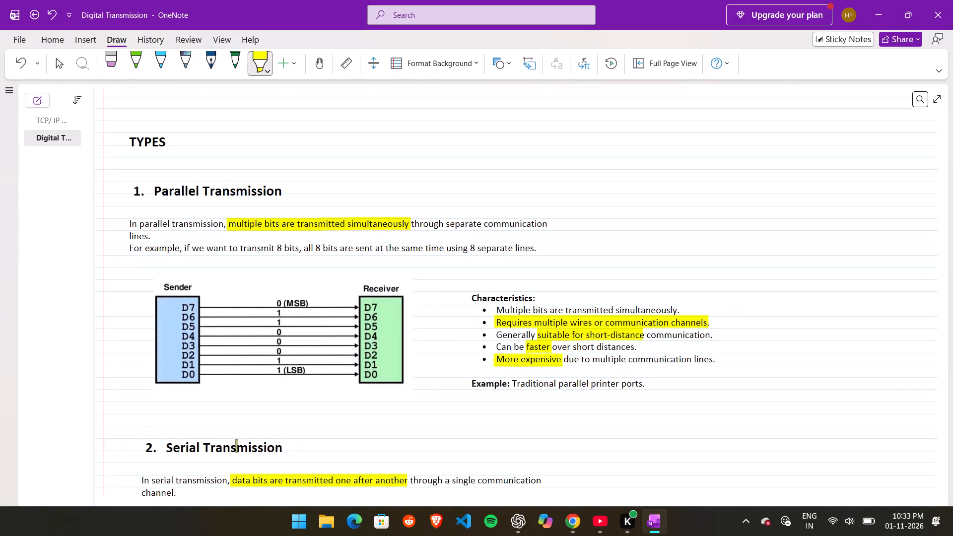
Review the highlighted Digital Transmission notes on parallel and serial transmission, down to the end of the page.
scroll(84, 535, "down", 1)
scroll(134, 433, "down", 2)
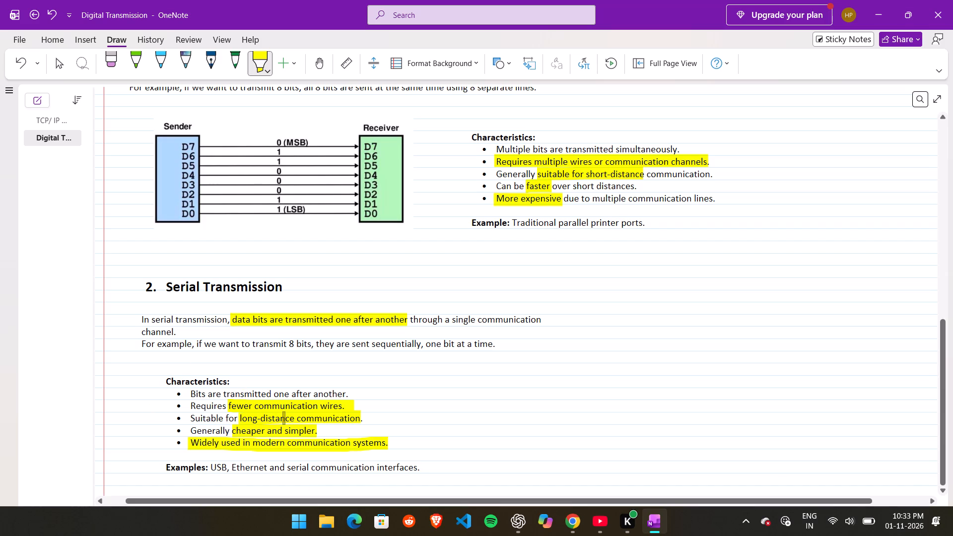
scroll(366, 346, "down", 4)
scroll(287, 312, "down", 2)
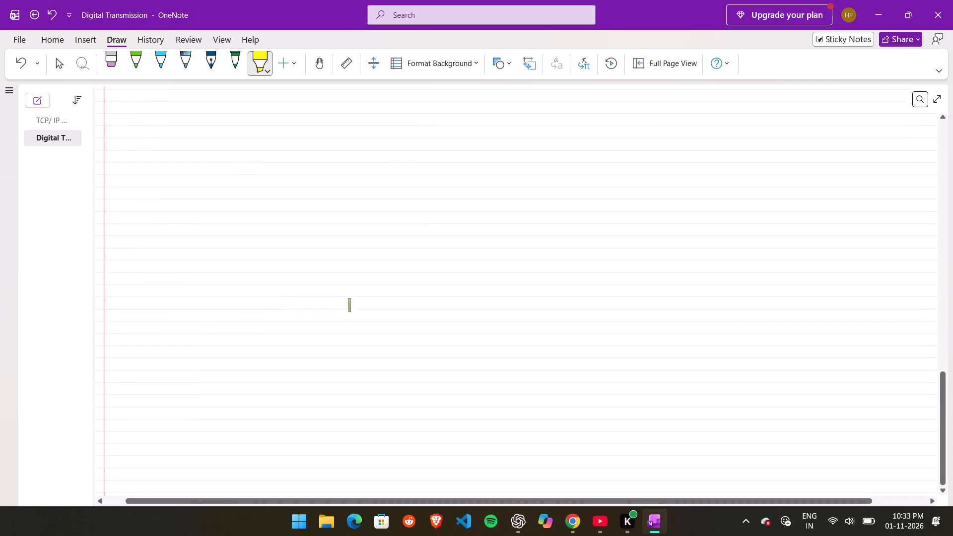
scroll(314, 298, "up", 13)
scroll(227, 282, "down", 5)
scroll(256, 281, "up", 2)
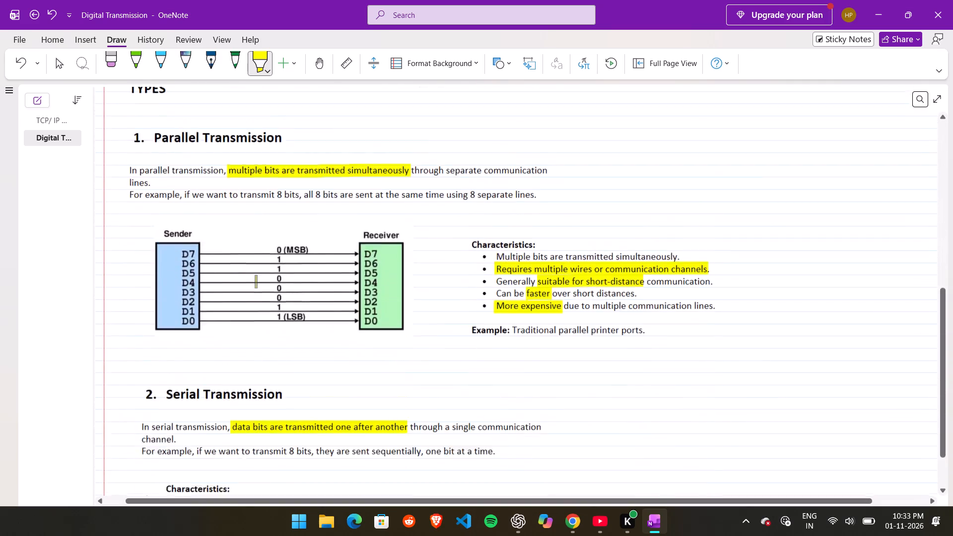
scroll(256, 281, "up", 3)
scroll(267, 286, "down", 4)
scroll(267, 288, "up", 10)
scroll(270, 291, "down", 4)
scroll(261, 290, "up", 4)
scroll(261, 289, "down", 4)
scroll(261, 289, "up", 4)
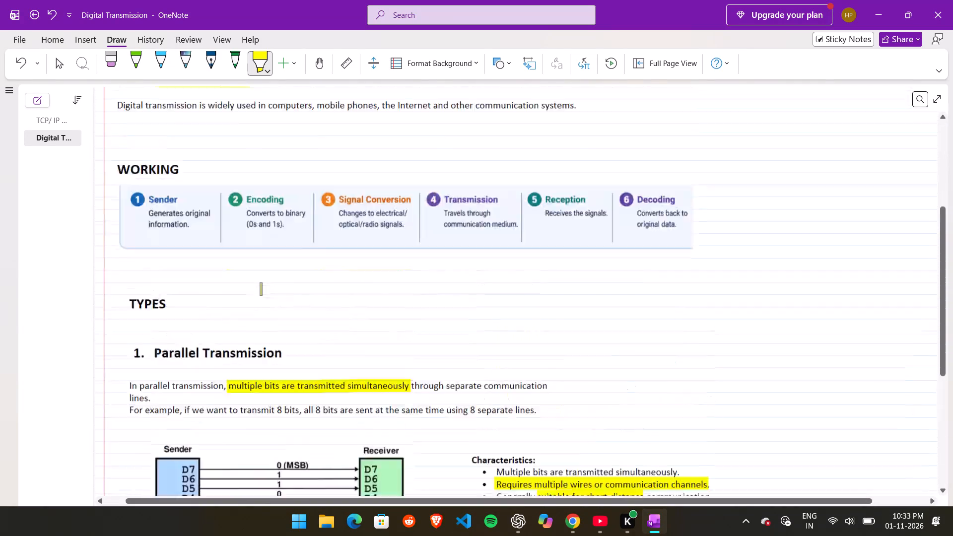
Switch back to YouTube and open the next playlist lecture, Interfaces and Modems.
left_click(601, 520)
left_click(401, 291)
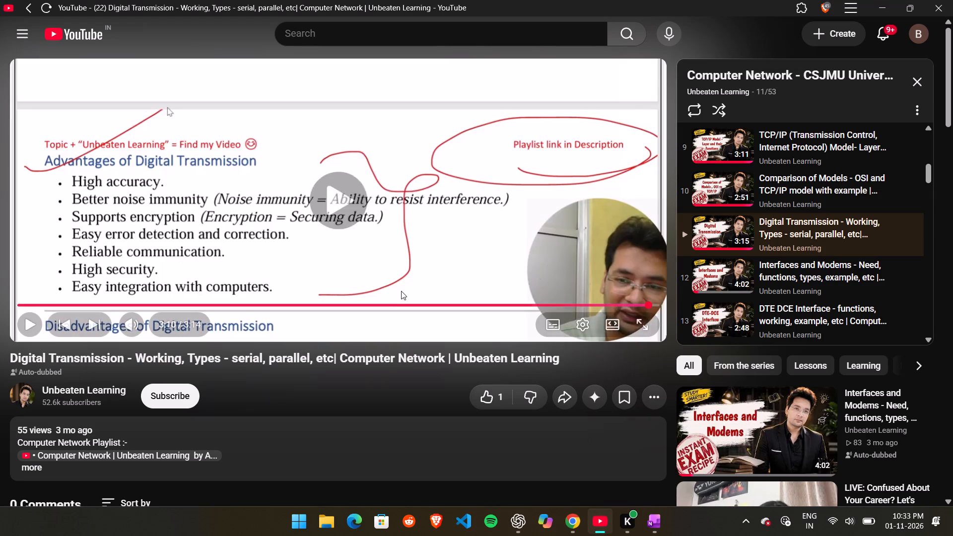
left_click(809, 282)
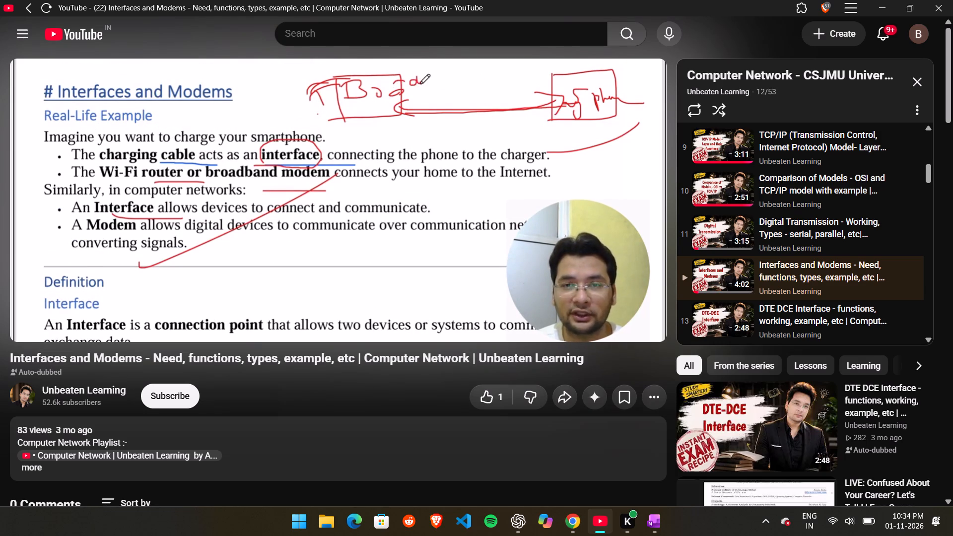
Expand the description of the Interfaces and Modems video while it plays.
scroll(340, 273, "up", 1)
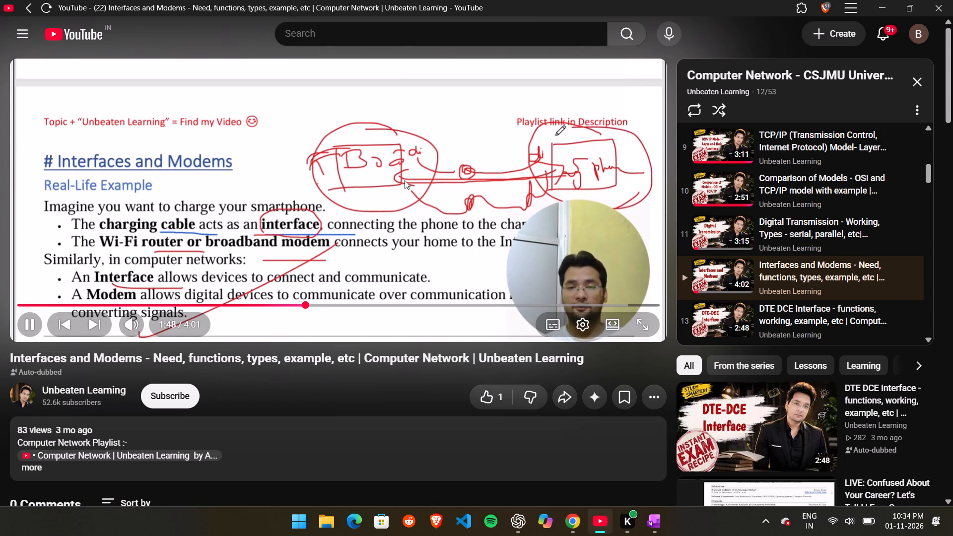
left_click(36, 479)
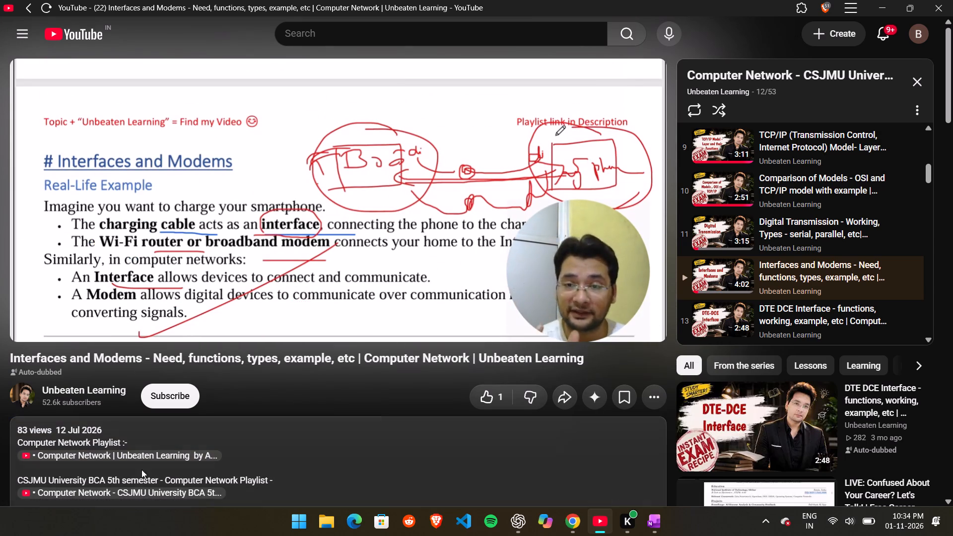
scroll(303, 447, "up", 2)
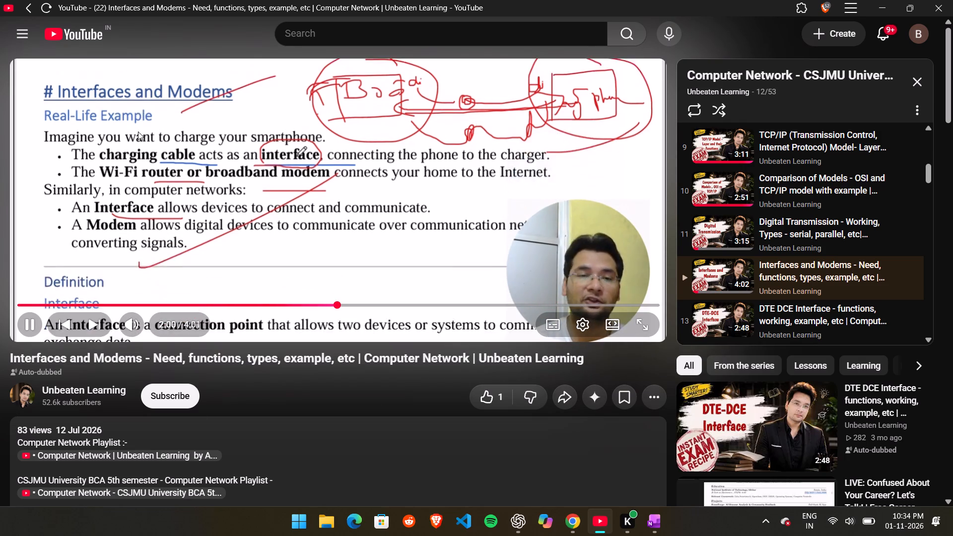
Rewind the Interfaces and Modems lecture slightly to about 1:57, pause at the Interface and Modem definitions, and play on through the working of a modem.
left_click(329, 300)
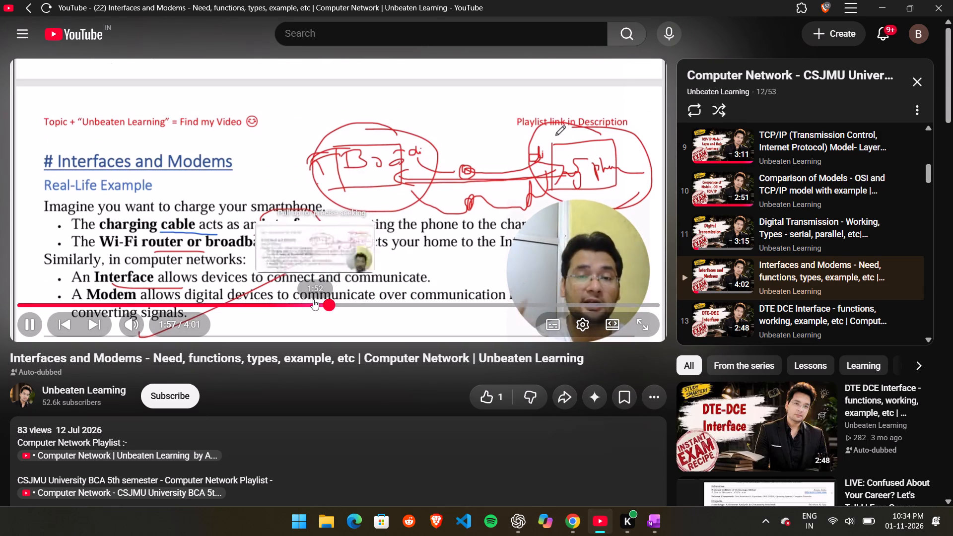
left_click(346, 161)
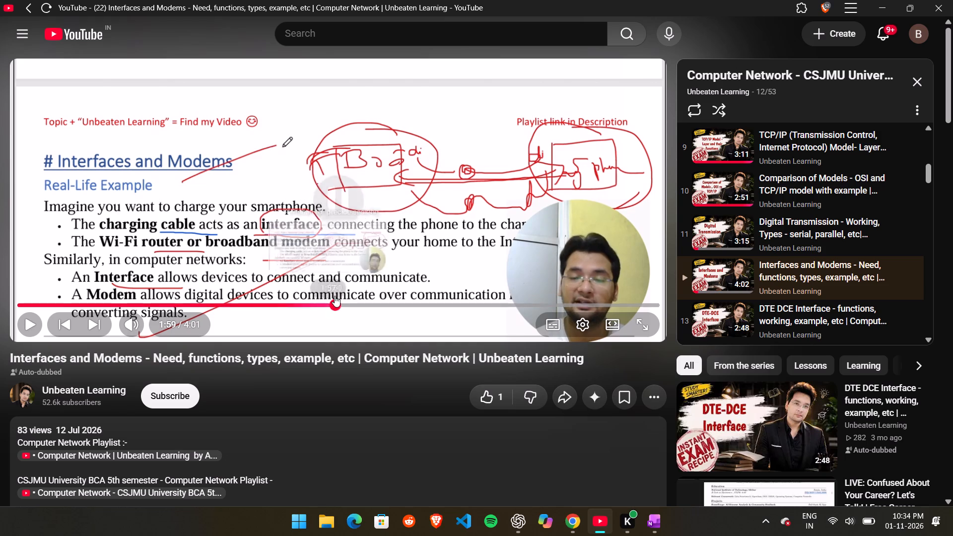
left_click(335, 194)
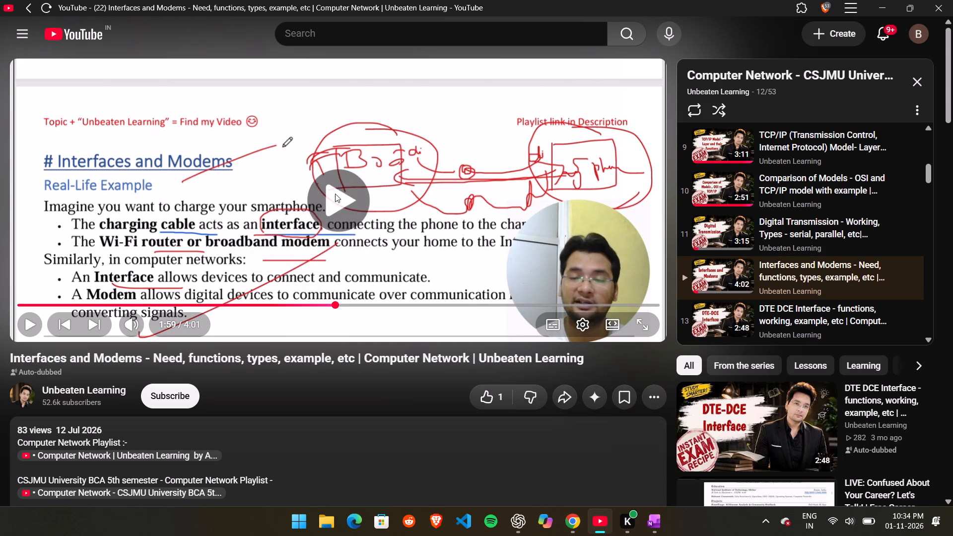
left_click(285, 176)
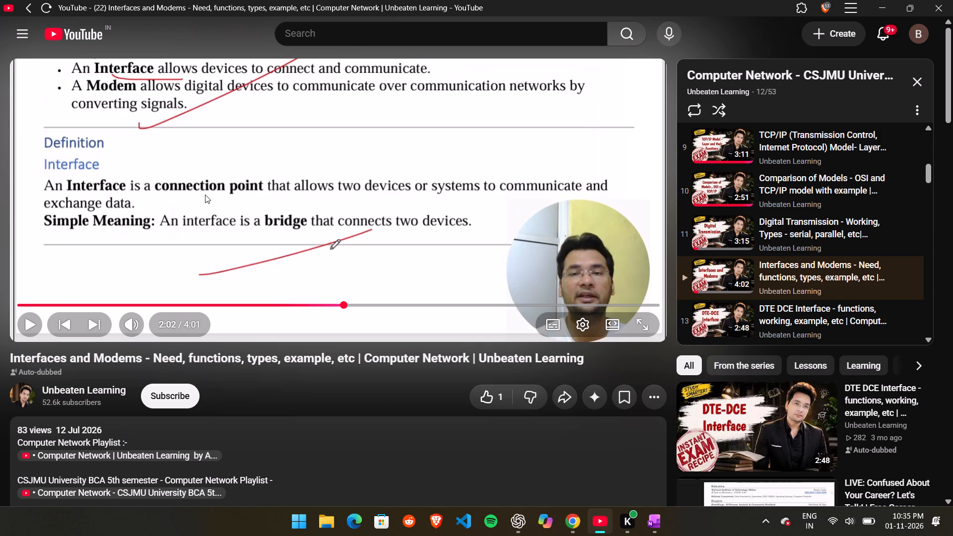
left_click(406, 206)
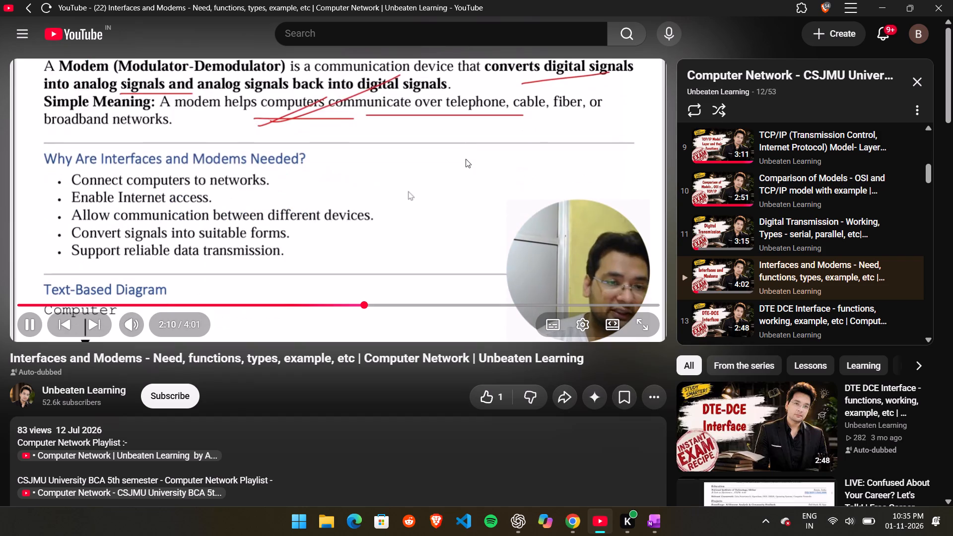
left_click(460, 158)
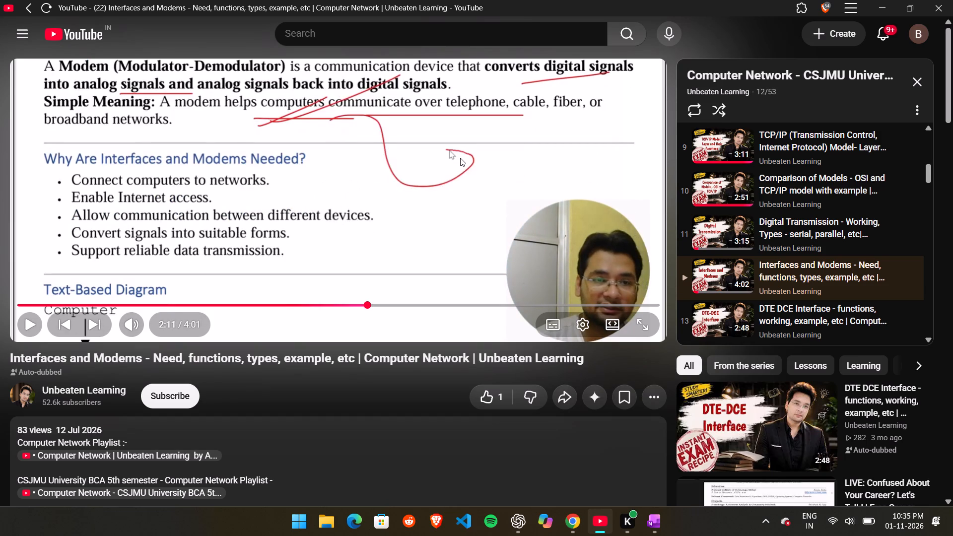
left_click(350, 144)
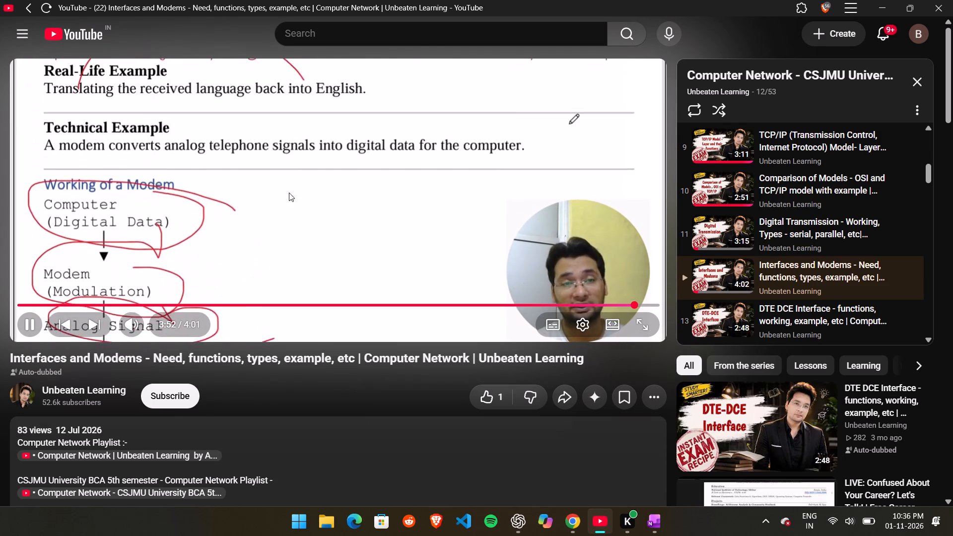
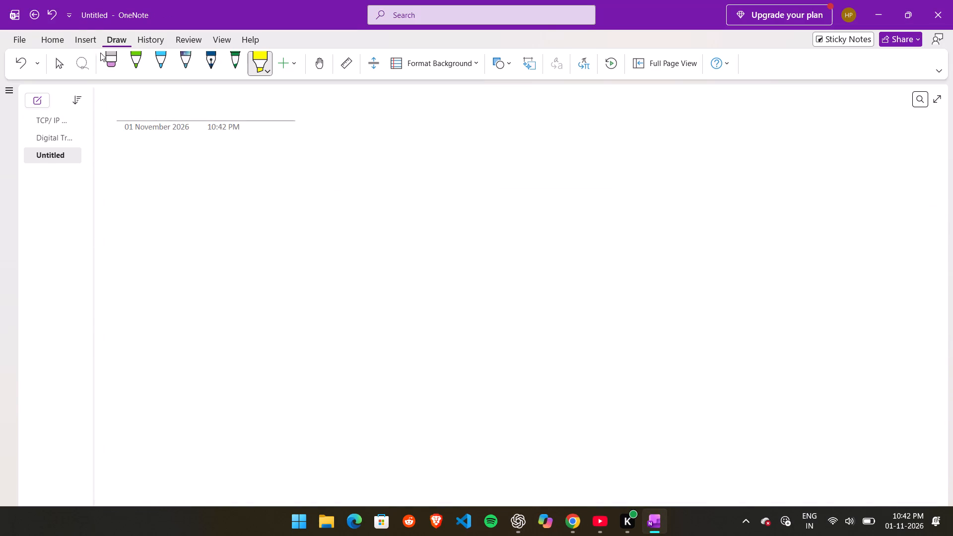
left_click(70, 55)
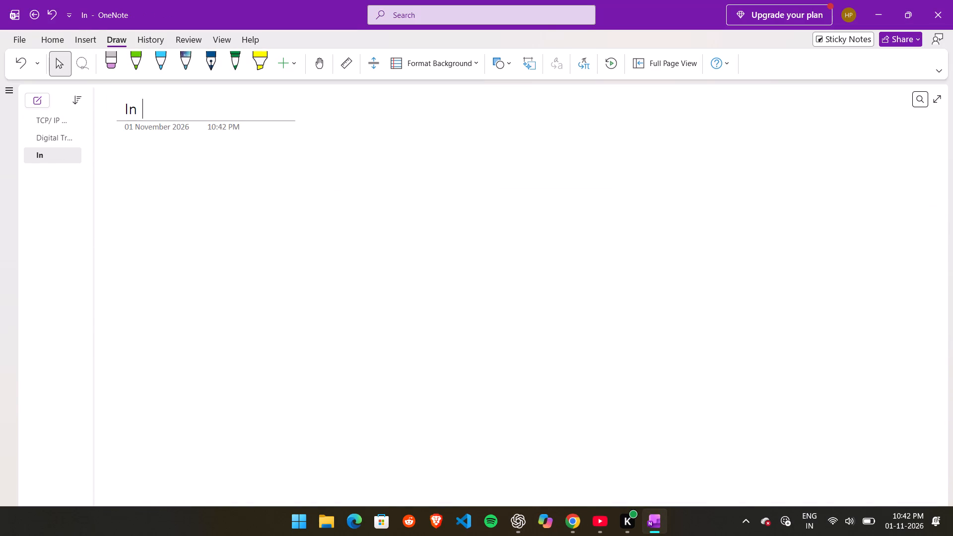
key("BackSpace")
type("rxc")
key("BackSpace")
type("fa")
key("BackSpace")
key("BackSpace")
key("BackSpace")
type("face and mo")
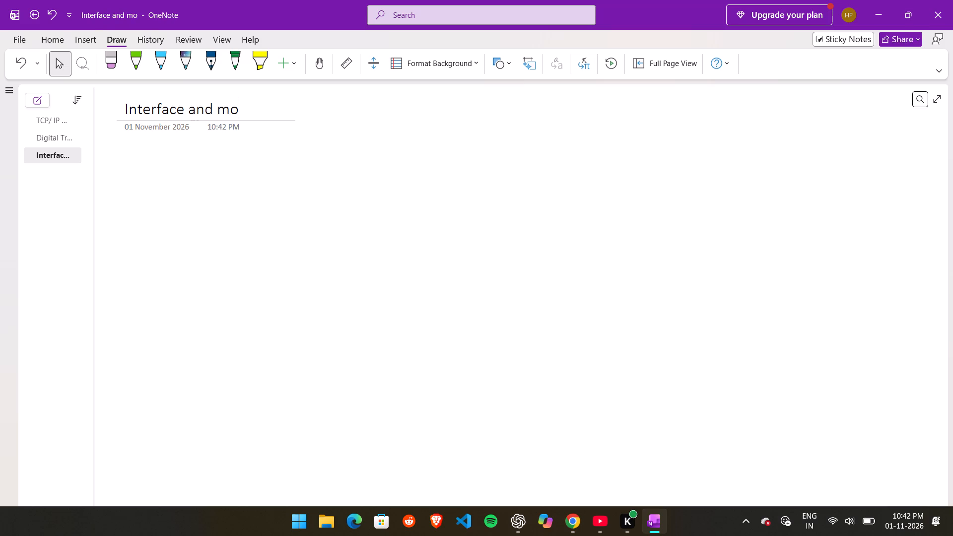
key("BackSpace")
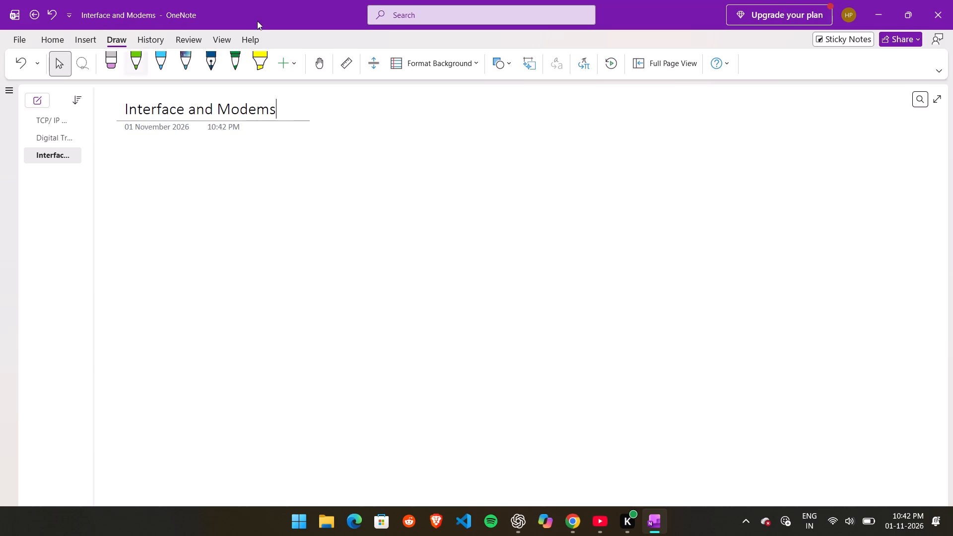
Give the new page a background of the most closely spaced rule lines.
left_click(437, 65)
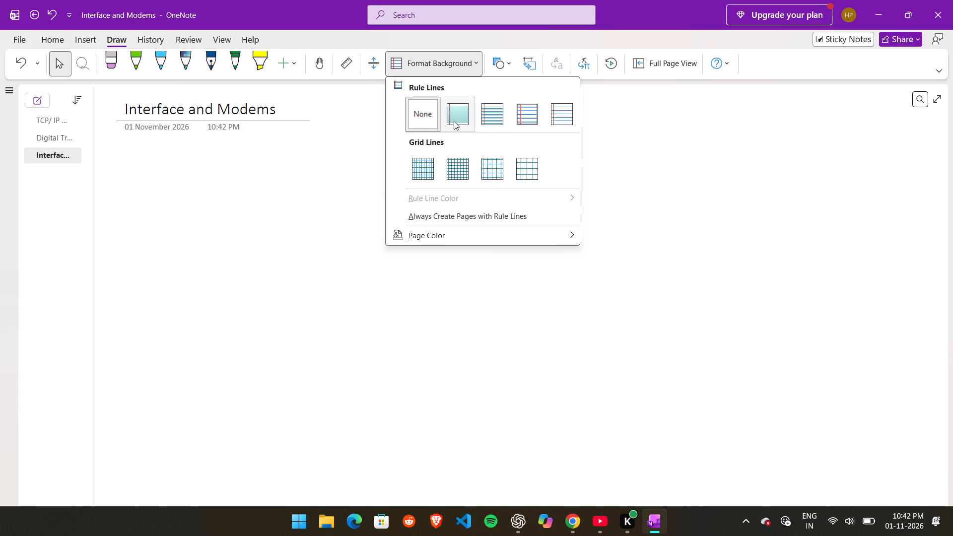
left_click(459, 121)
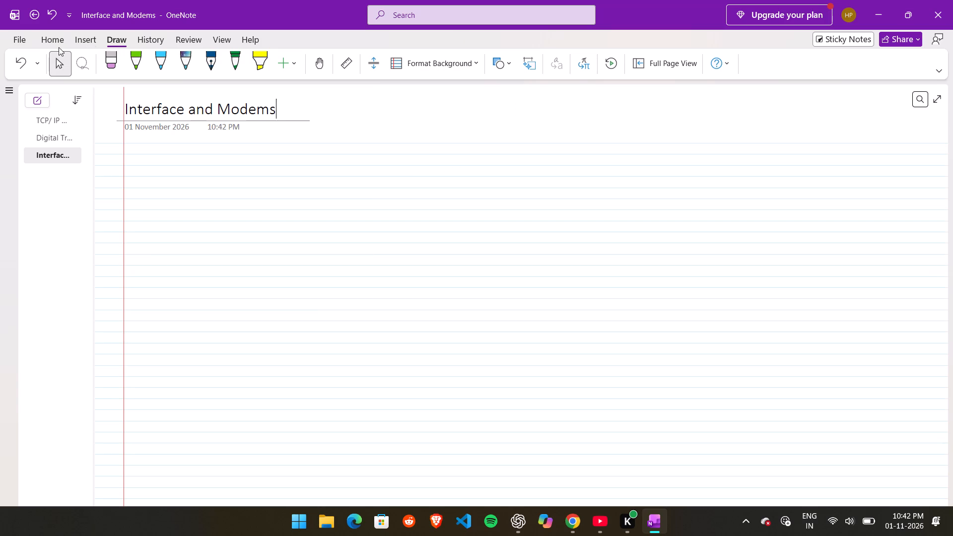
Enter the indented heading "Interfaces" at the top of the page body.
left_click(164, 173)
key("Tab")
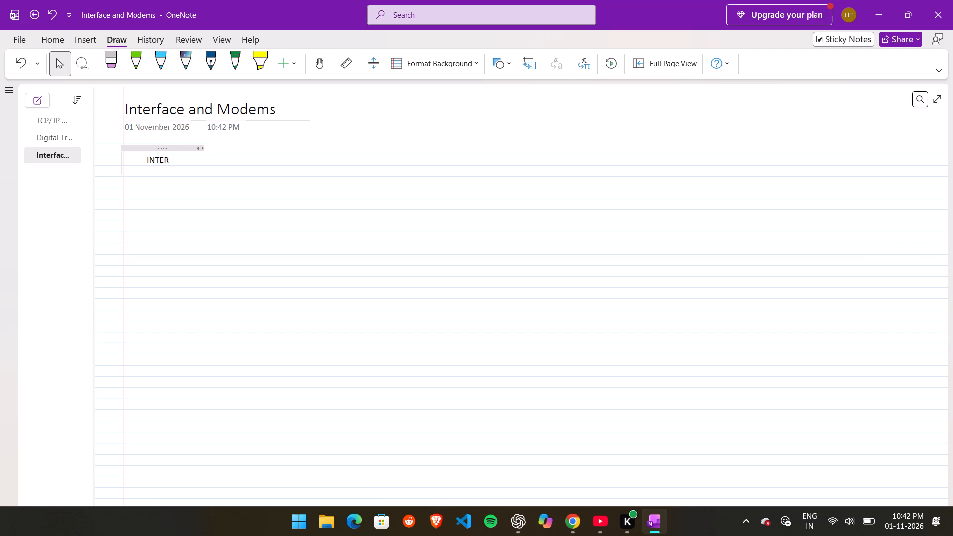
key("BackSpace")
key("BackSpace")
key("BackSpace")
key("BackSpace")
key("BackSpace")
key("BackSpace")
key("BackSpace")
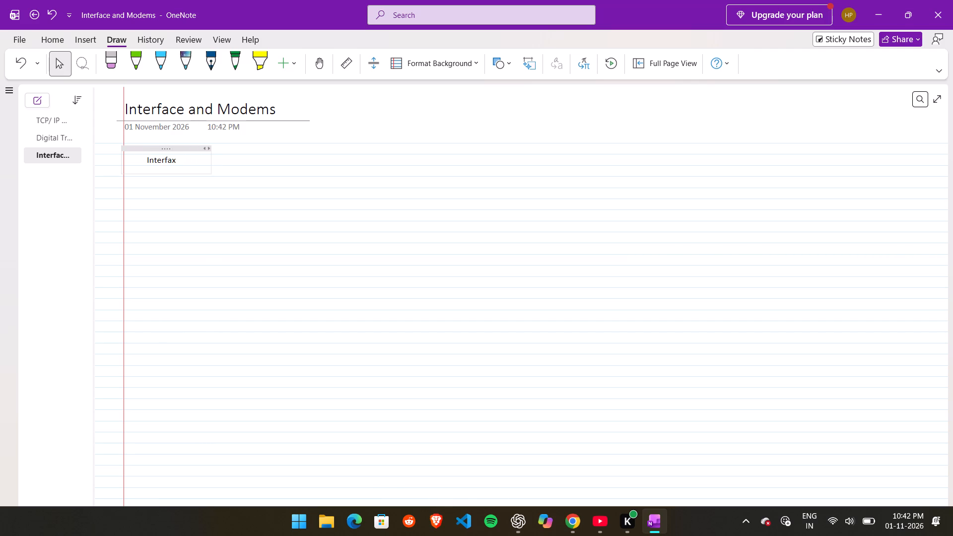
type("ces")
Format the "Interfaces" heading as bold at font size 16.
left_click_drag(201, 160, 146, 164)
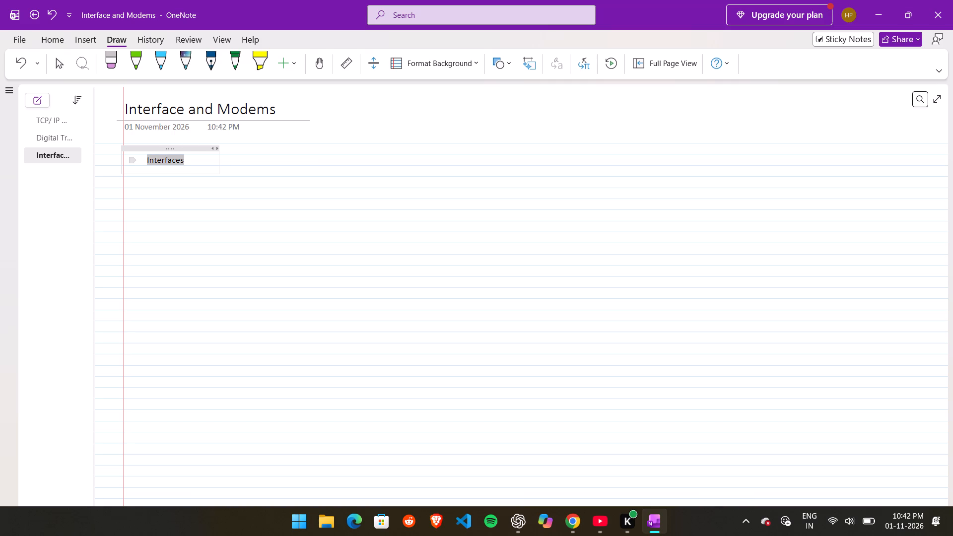
left_click_drag(146, 164, 143, 164)
left_click(63, 40)
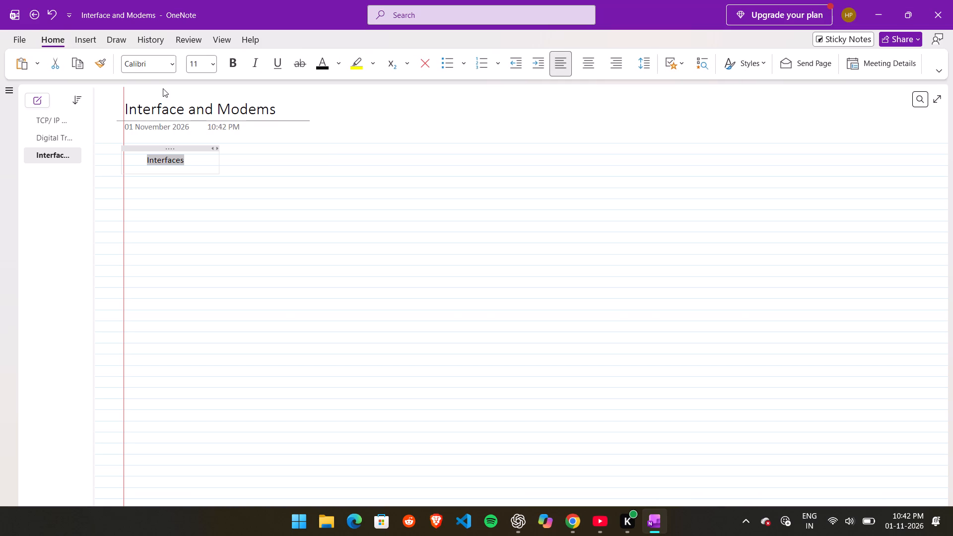
left_click(227, 61)
left_click(213, 68)
left_click(193, 212)
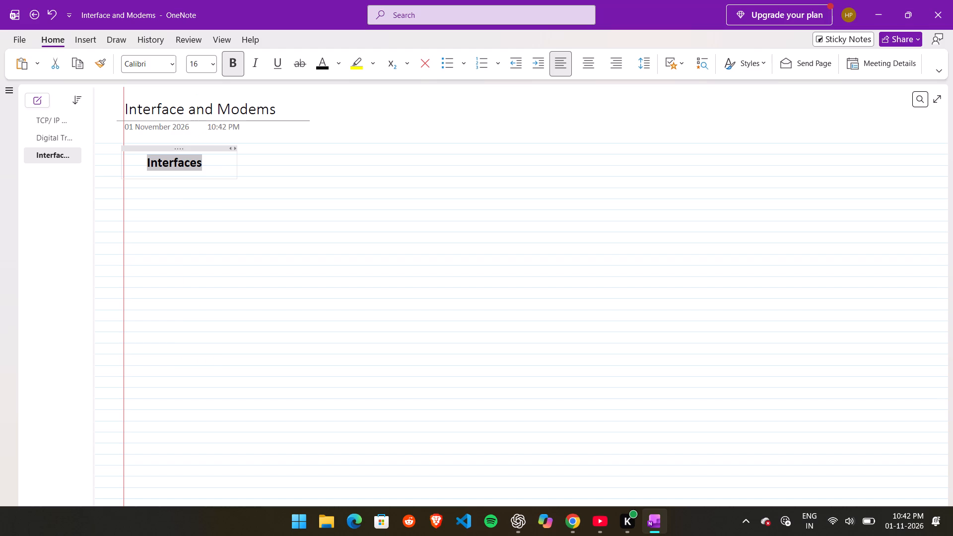
Move the "Interfaces" note container down by about two ruled lines on the page.
left_click(463, 227)
left_click_drag(204, 147, 200, 166)
left_click(532, 160)
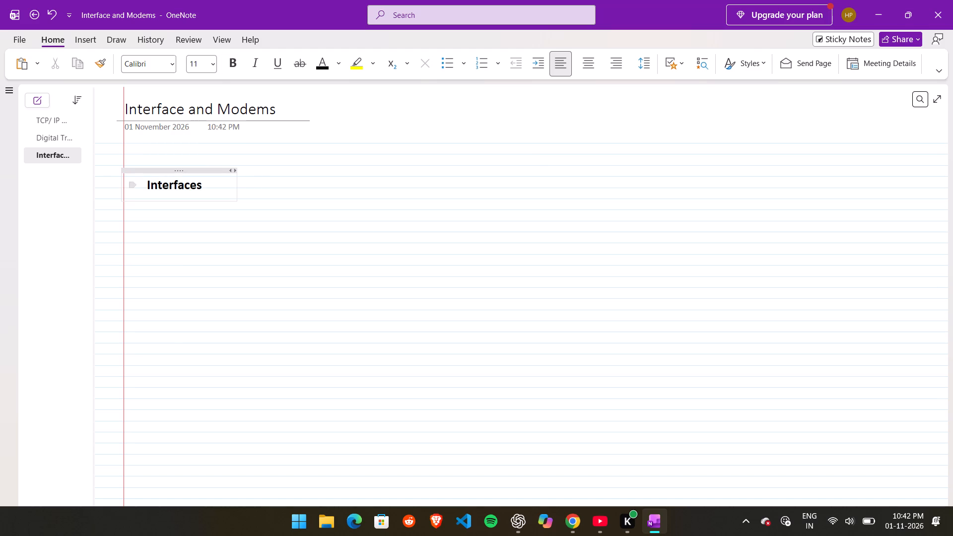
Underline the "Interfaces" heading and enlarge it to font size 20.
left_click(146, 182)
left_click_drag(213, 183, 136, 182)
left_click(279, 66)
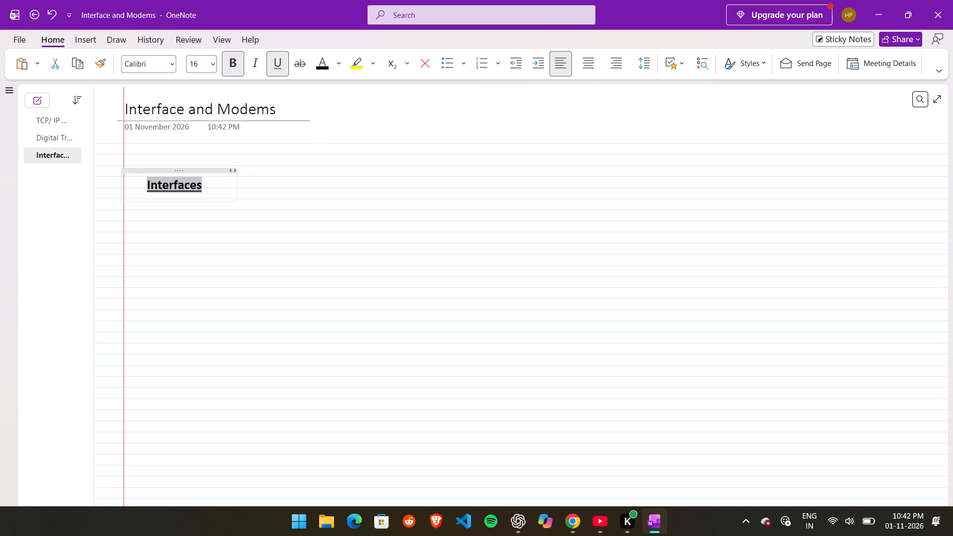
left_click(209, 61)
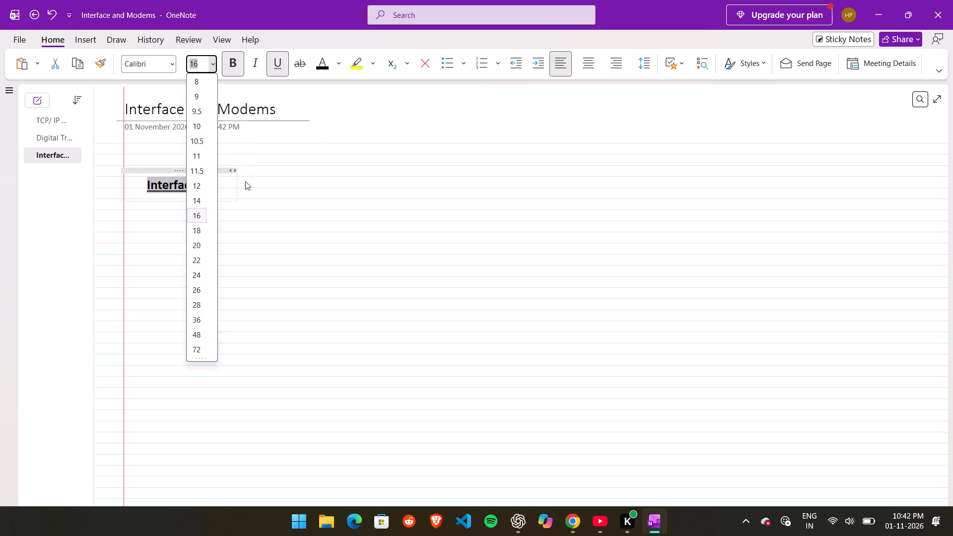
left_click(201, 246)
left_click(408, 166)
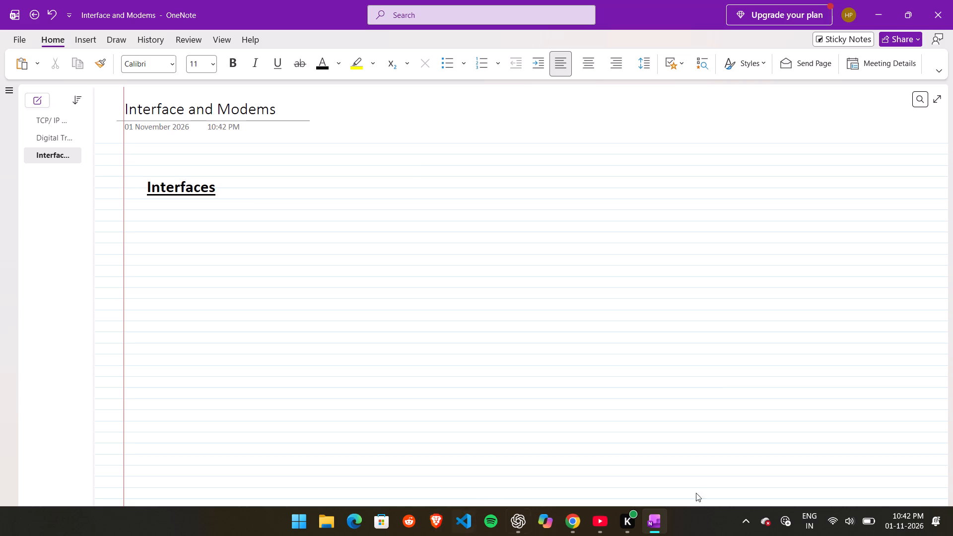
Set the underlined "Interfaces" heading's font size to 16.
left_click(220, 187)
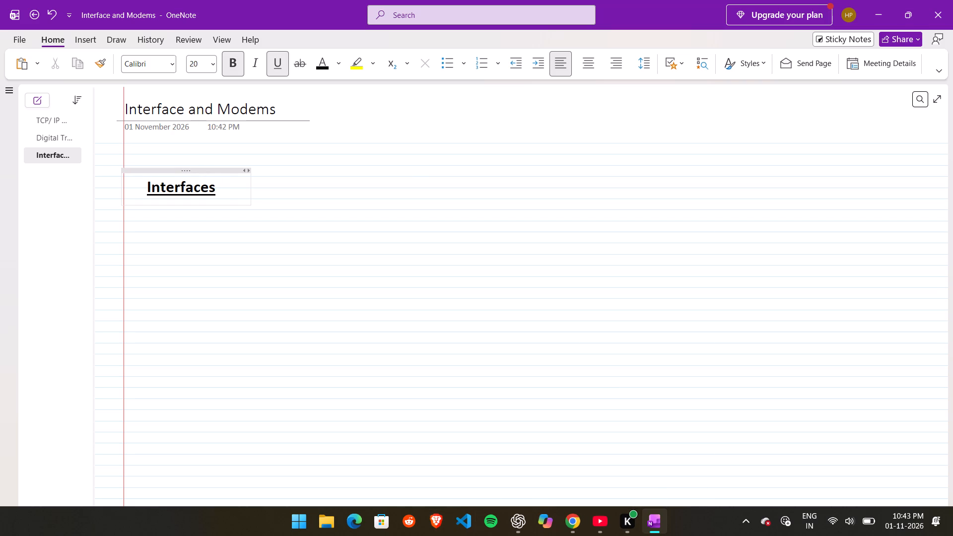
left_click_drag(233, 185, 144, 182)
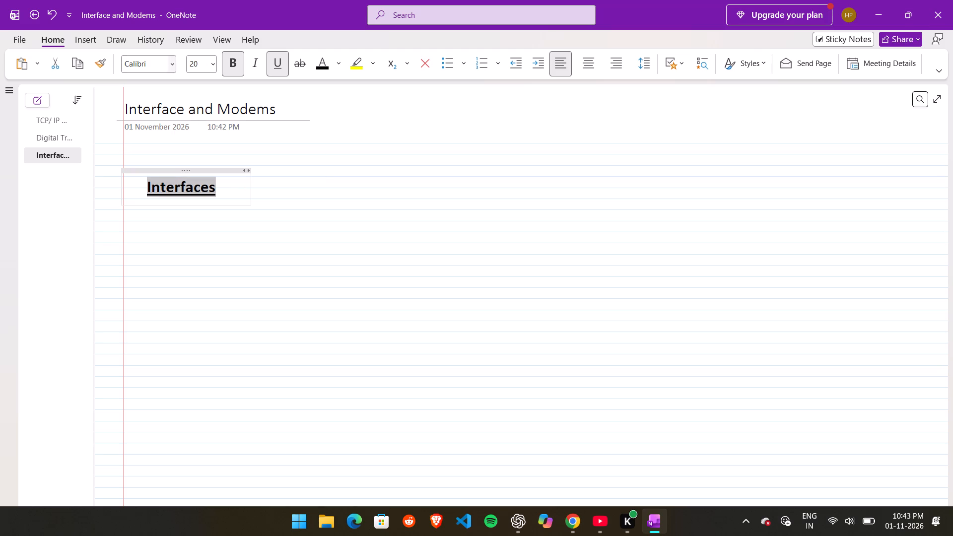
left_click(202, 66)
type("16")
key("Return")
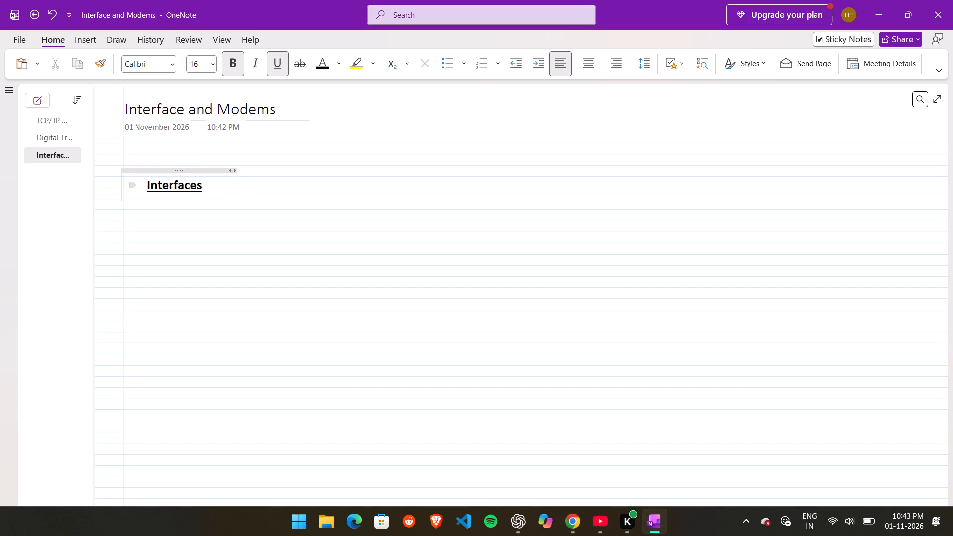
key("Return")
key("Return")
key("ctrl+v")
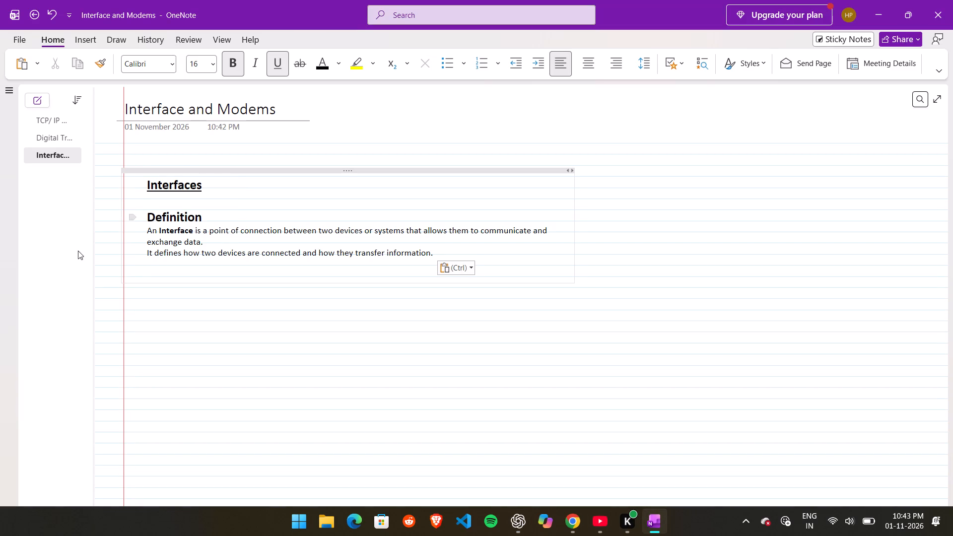
Insert a blank line between the "Definition" heading and its paragraph.
left_click(203, 216)
key("Return")
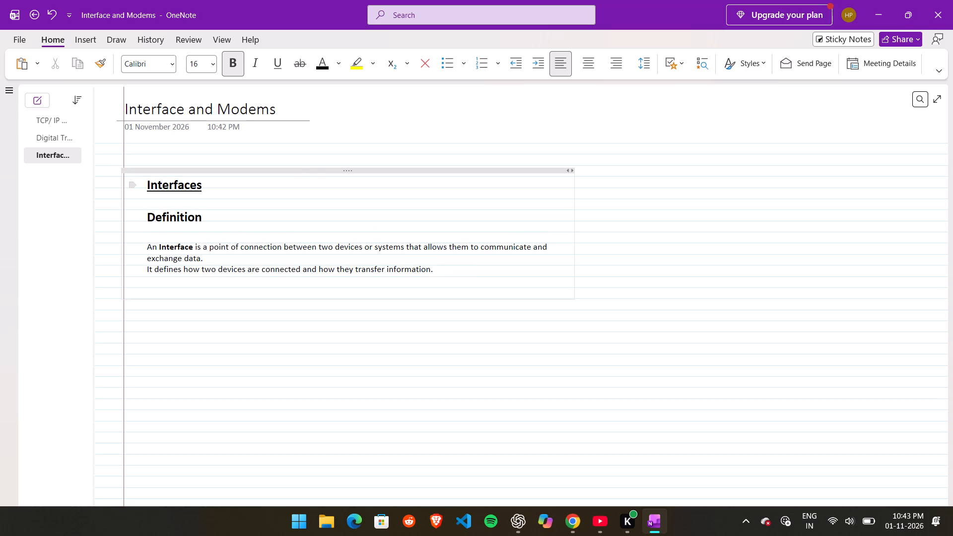
Delete the "Interfaces" heading and the empty lines above "Definition", keeping "Definition" indented as the first line of the note.
left_click_drag(218, 189, 147, 179)
key("BackSpace")
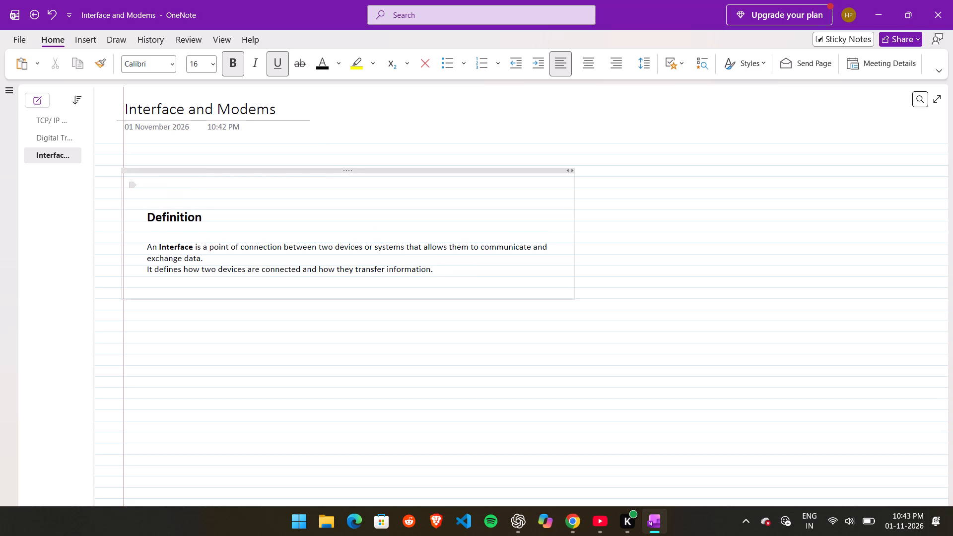
key("BackSpace")
key("Down")
key("Down")
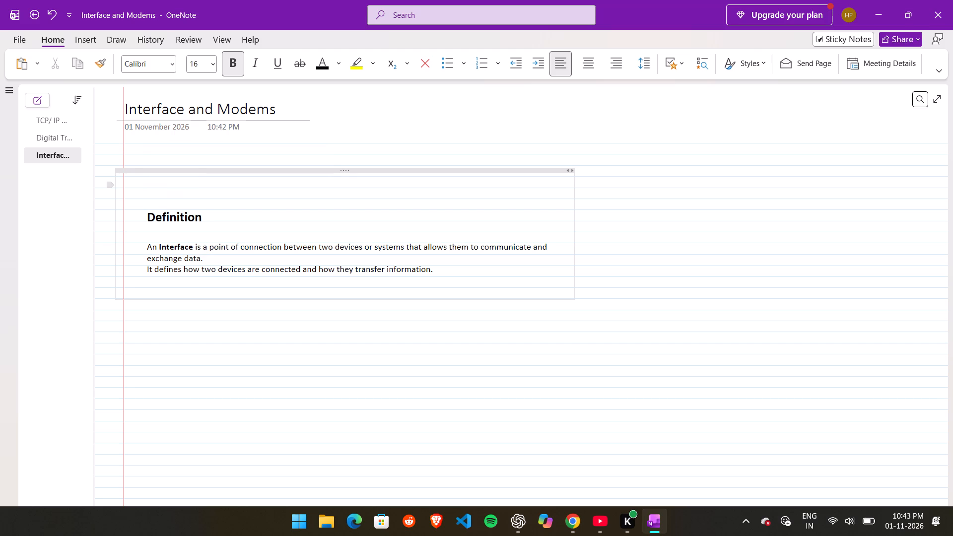
key("BackSpace")
key("BackSpace")
key("BackSpace")
key("BackSpace")
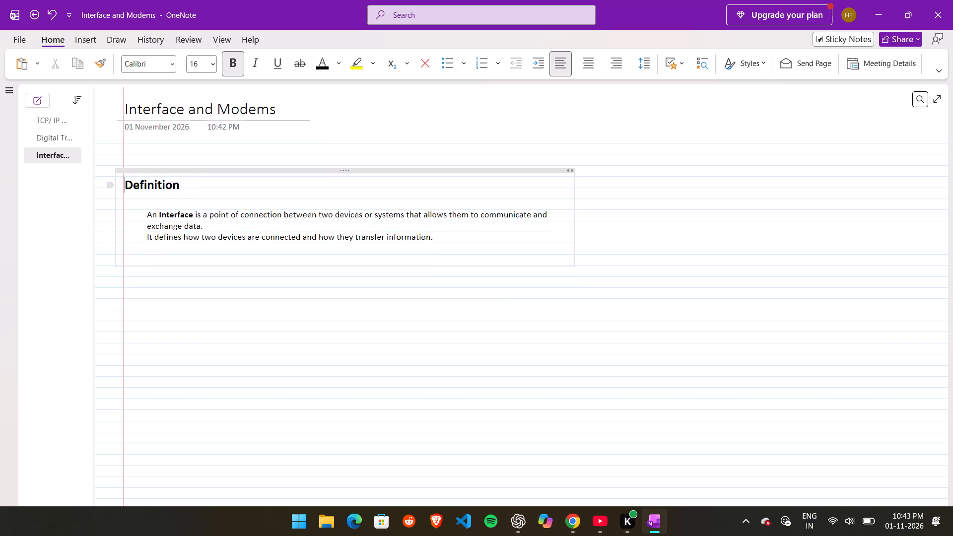
key("Tab")
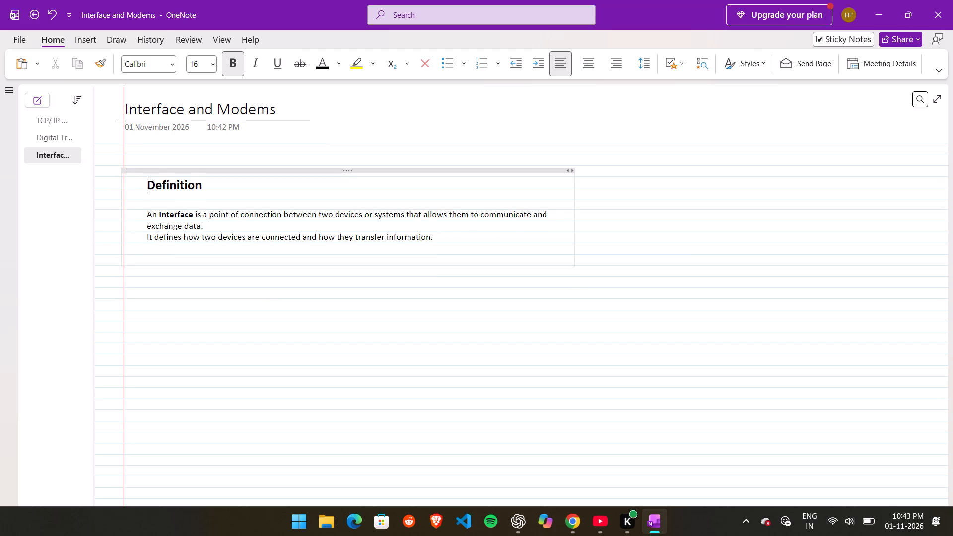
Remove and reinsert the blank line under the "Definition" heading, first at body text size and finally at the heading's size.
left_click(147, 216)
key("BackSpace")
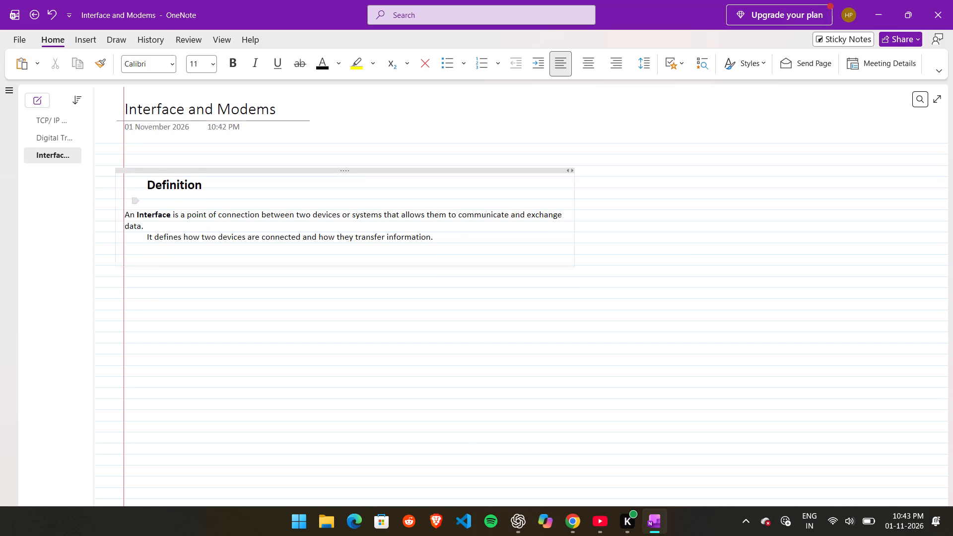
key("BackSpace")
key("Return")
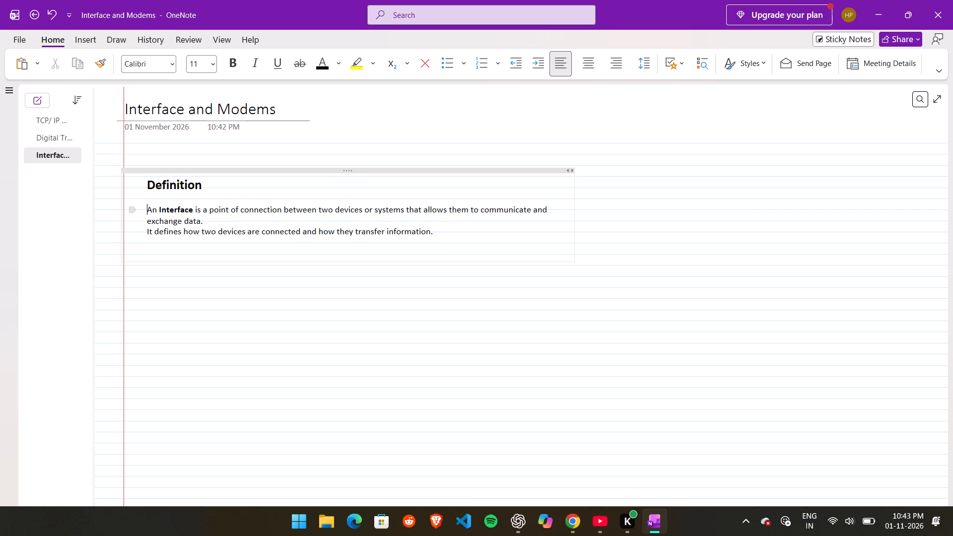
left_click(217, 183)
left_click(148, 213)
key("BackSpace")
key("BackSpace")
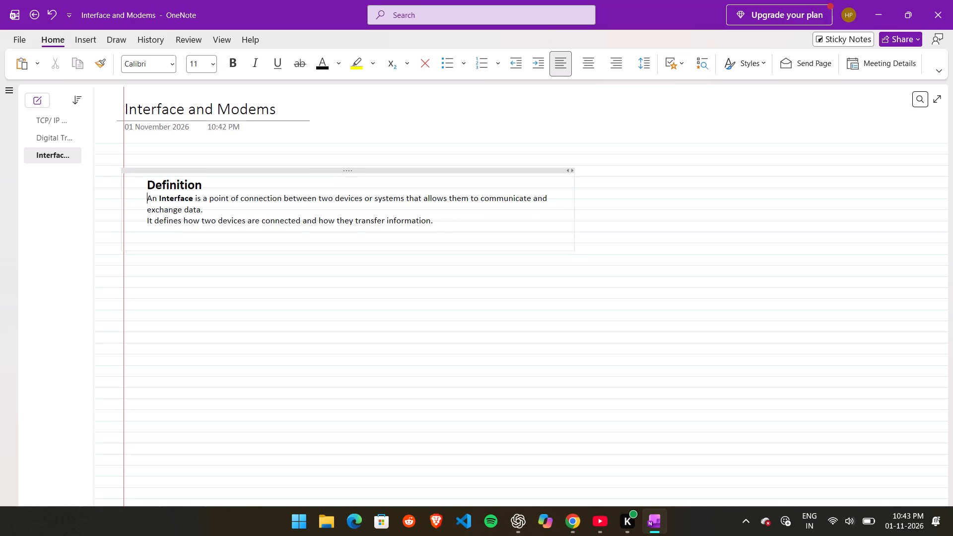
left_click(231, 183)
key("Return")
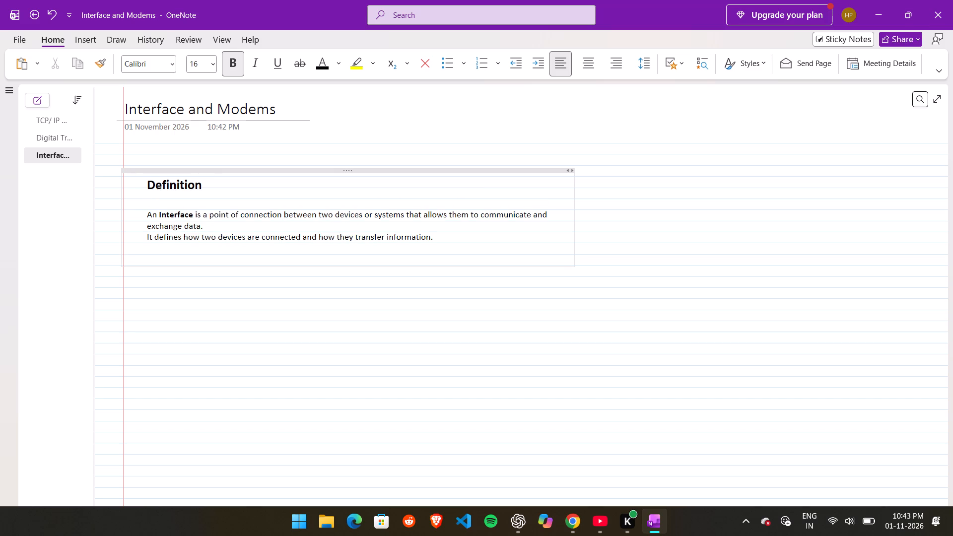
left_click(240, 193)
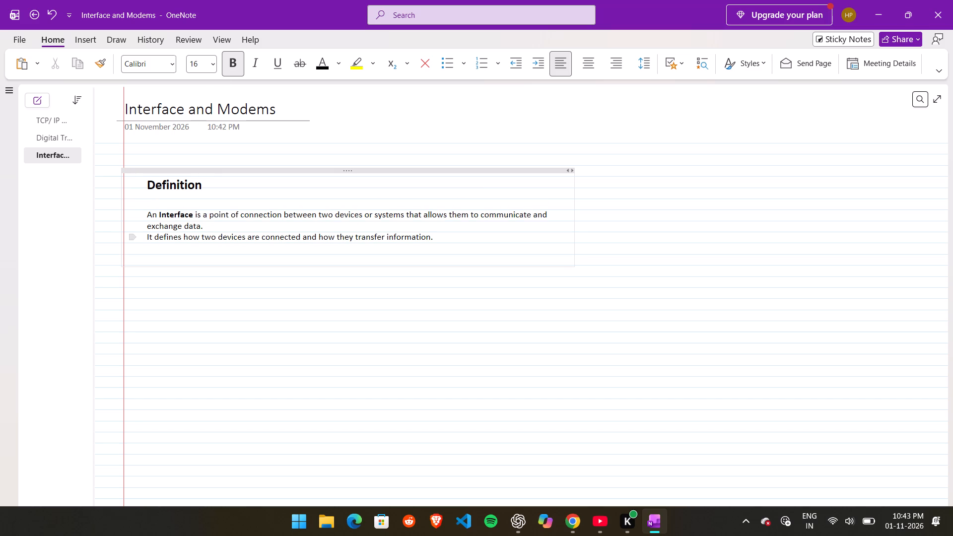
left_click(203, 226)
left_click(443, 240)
Highlight "point of connection between two devices" in the definition with the yellow highlighter pen, undoing the uneven first stroke.
left_click(123, 37)
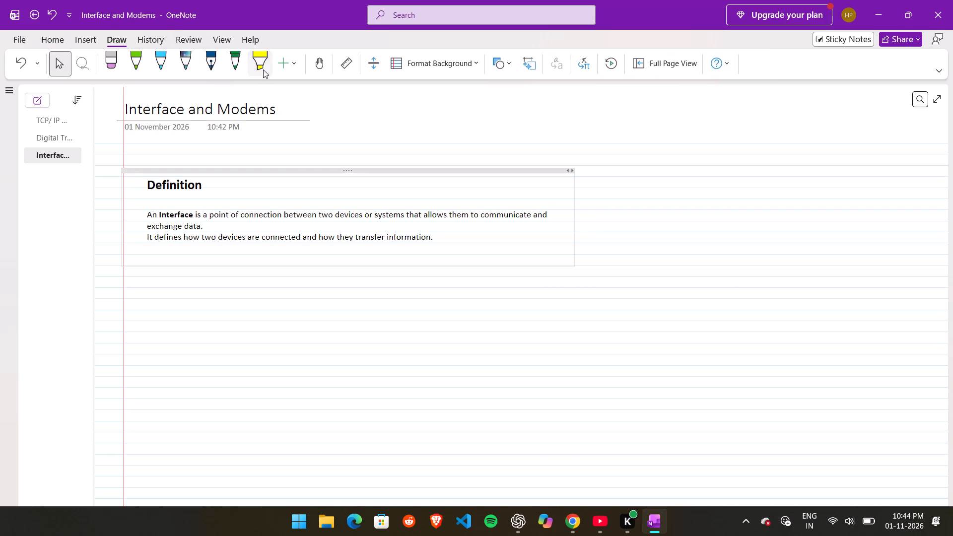
left_click(262, 67)
left_click_drag(209, 217, 237, 218)
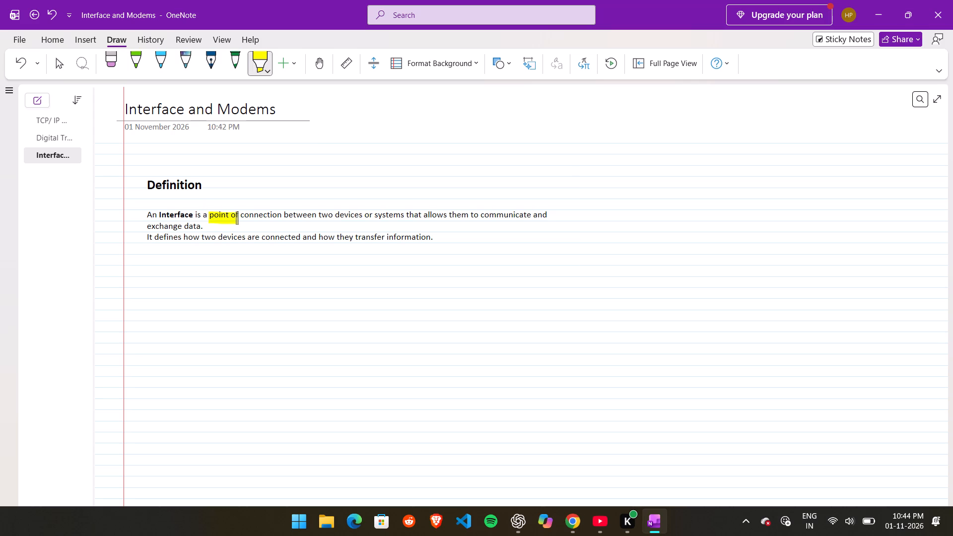
left_click_drag(237, 218, 239, 218)
key("ctrl+z")
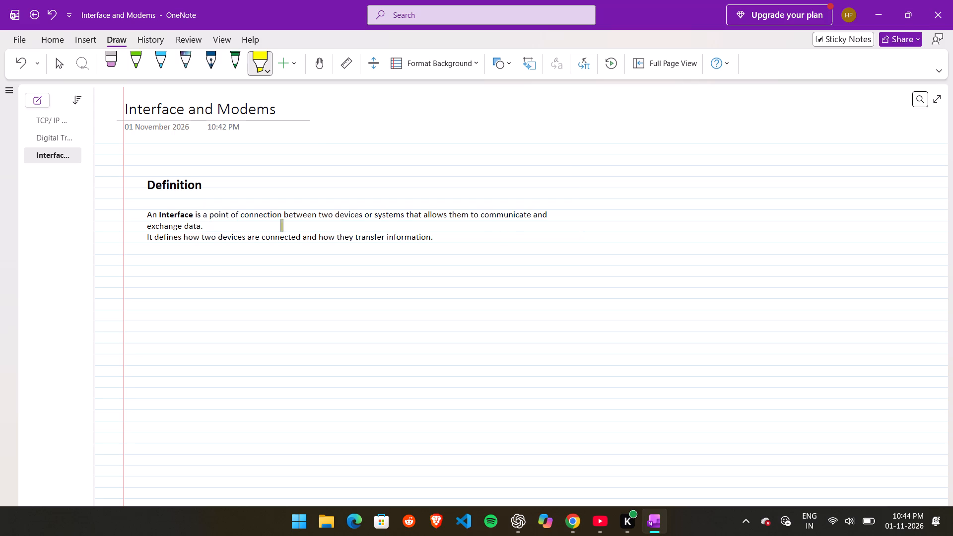
left_click_drag(210, 215, 219, 215, "shift")
left_click_drag(219, 215, 364, 216, "shift")
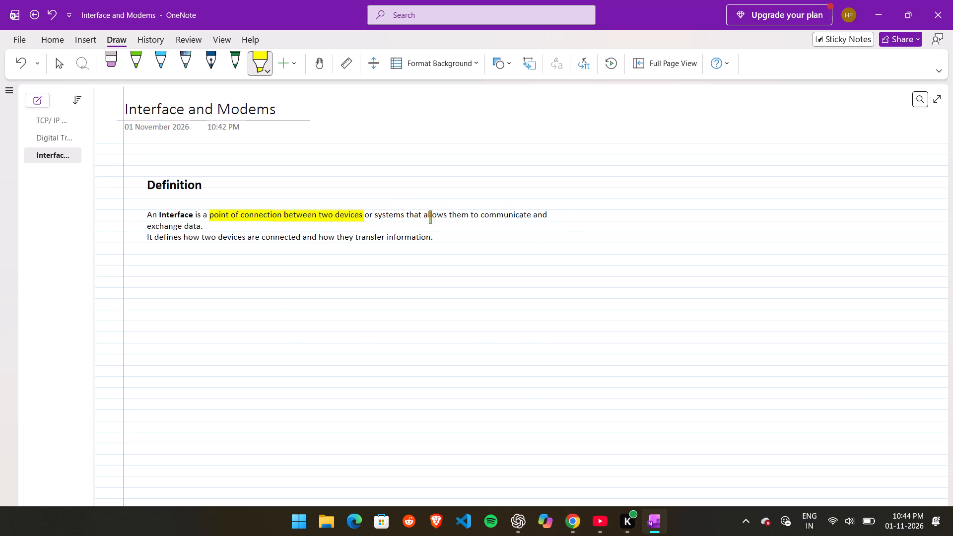
Highlight "allows them to communicate" in the definition with the yellow highlighter pen, undoing the uneven first attempt.
left_click_drag(424, 216, 526, 213, "shift")
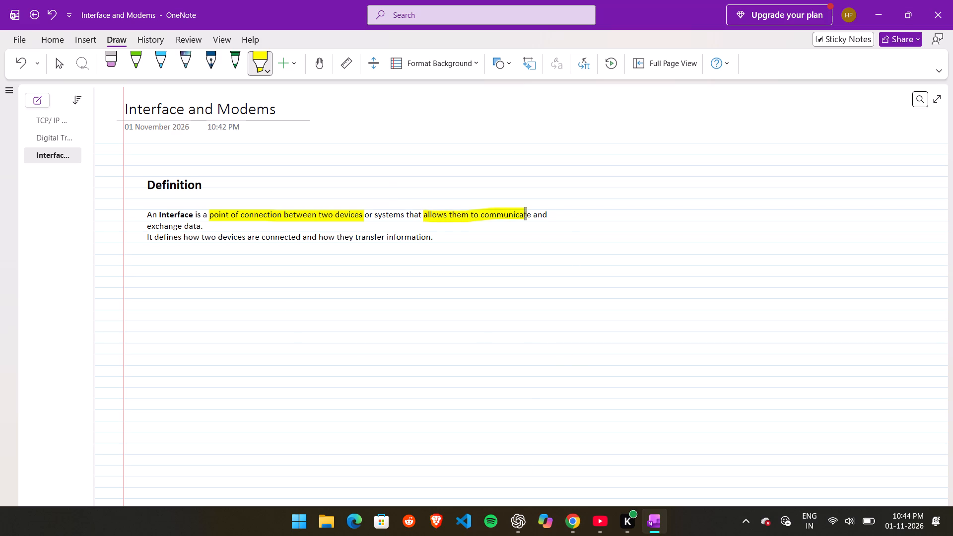
left_click_drag(526, 213, 531, 213, "shift")
key("ctrl+z")
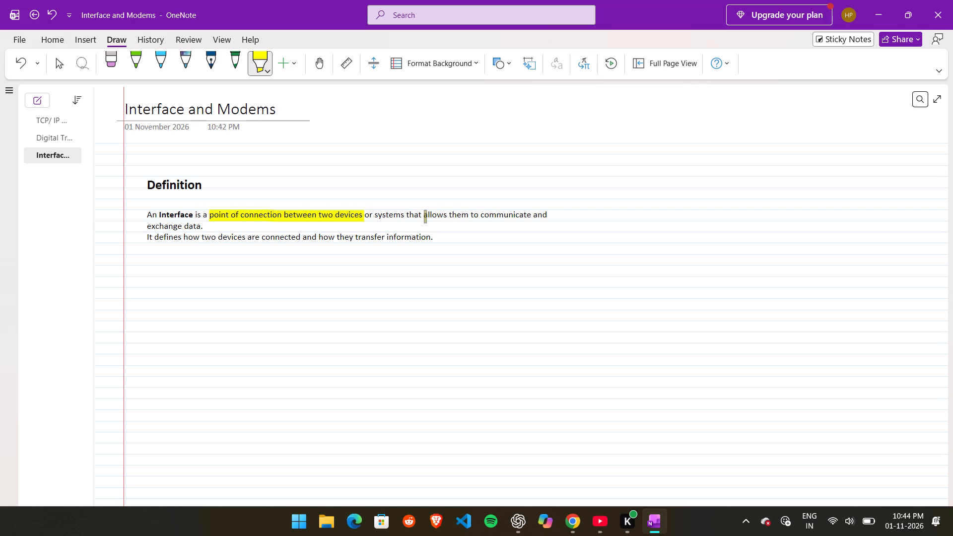
left_click_drag(424, 215, 482, 217, "shift")
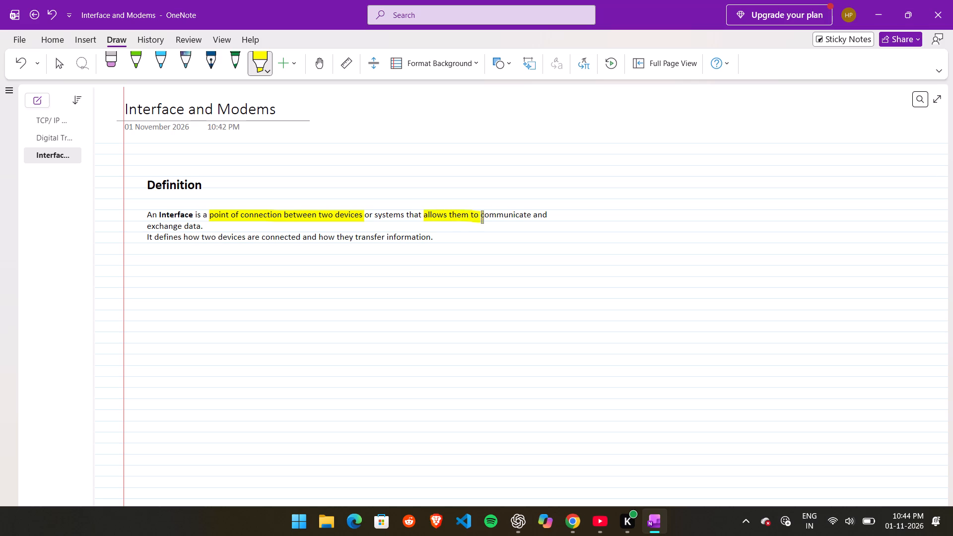
left_click_drag(482, 217, 532, 217, "shift")
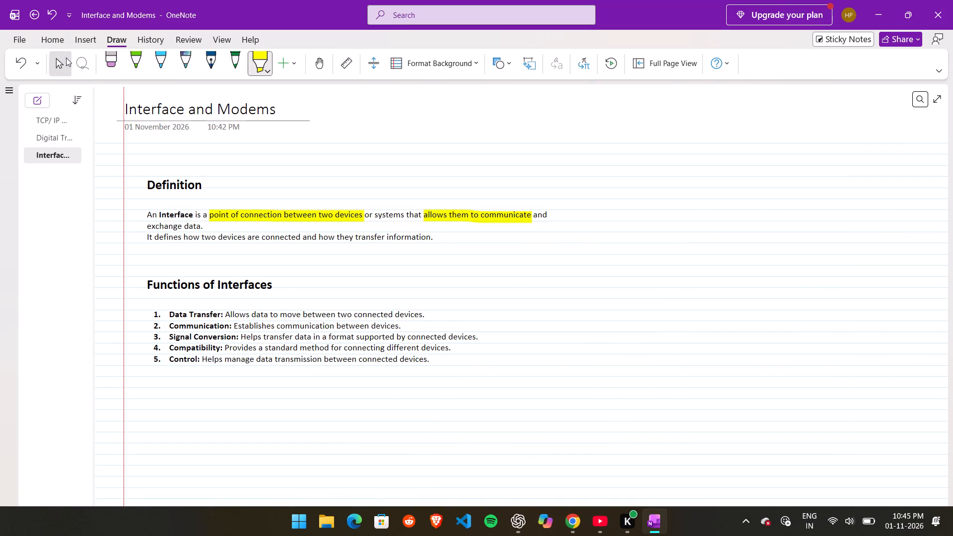
left_click(471, 239)
key("Return")
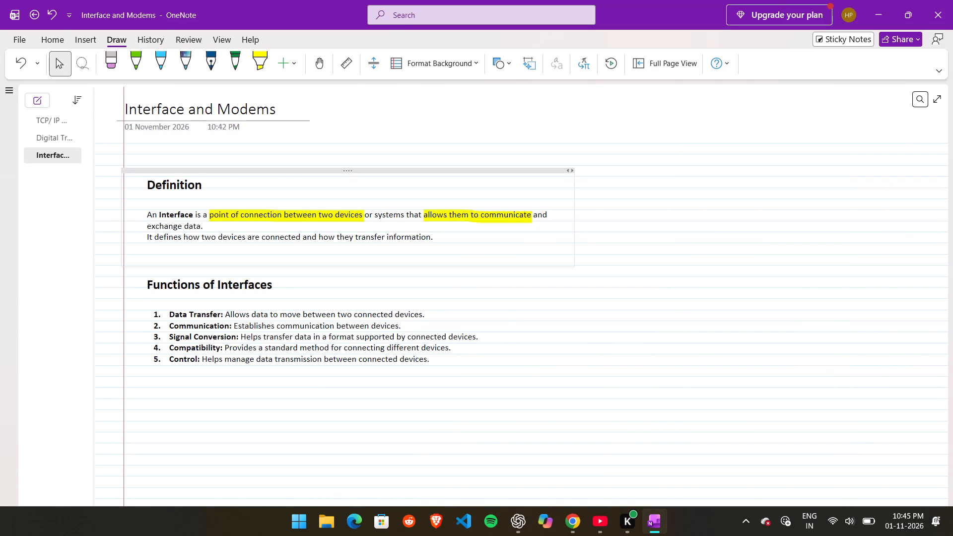
key("Return")
key("Return")
key("ctrl+v")
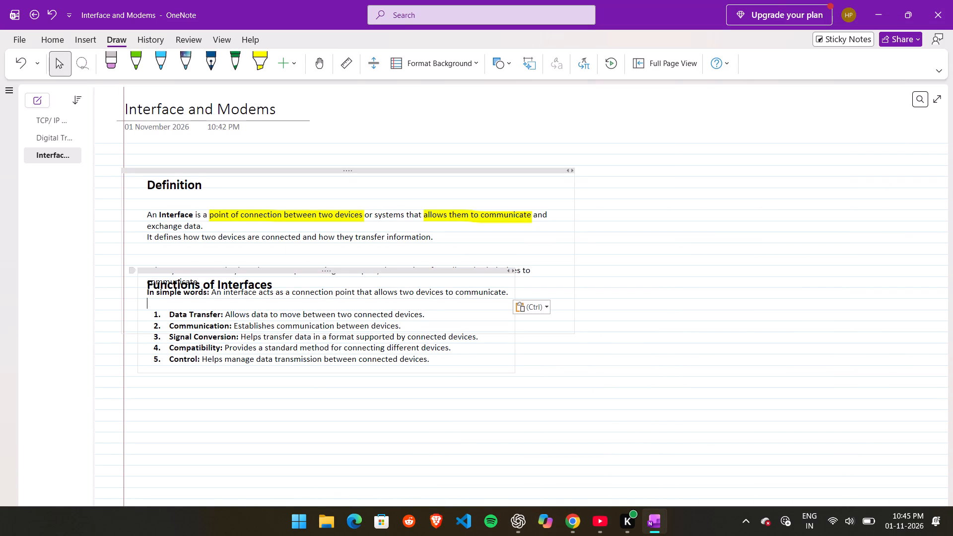
Move the "Functions of Interfaces" block down so it sits clear below the pasted example text.
left_click_drag(475, 270, 474, 328)
left_click(662, 341)
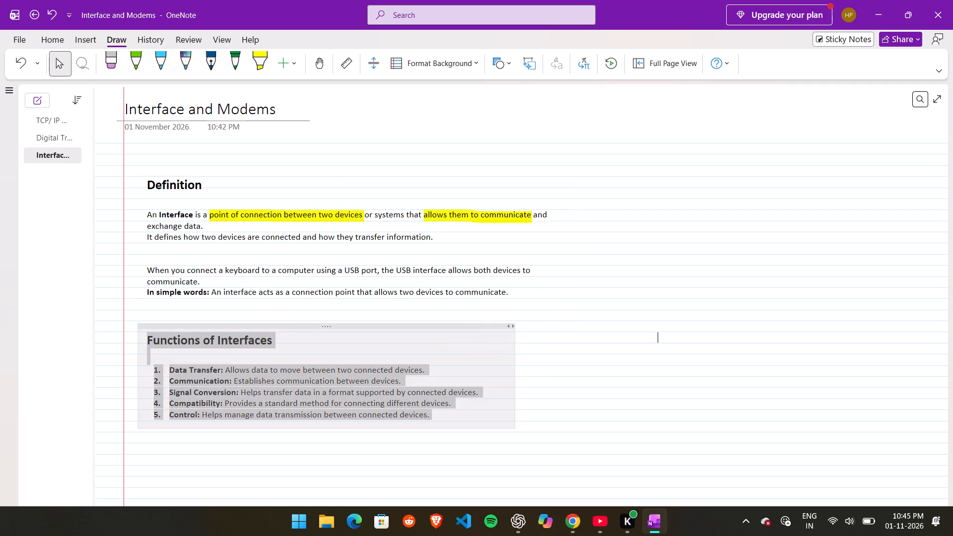
Delete the extra blank line above the "When you connect a keyboard" paragraph, leaving one blank line after the definition.
left_click(149, 260)
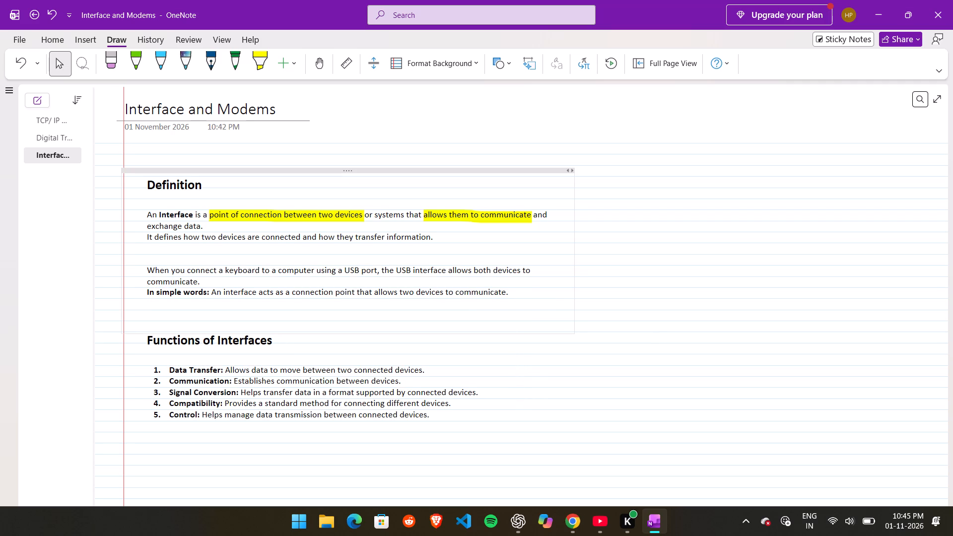
key("Down")
key("BackSpace")
key("BackSpace")
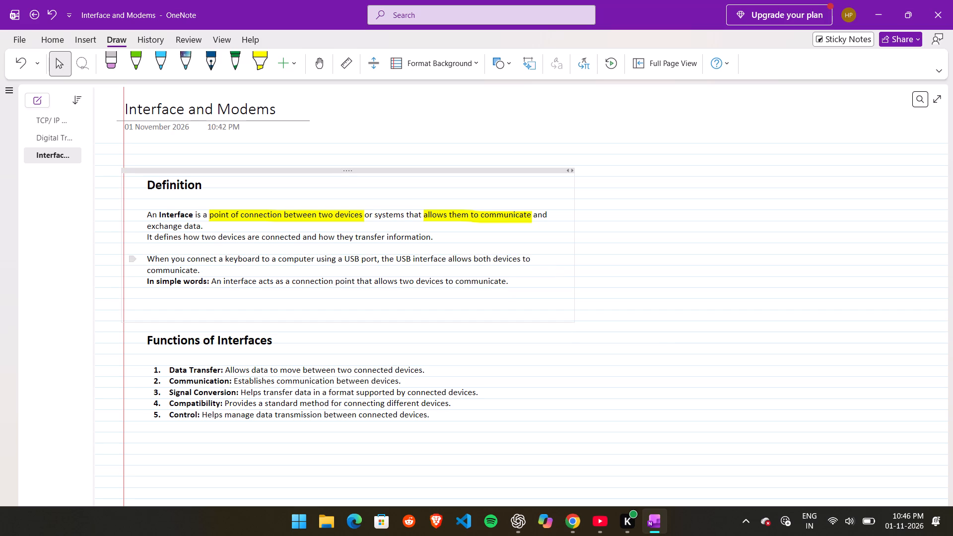
Delete the empty lines below the "In simple words" sentence in the Definition block.
left_click(163, 306)
key("BackSpace")
key("BackSpace")
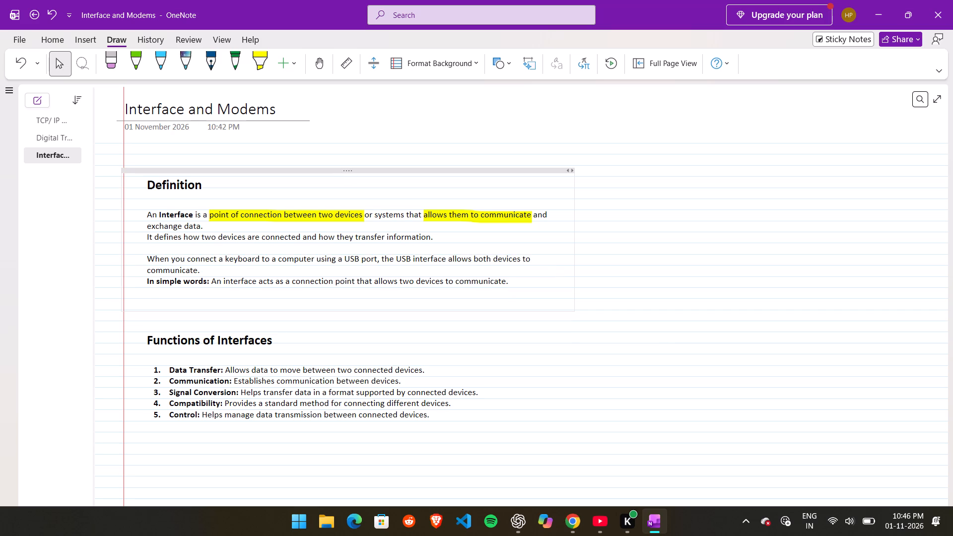
key("BackSpace")
key("BackSpace")
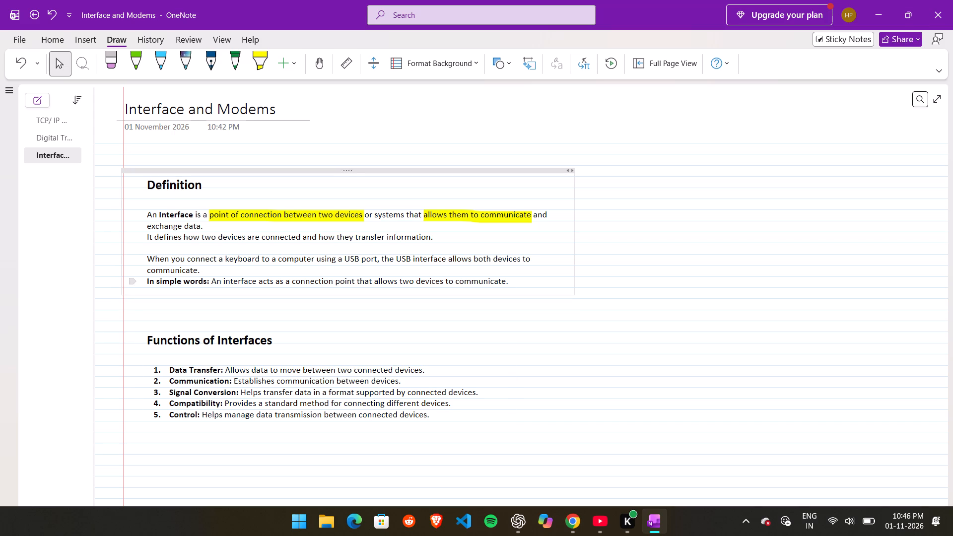
Replace "connection point" with "bridge" in the "In simple words" sentence, keeping a space before the new word.
double_click(305, 279)
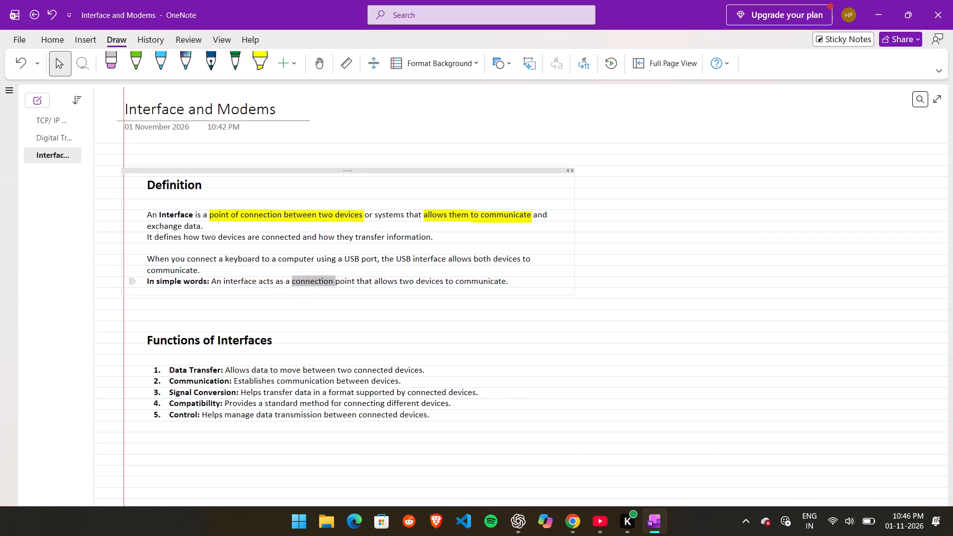
left_click(342, 279)
left_click_drag(354, 281, 290, 280)
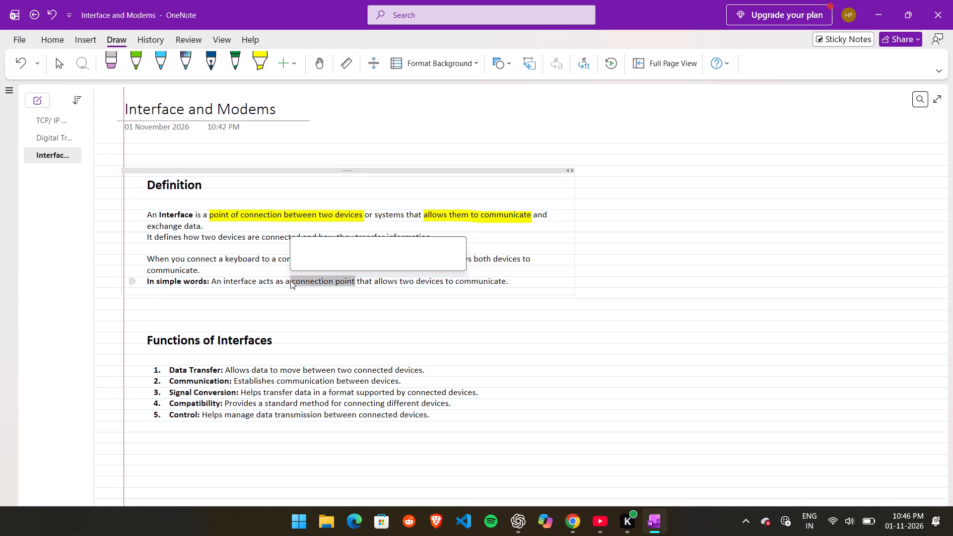
type("bridge")
key("space")
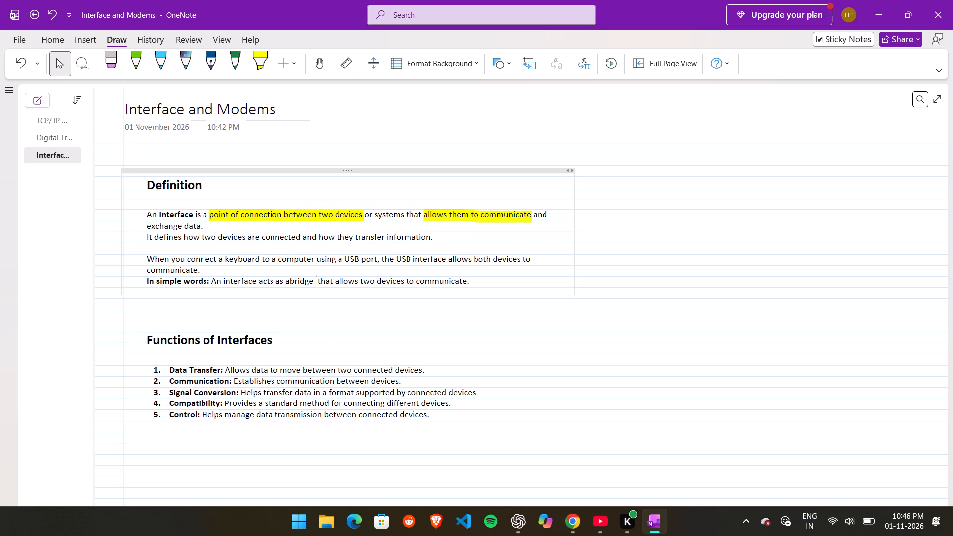
key("BackSpace")
key("Left")
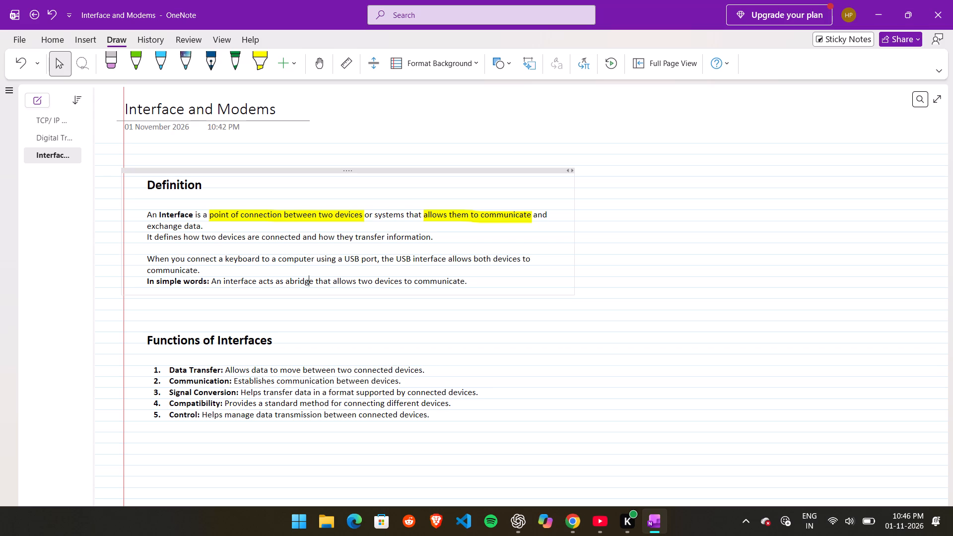
key("Left")
key("Left")
key("Left")
key("Left")
key("Left")
key("space")
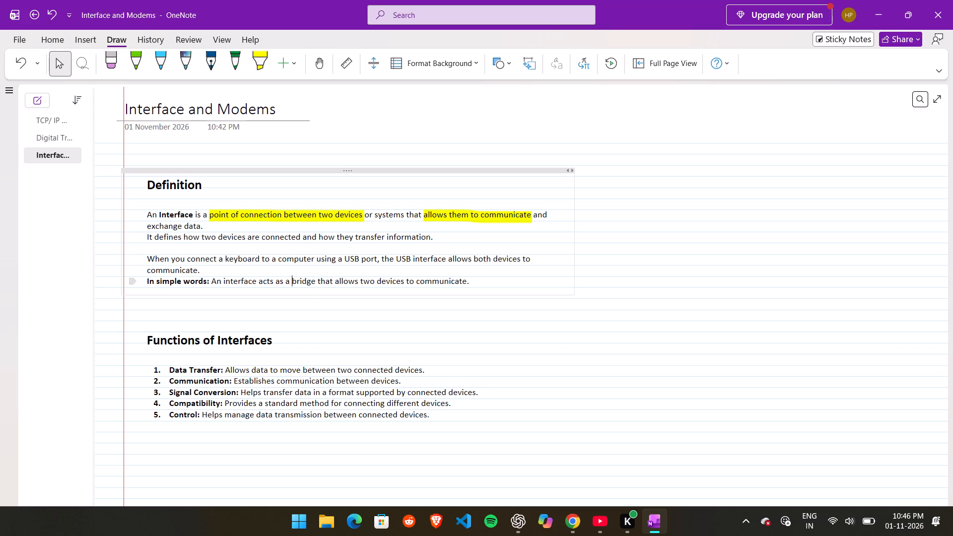
Highlight the word "bridge" in the "In simple words" sentence with the yellow highlighter.
left_click(272, 65)
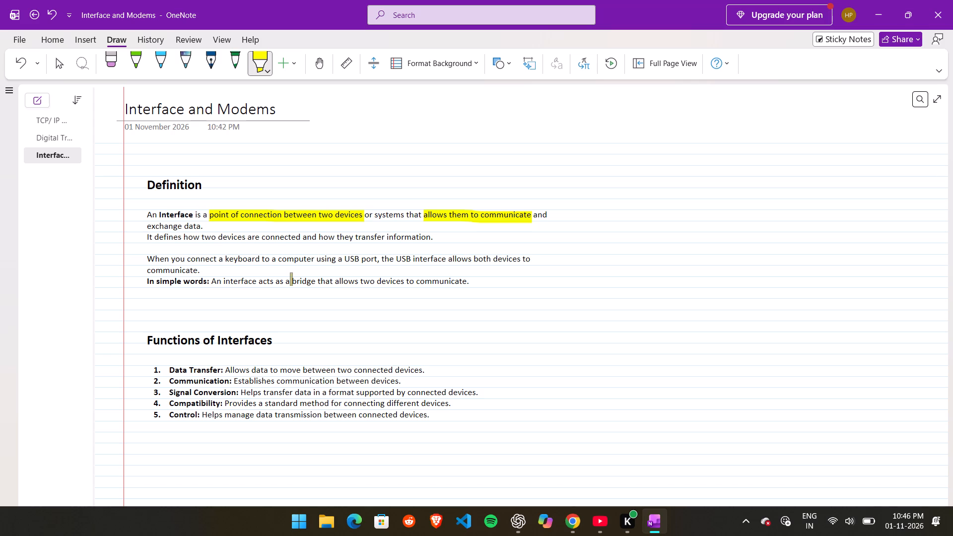
left_click_drag(291, 281, 315, 281)
Highlight the terms "Data Transfer" and "Communication" in yellow in the Functions of Interfaces list.
scroll(296, 384, "down", 1)
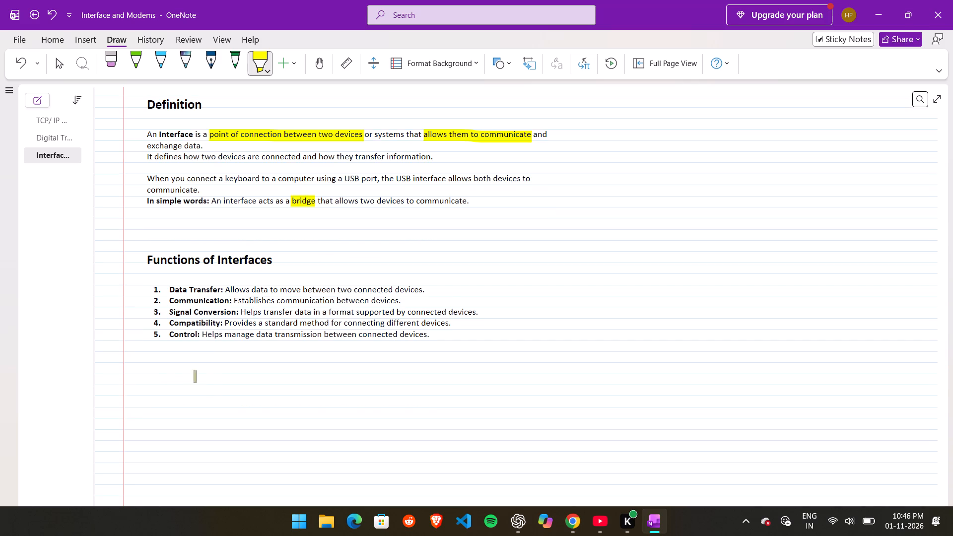
left_click_drag(168, 289, 194, 289)
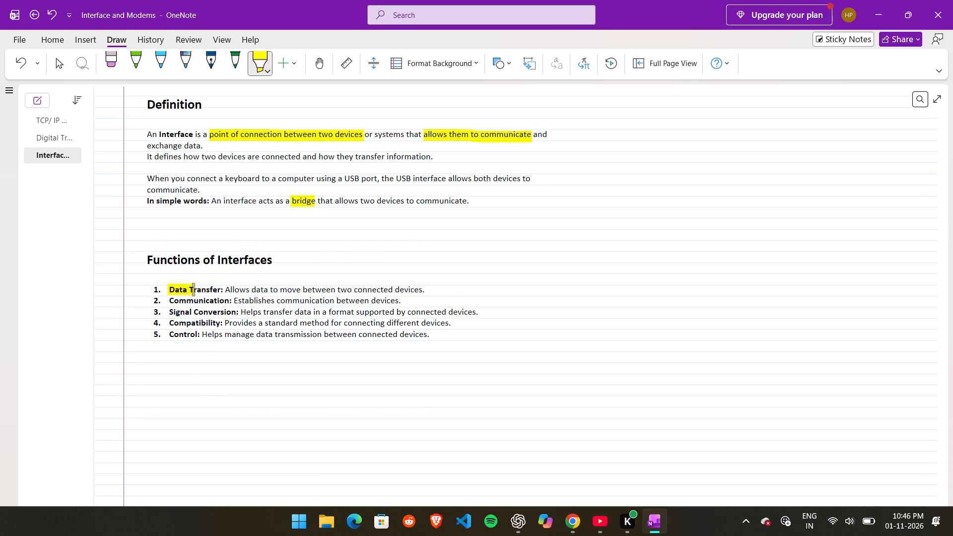
left_click_drag(194, 289, 221, 290)
left_click_drag(168, 301, 202, 301)
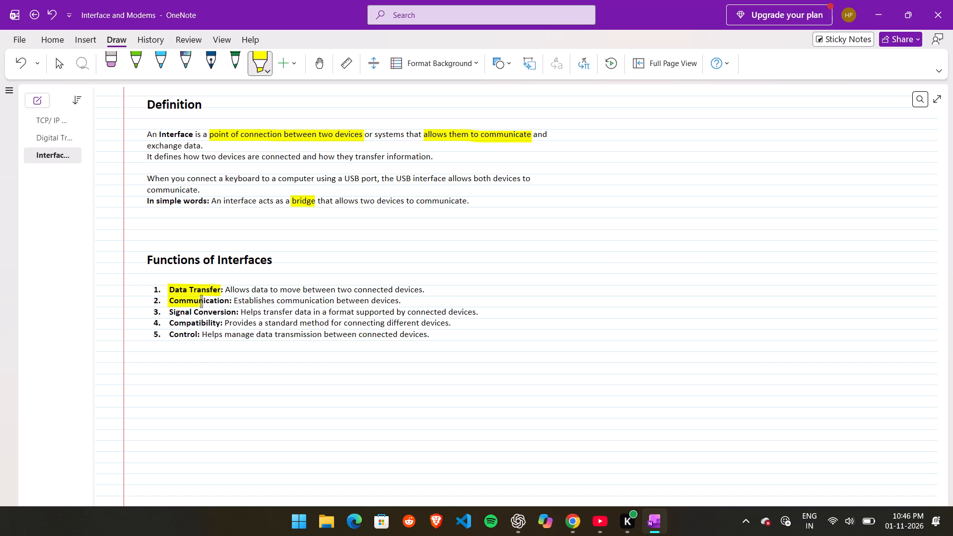
left_click_drag(202, 301, 230, 301)
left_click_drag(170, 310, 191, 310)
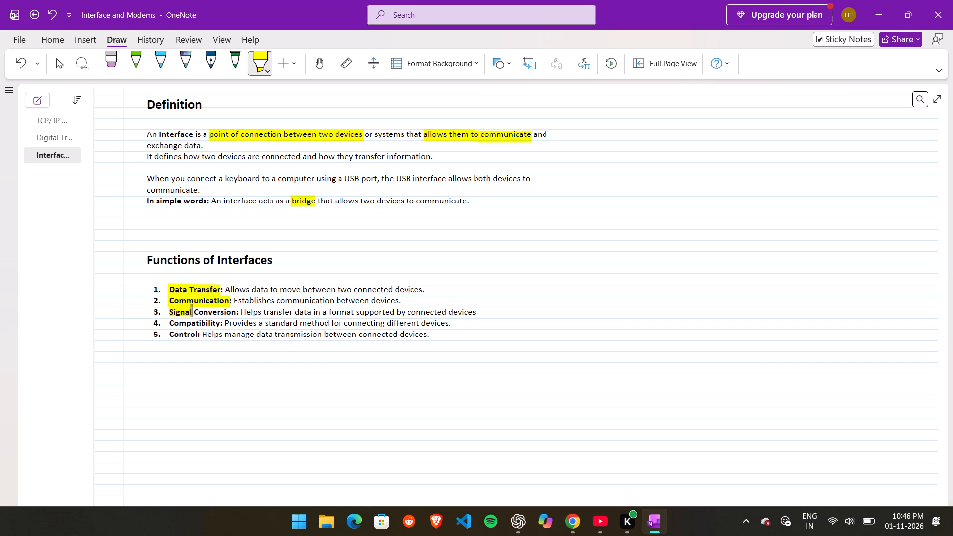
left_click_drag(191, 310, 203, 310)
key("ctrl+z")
Highlight "Signal Conversion", "Compatibility" and "Control" in yellow in the Functions of Interfaces list, and return to the selection tool.
left_click_drag(168, 311, 175, 312)
left_click_drag(175, 312, 236, 313)
left_click_drag(167, 323, 180, 326)
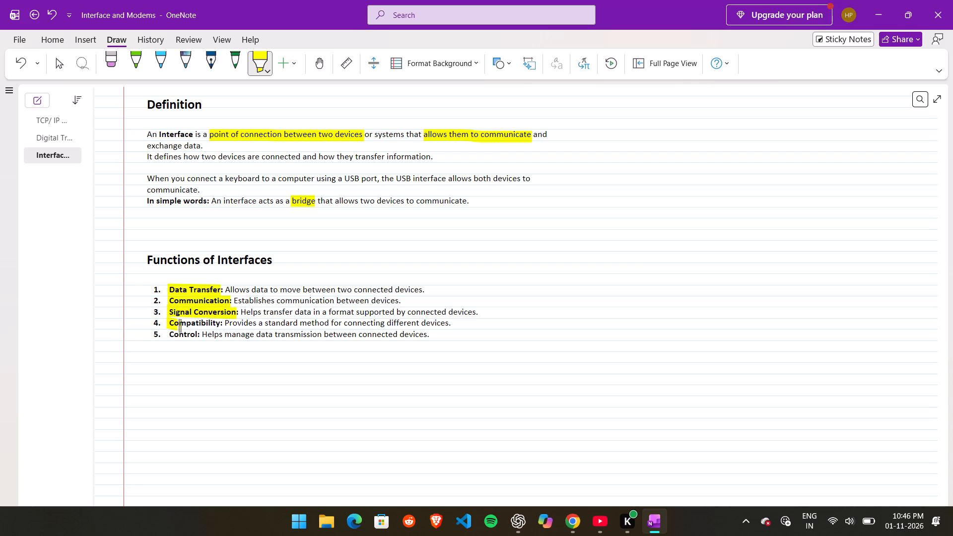
left_click_drag(180, 326, 222, 325)
left_click_drag(175, 321, 204, 321)
left_click_drag(200, 319, 217, 319)
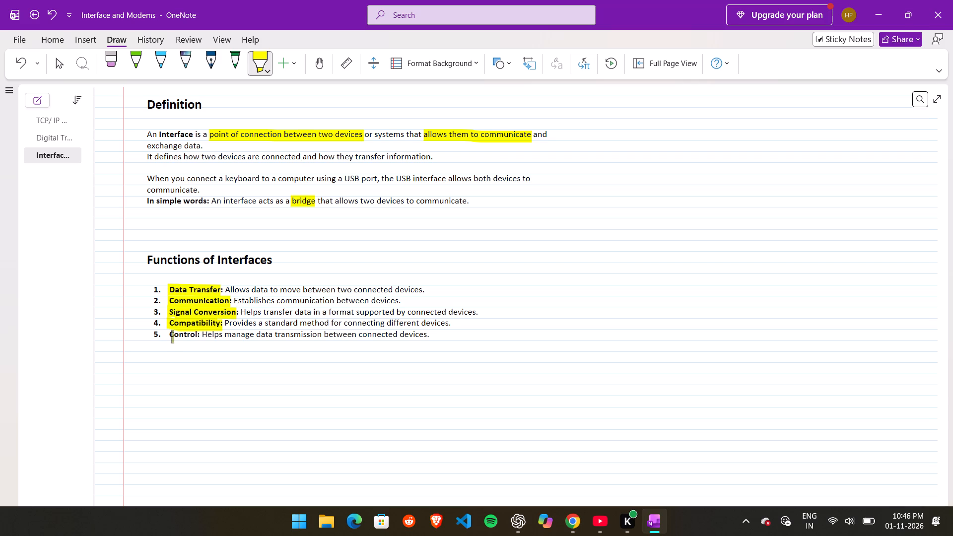
left_click_drag(165, 335, 198, 335)
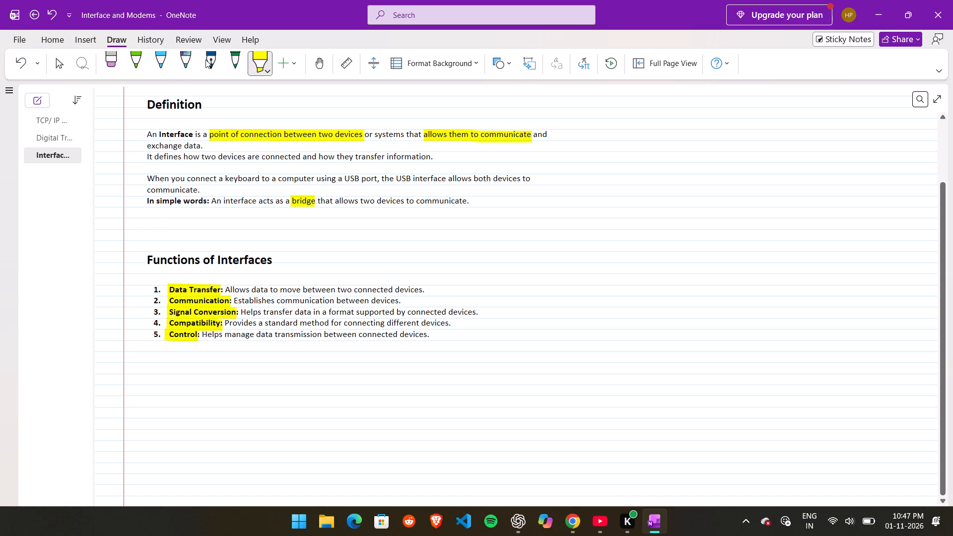
left_click(68, 67)
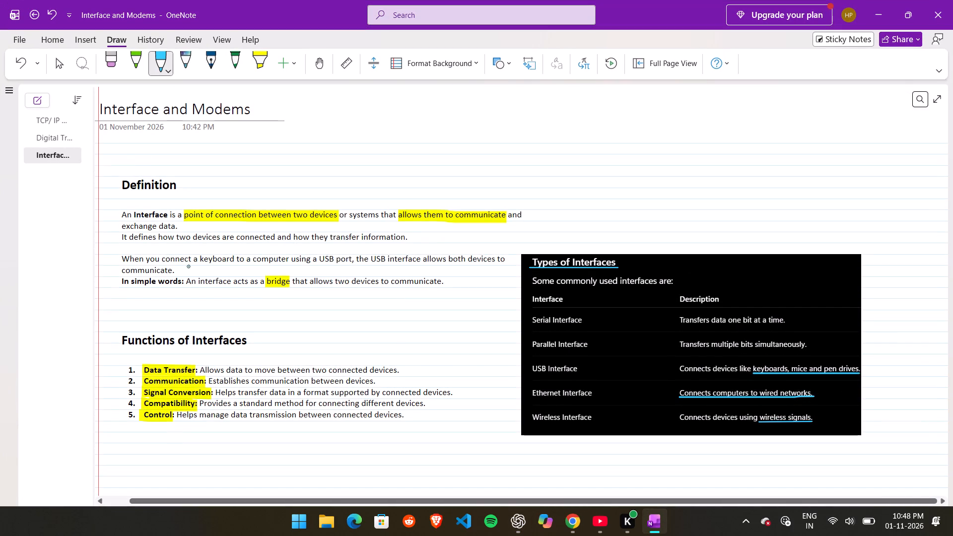
left_click(66, 69)
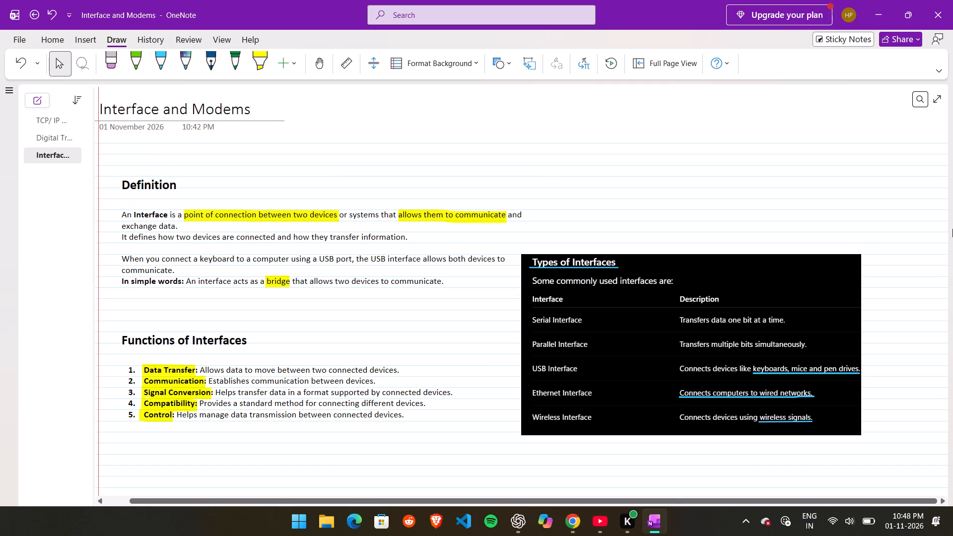
scroll(761, 256, "down", 1)
scroll(412, 301, "down", 5, "ctrl")
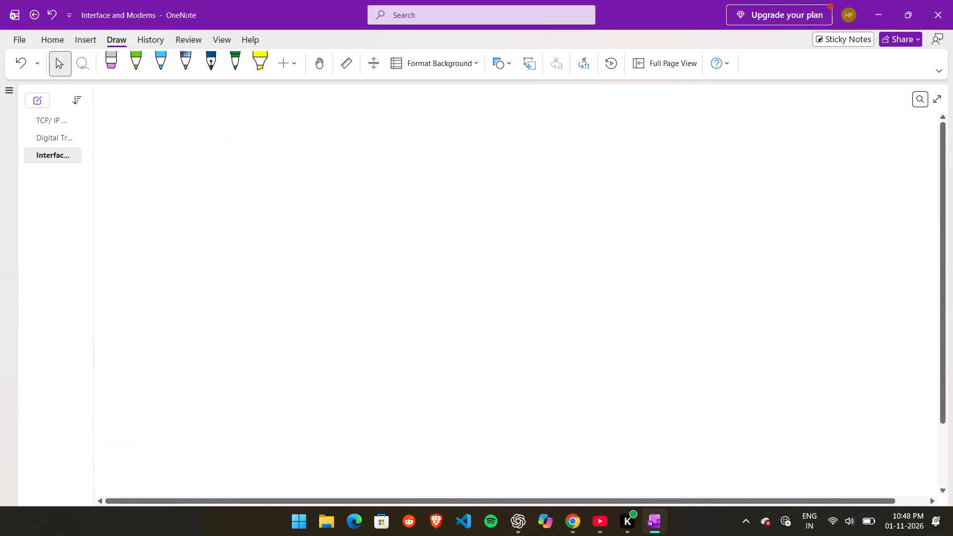
left_click_drag(112, 128, 614, 388)
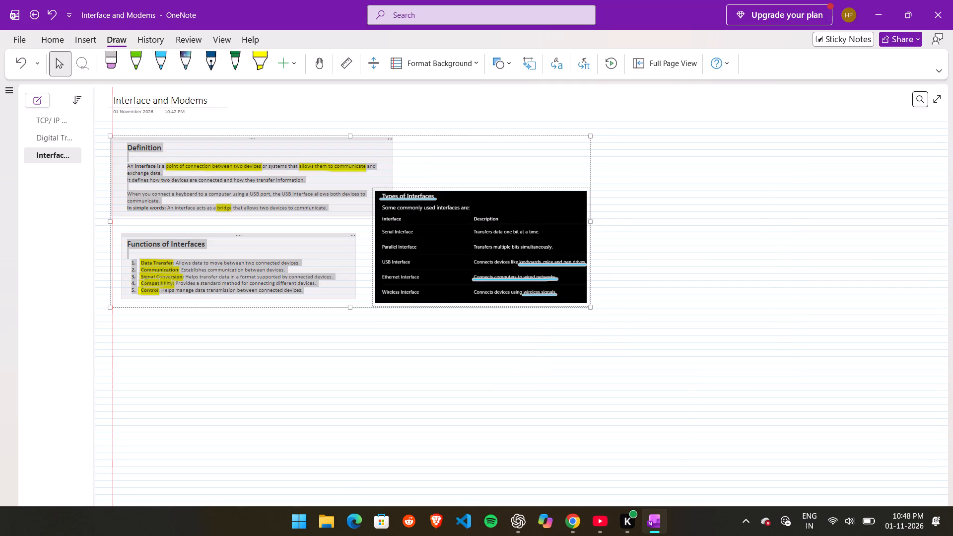
Move the selected Definition and Functions notes together with the Types of Interfaces picture slightly down, widening the gap below the page title.
left_click_drag(457, 274, 456, 287)
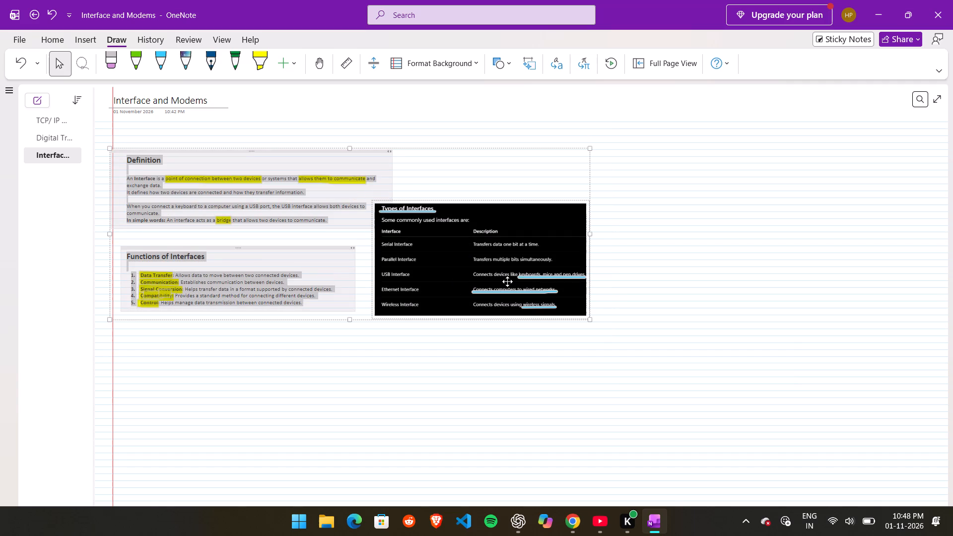
left_click(507, 281, "ctrl")
left_click(494, 281, "ctrl")
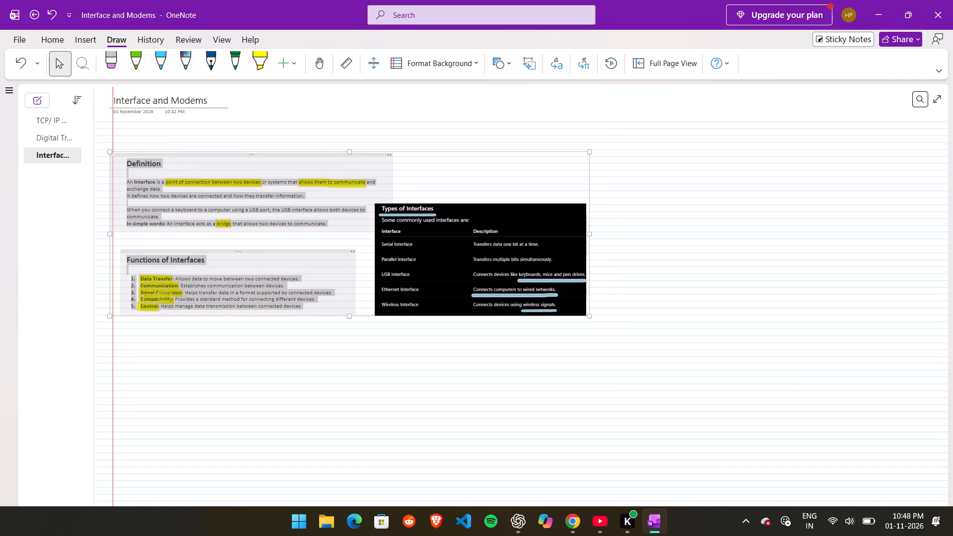
left_click(827, 275)
Select both note blocks, the Types of Interfaces picture and its underlines again, and nudge them all slightly further down the page.
scroll(200, 345, "up", 6, "ctrl")
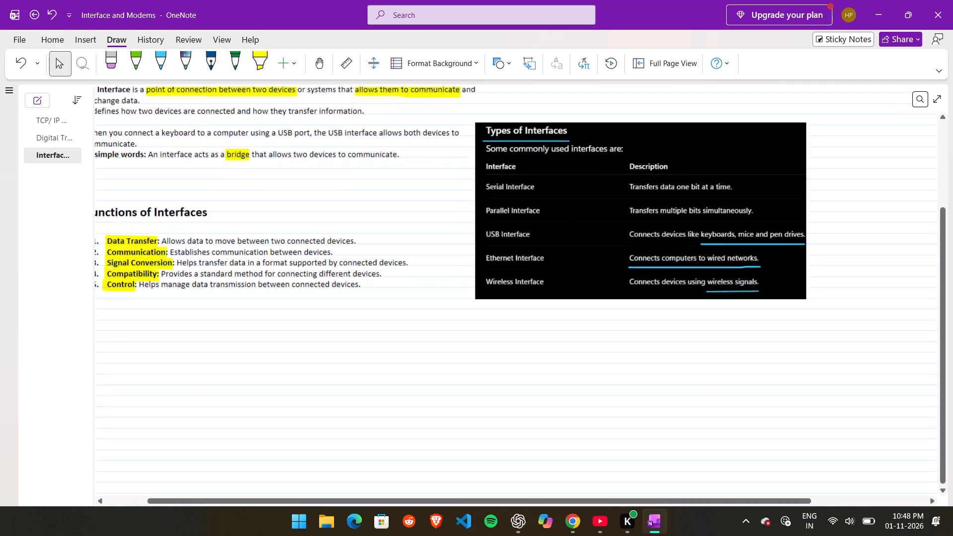
scroll(325, 277, "up", 2, "ctrl")
scroll(325, 277, "down", 7, "ctrl")
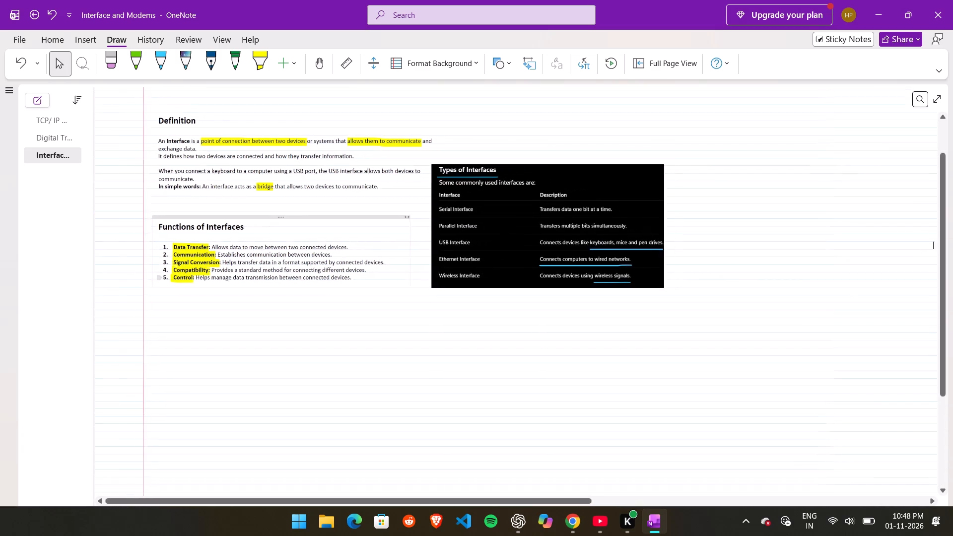
left_click_drag(884, 347, 246, 124)
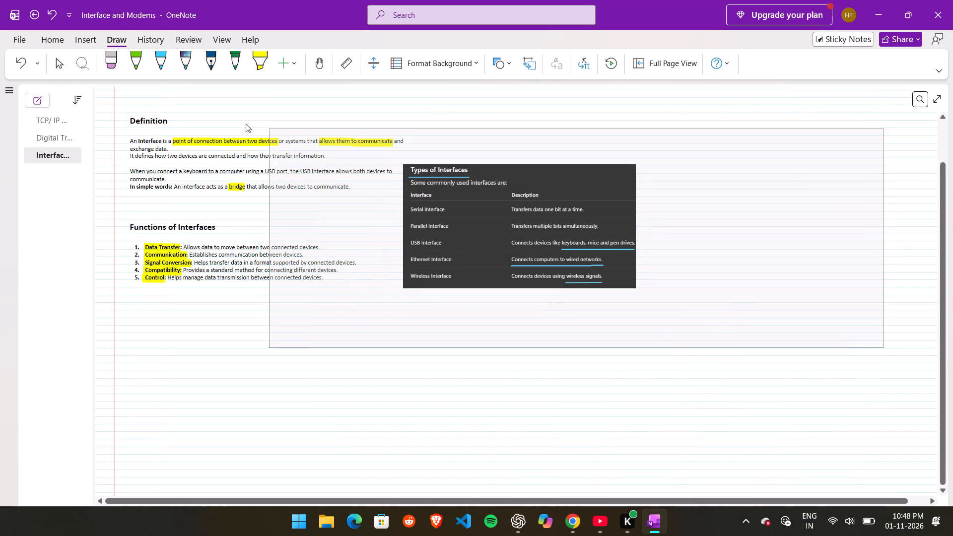
left_click_drag(246, 124, 37, 83)
scroll(198, 228, "up", 3, "ctrl")
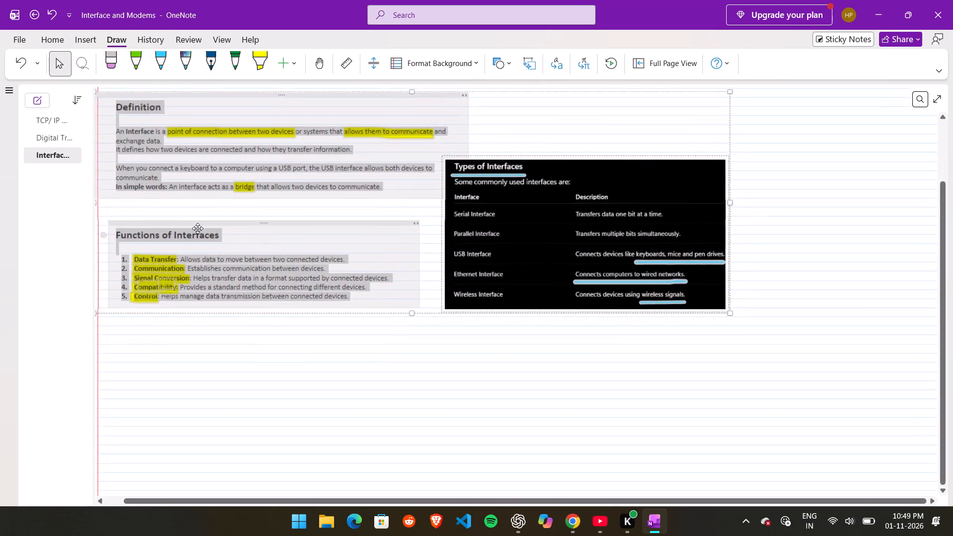
scroll(198, 228, "up", 1, "ctrl")
left_click_drag(565, 265, 565, 267, "ctrl")
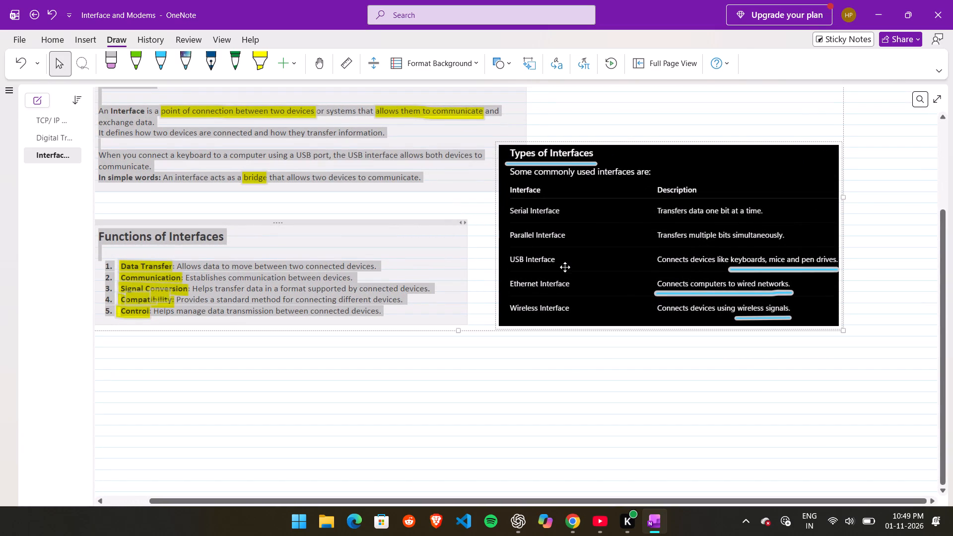
left_click_drag(565, 267, 565, 274, "ctrl")
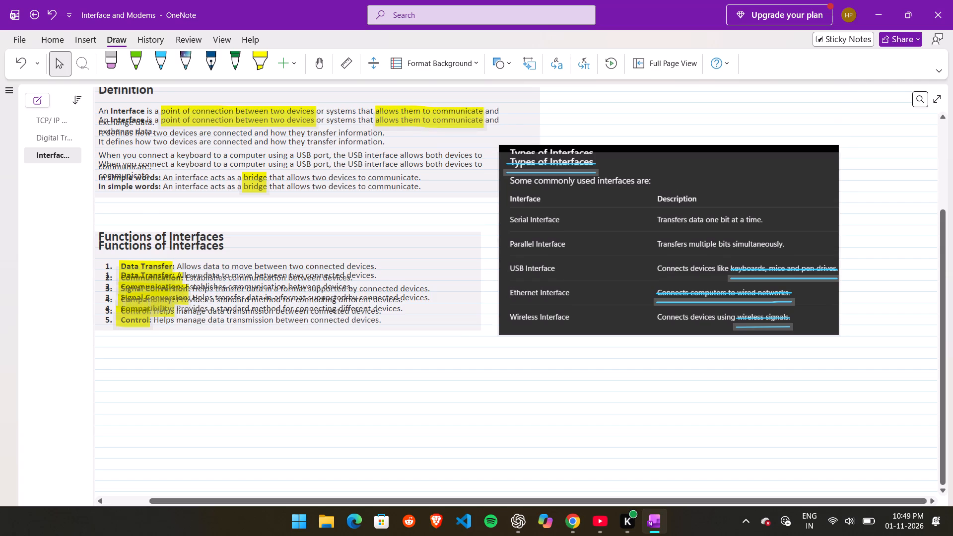
left_click(548, 369)
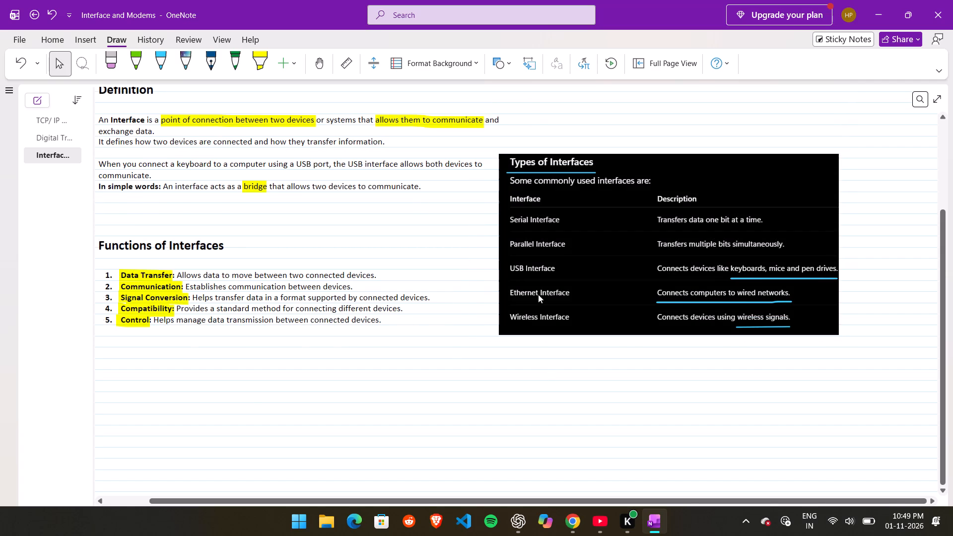
Add the heading INTERFACES in capitals in the empty space between the page title and the Definition notes.
scroll(471, 287, "up", 7)
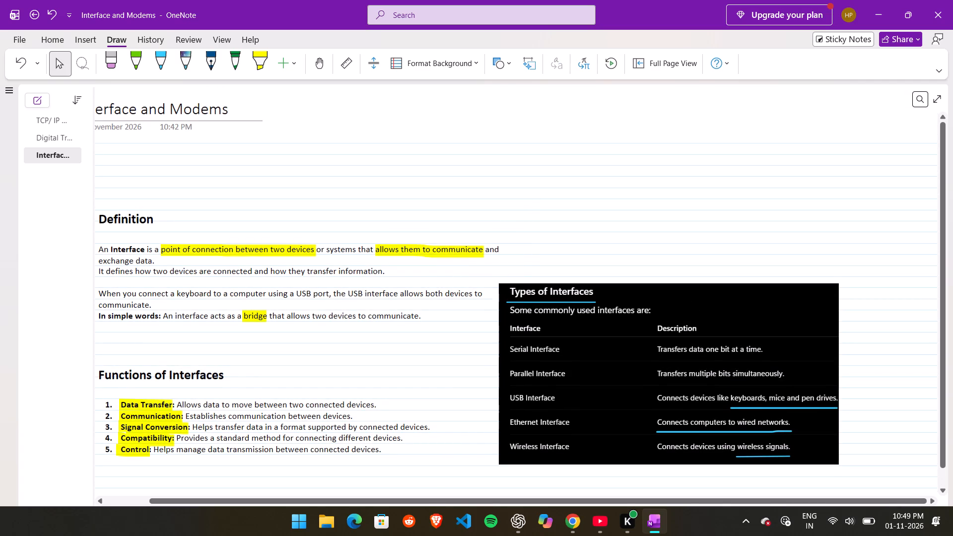
left_click(348, 167)
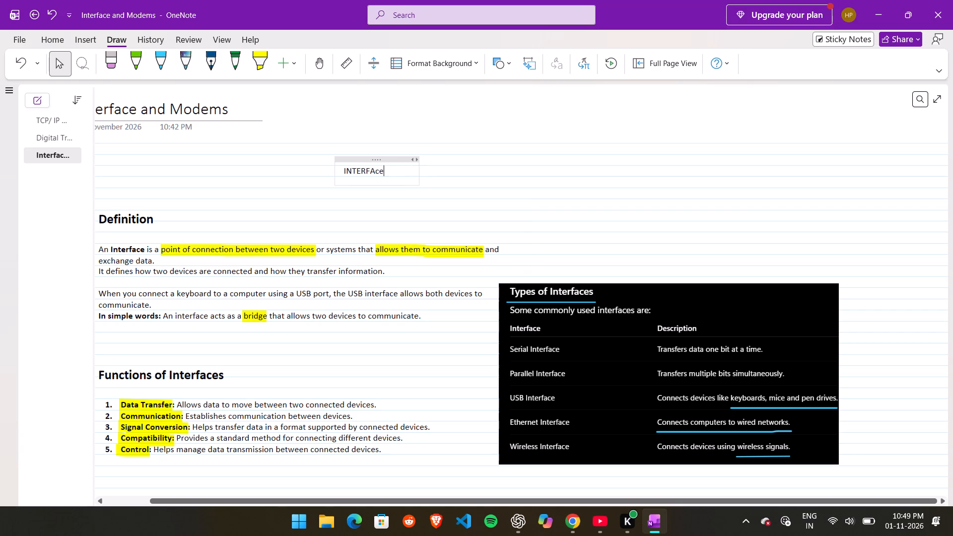
key("BackSpace")
key("BackSpace")
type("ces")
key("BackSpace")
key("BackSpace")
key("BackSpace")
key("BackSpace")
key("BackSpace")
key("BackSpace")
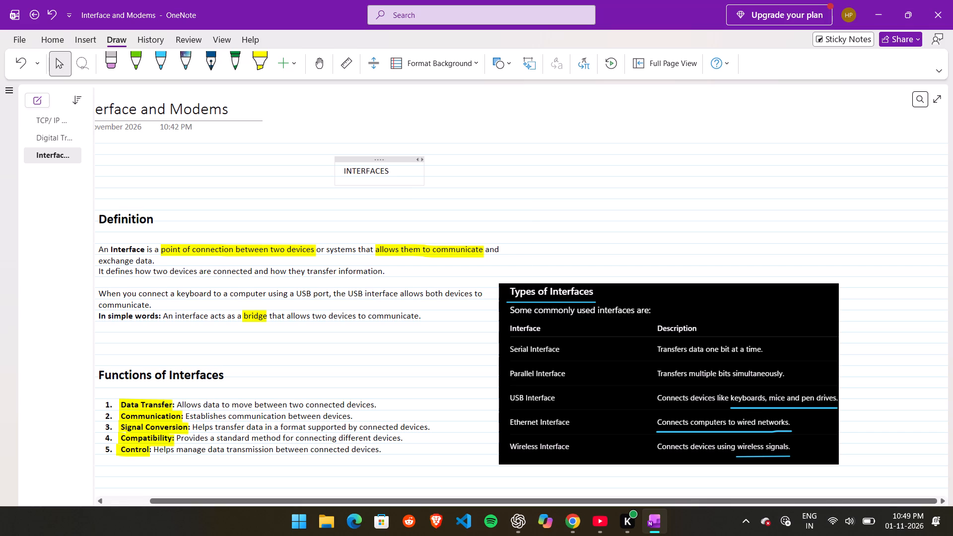
Shorten the new title text to "INTERFACE" and move its text box up and slightly right, above the Definition section.
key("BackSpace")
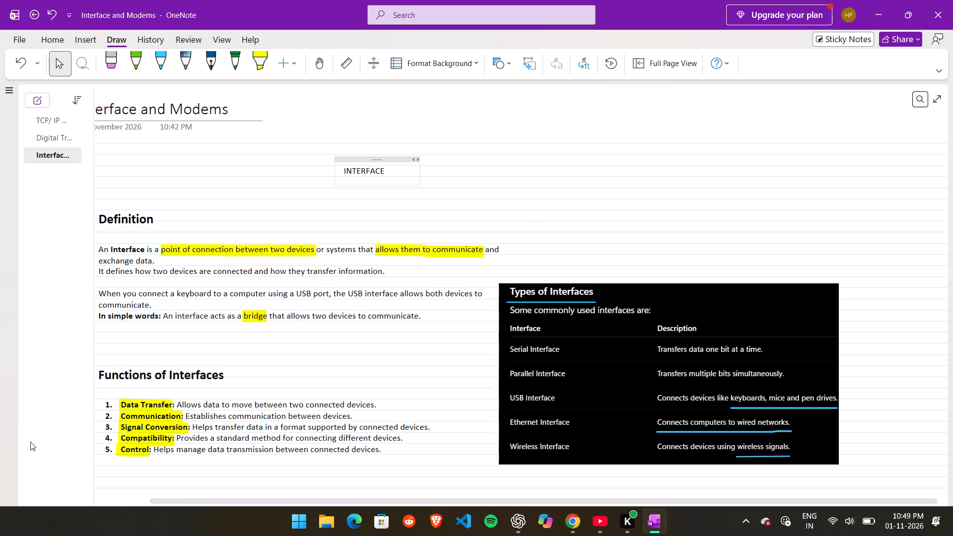
left_click_drag(378, 158, 383, 153)
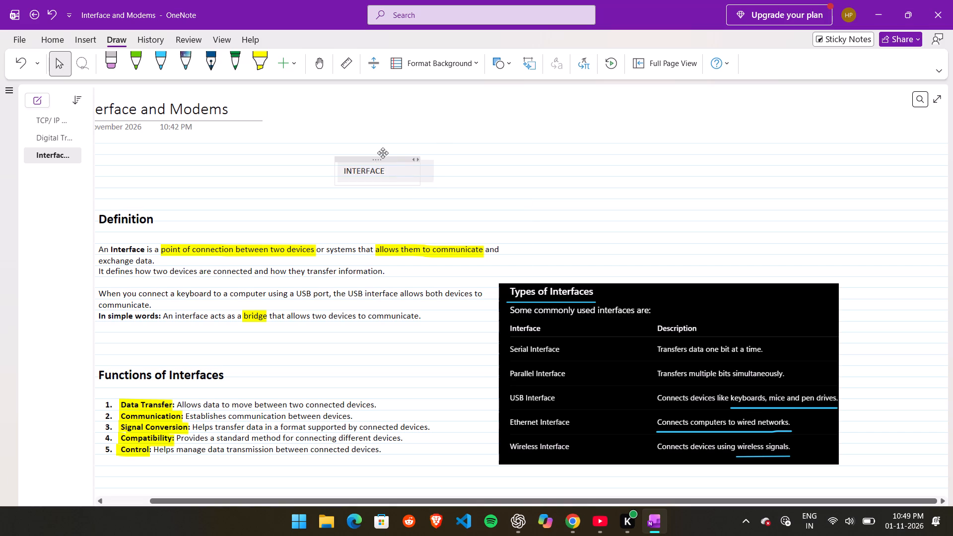
left_click_drag(383, 153, 397, 141)
left_click(793, 156)
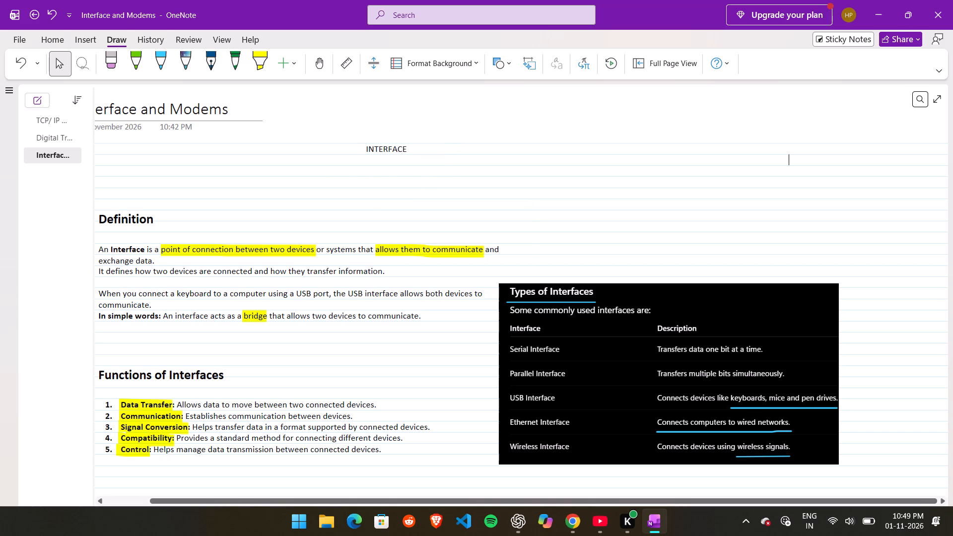
Format the "INTERFACE" title as Heading 1, bold and underlined.
left_click_drag(423, 147, 332, 148)
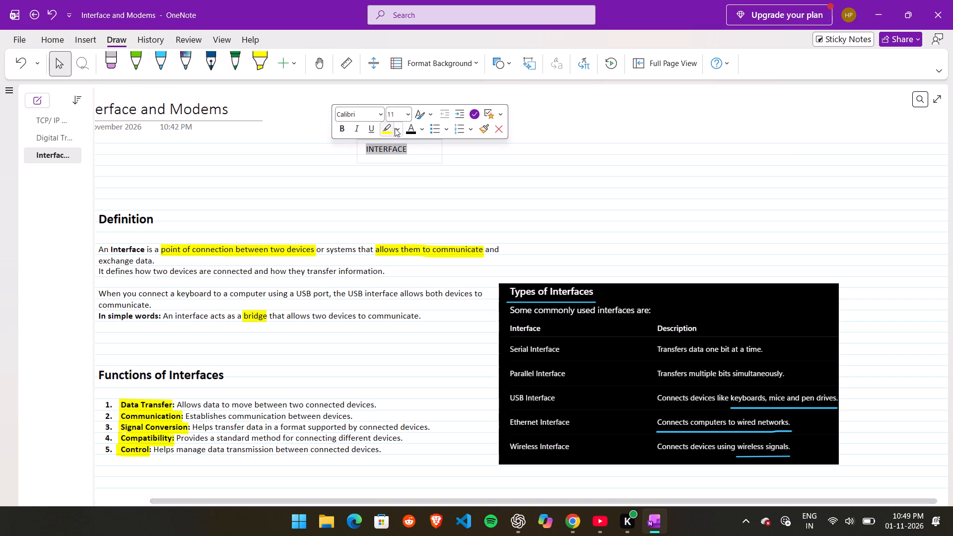
left_click(418, 113)
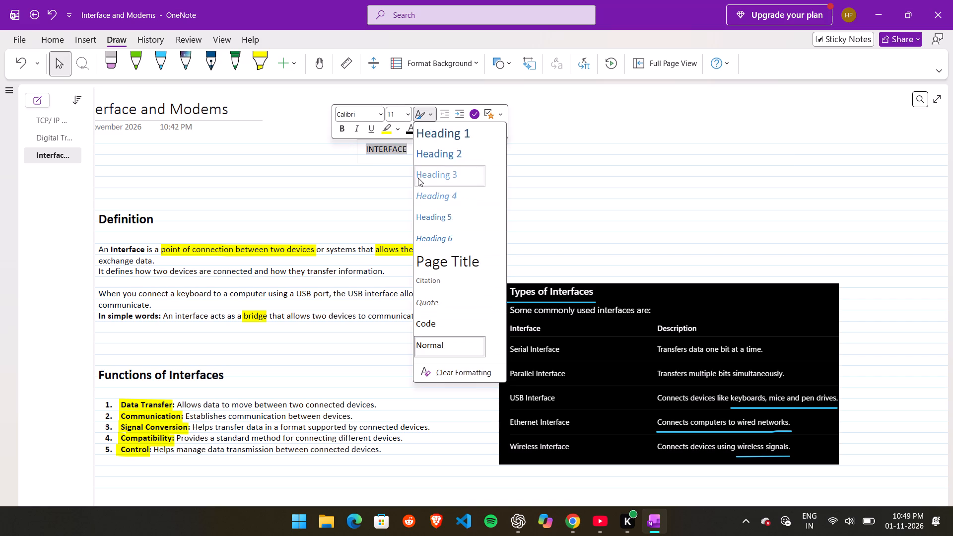
left_click(449, 125)
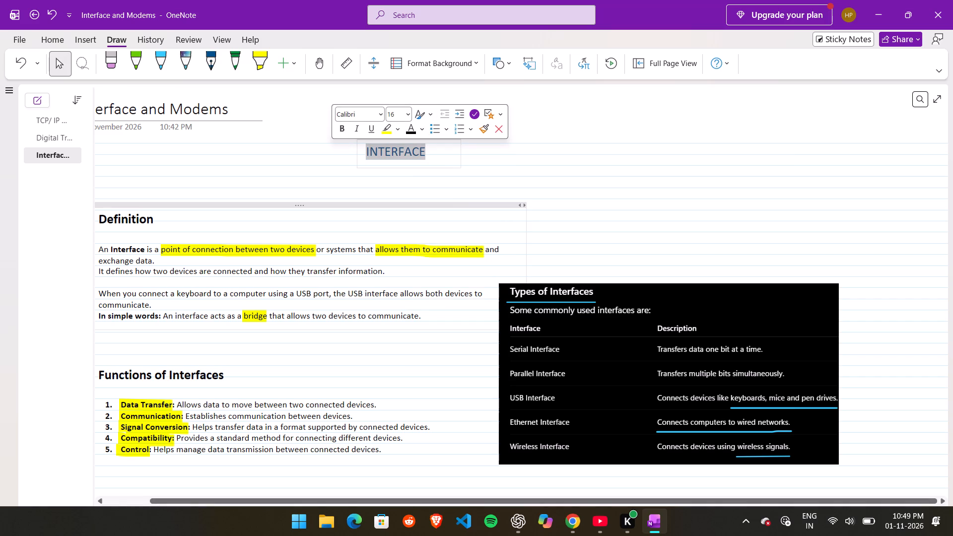
left_click(345, 132)
left_click(372, 127)
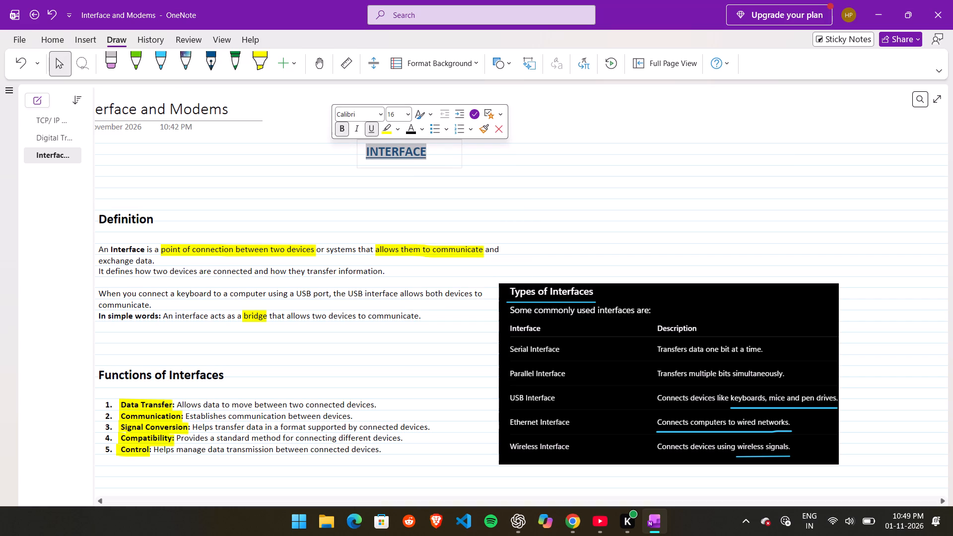
left_click(572, 164)
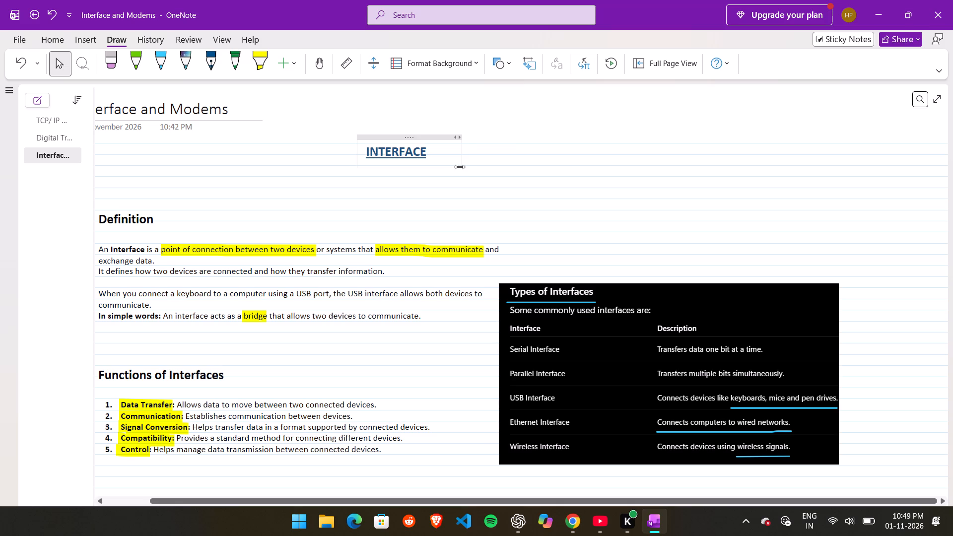
Set the "INTERFACE" title's font size to 22 and adjust its text box width so the word fits on one line.
left_click_drag(463, 167, 435, 170)
left_click_drag(428, 153, 356, 155)
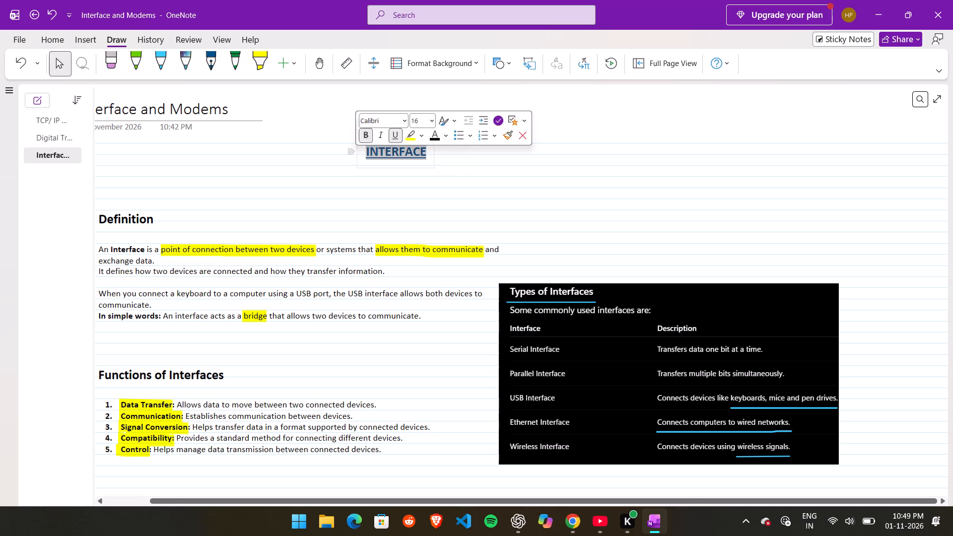
left_click(385, 153)
triple_click(428, 152)
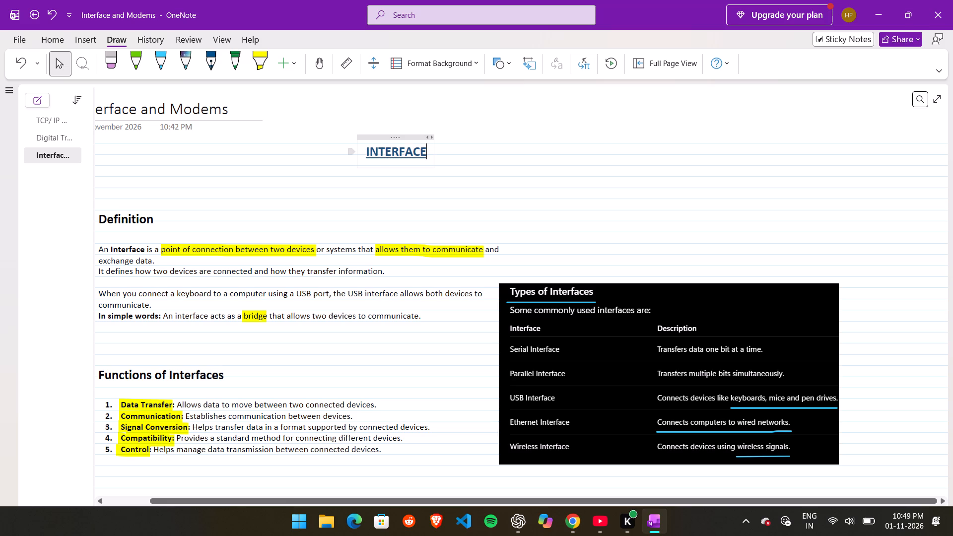
left_click(503, 121)
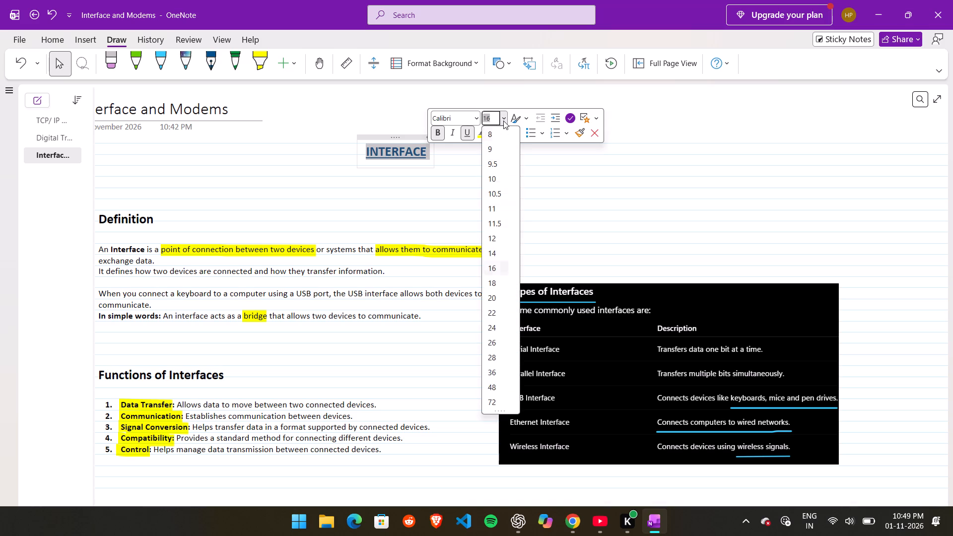
left_click(494, 312)
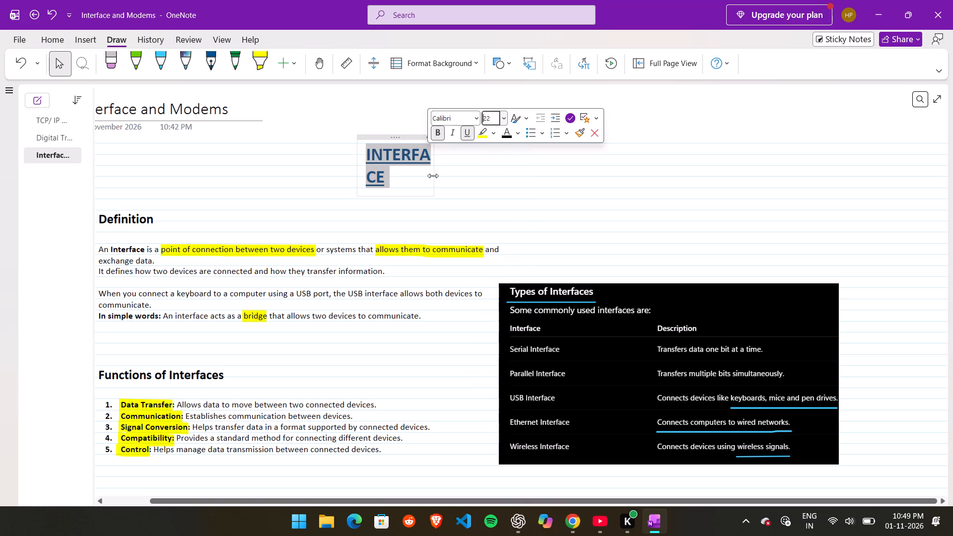
left_click_drag(435, 174, 462, 175)
left_click(557, 172)
left_click(637, 264)
Copy the formatted "INTERFACE" title and paste it in the empty area below the Functions of Interfaces list.
scroll(218, 250, "down", 3)
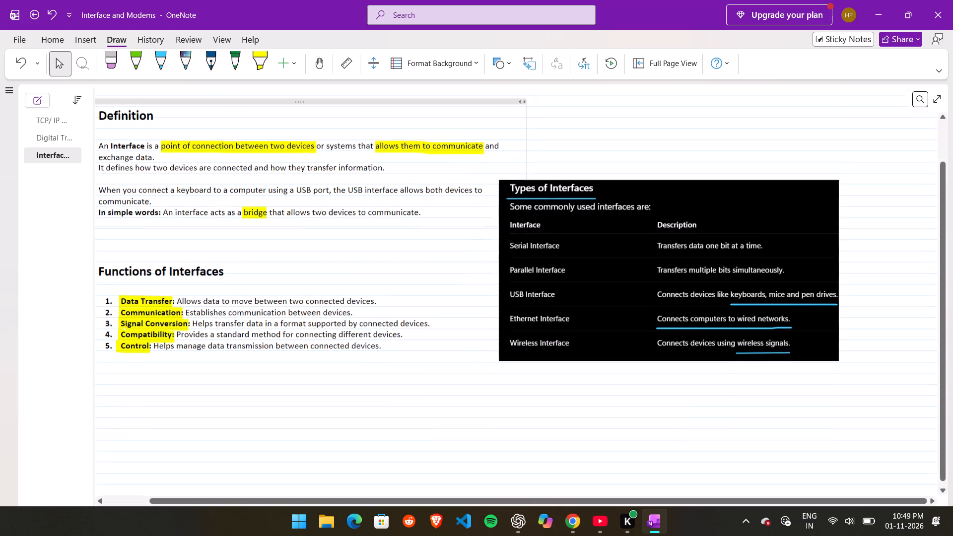
scroll(274, 197, "down", 3, "ctrl")
scroll(430, 313, "up", 2)
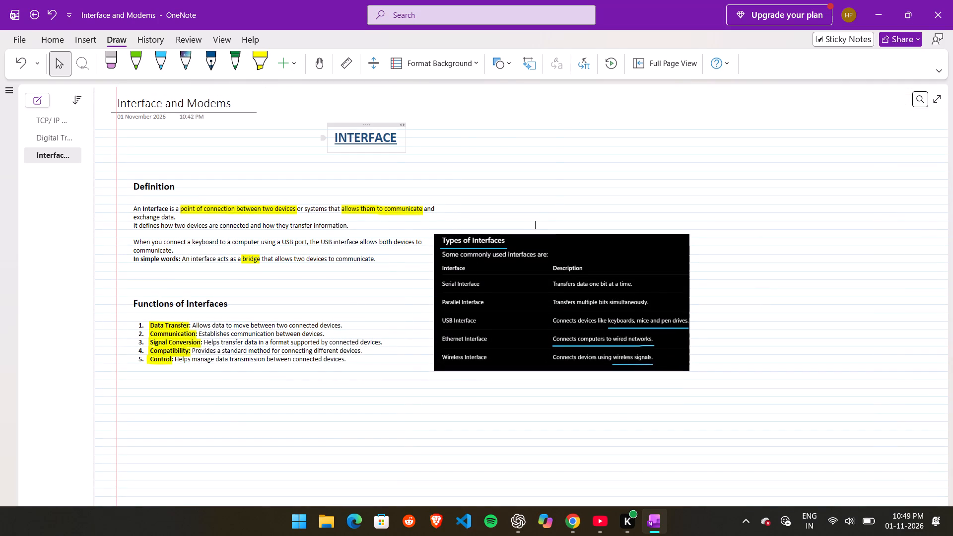
right_click(386, 135)
left_click(369, 136)
left_click_drag(335, 138, 401, 142)
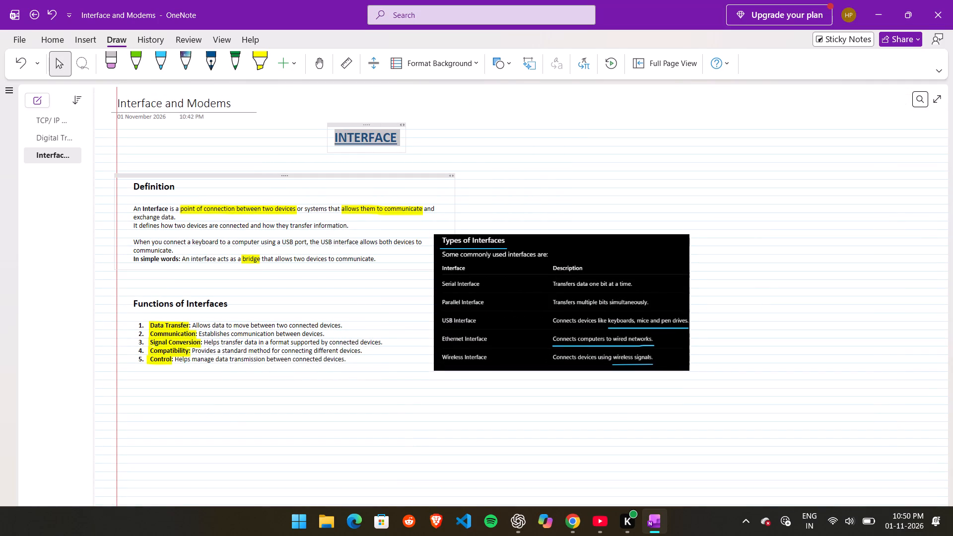
key("ctrl+c")
scroll(294, 333, "down", 4)
scroll(403, 178, "up", 1)
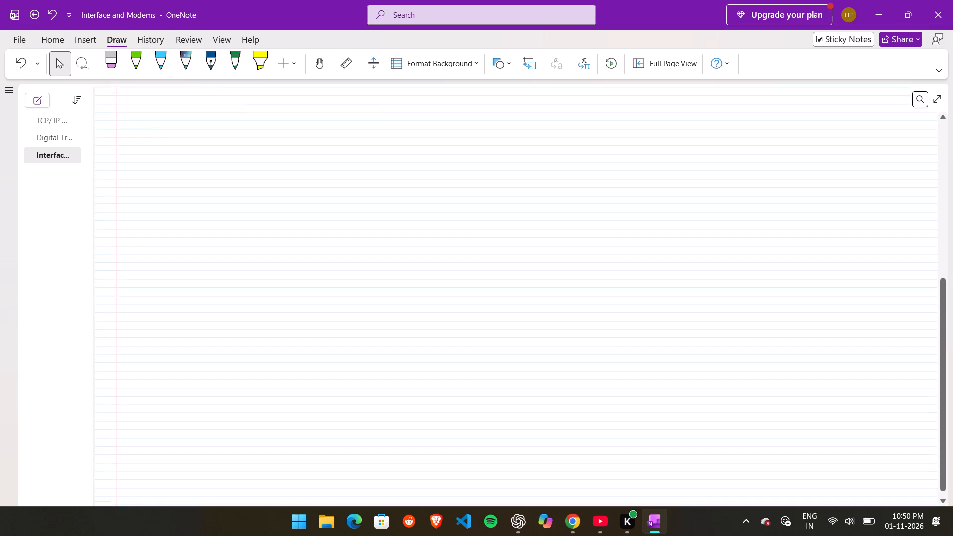
scroll(401, 181, "up", 1)
left_click(375, 279)
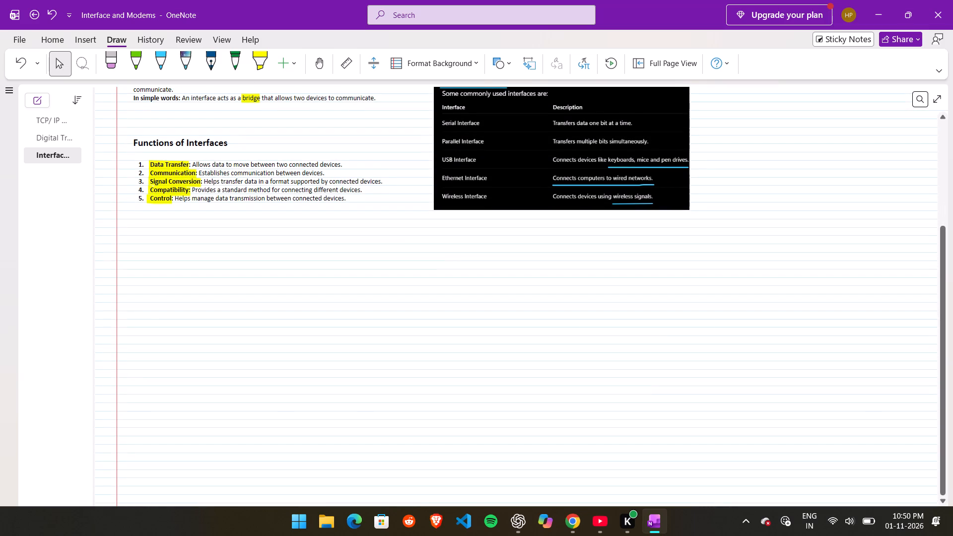
key("ctrl+v")
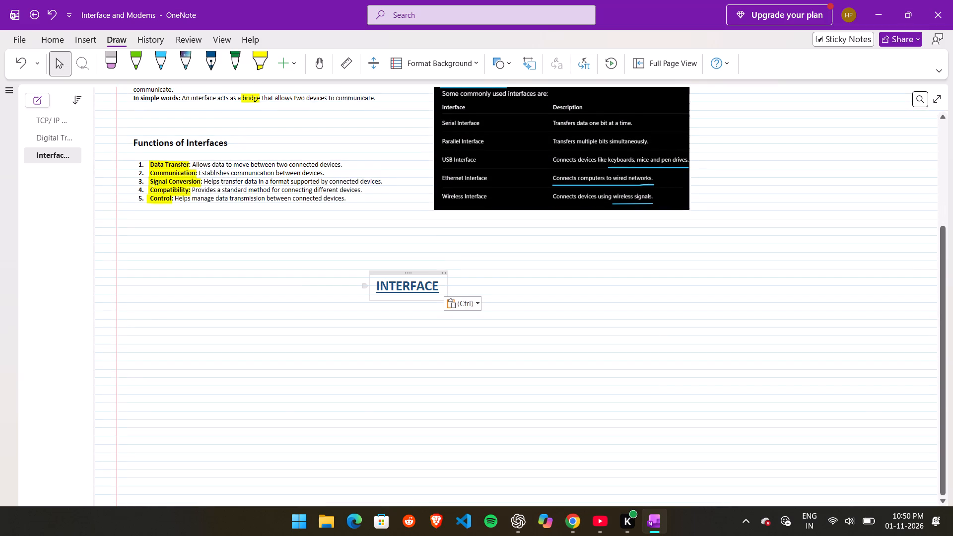
Replace the pasted title's text with "MODEM", keeping the same heading formatting.
key("BackSpace")
key("BackSpace")
key("BackSpace")
key("BackSpace")
key("BackSpace")
key("BackSpace")
key("BackSpace")
key("BackSpace")
key("BackSpace")
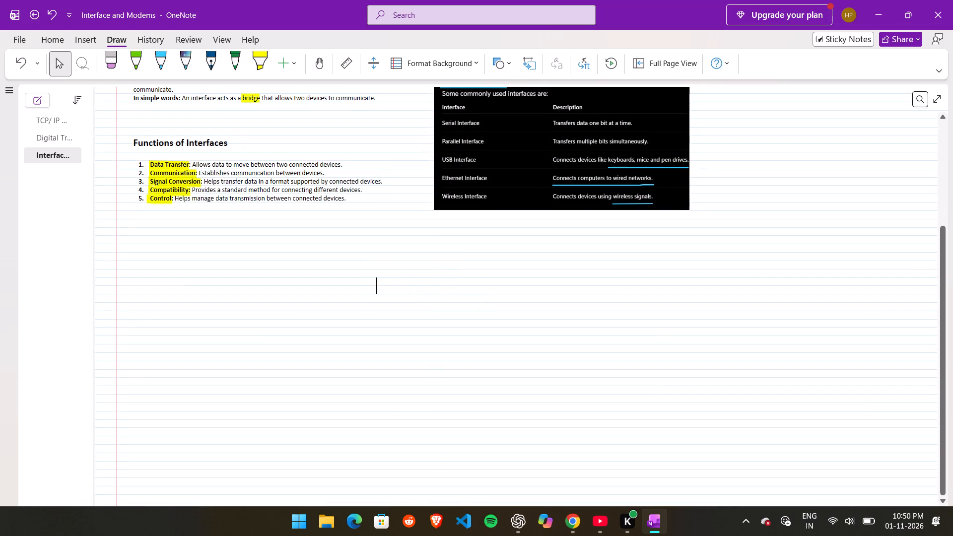
key("BackSpace")
key("BackSpace")
key("BackSpace")
key("BackSpace")
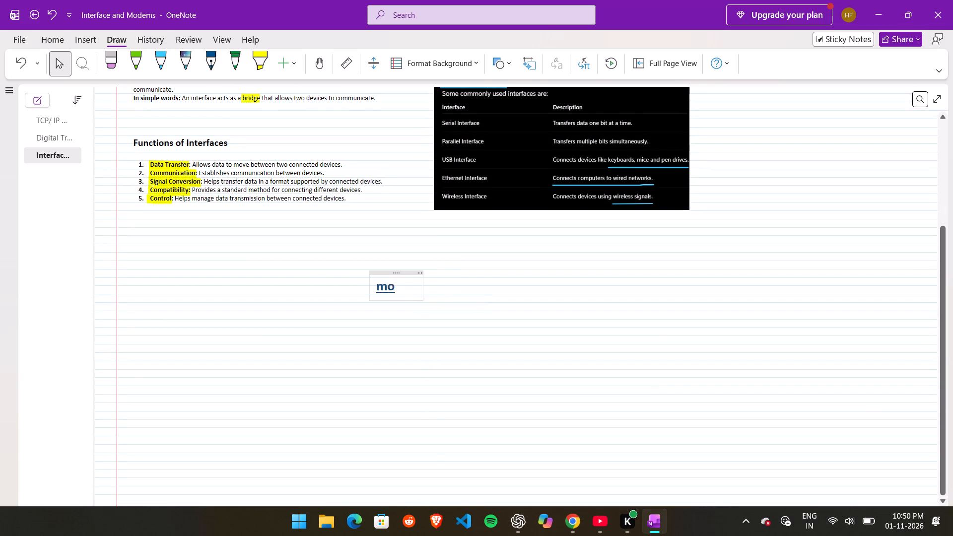
key("BackSpace")
type("MDOEM")
key("BackSpace")
key("BackSpace")
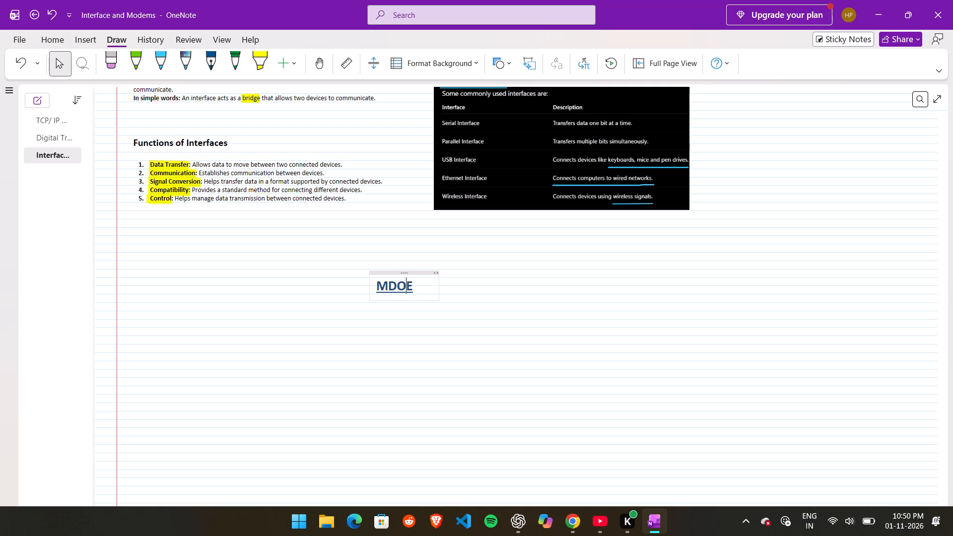
key("BackSpace")
key("BackSpace")
type("IOE")
key("BackSpace")
key("BackSpace")
key("BackSpace")
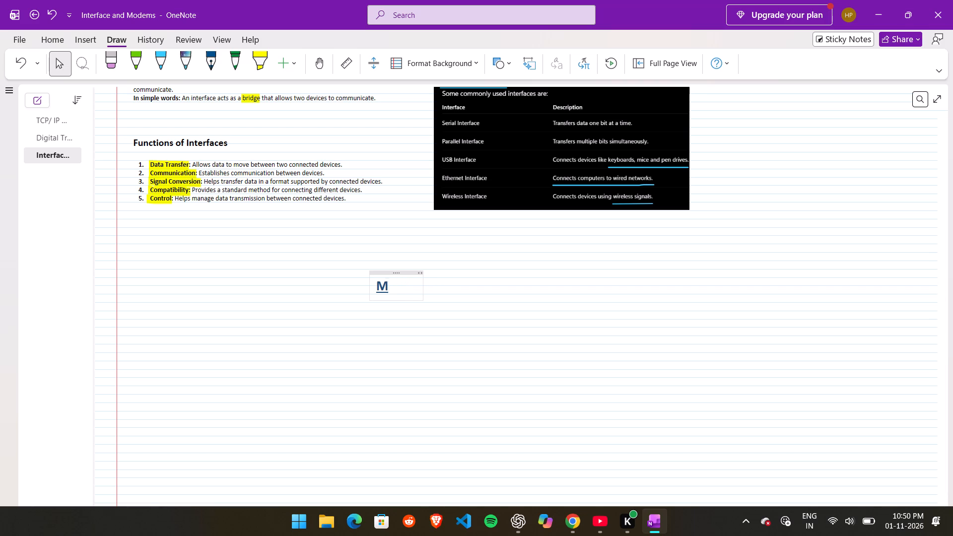
type("OPDE")
key("BackSpace")
key("BackSpace")
key("BackSpace")
key("o")
key("BackSpace")
type("DEM")
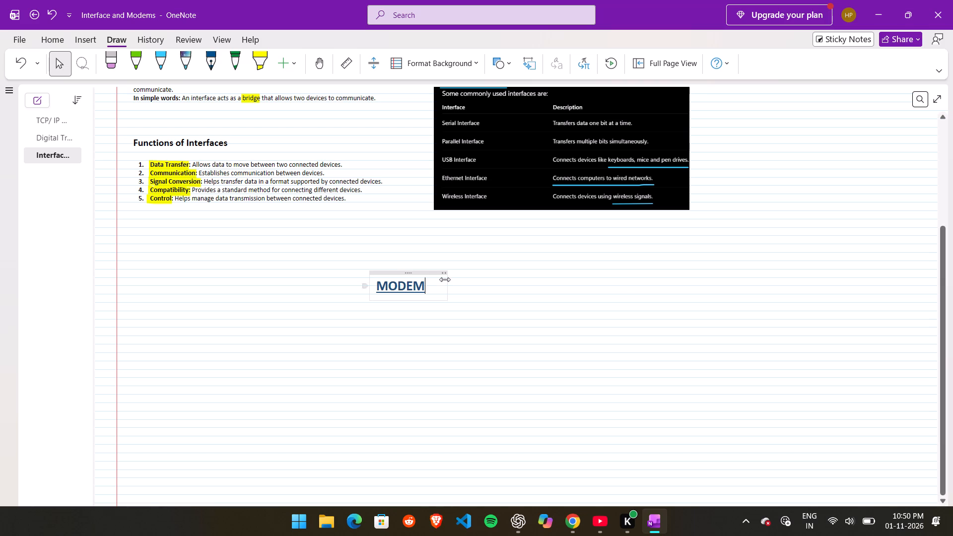
left_click(626, 290)
Move the "MODEM" title slightly up and further right on the page.
left_click_drag(418, 274, 430, 269)
left_click(697, 270)
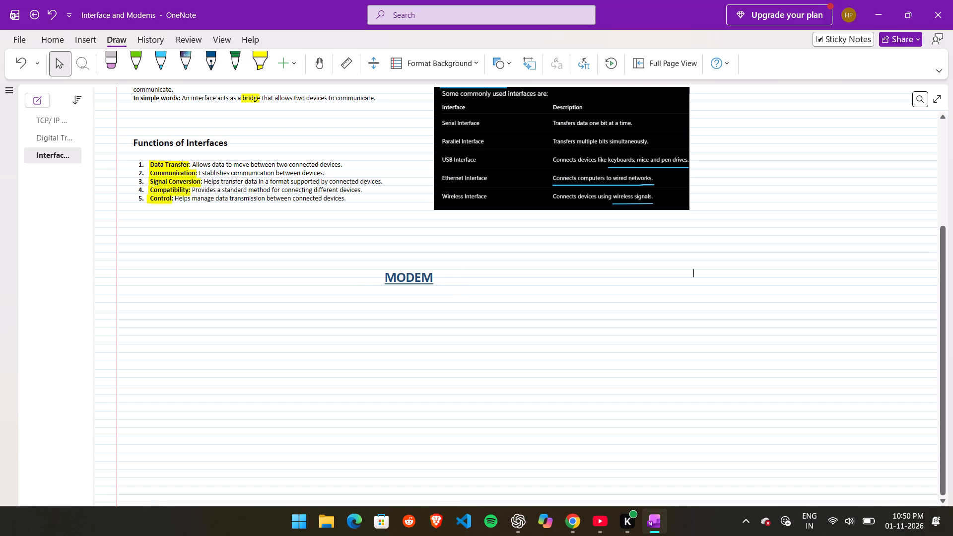
scroll(189, 243, "up", 3)
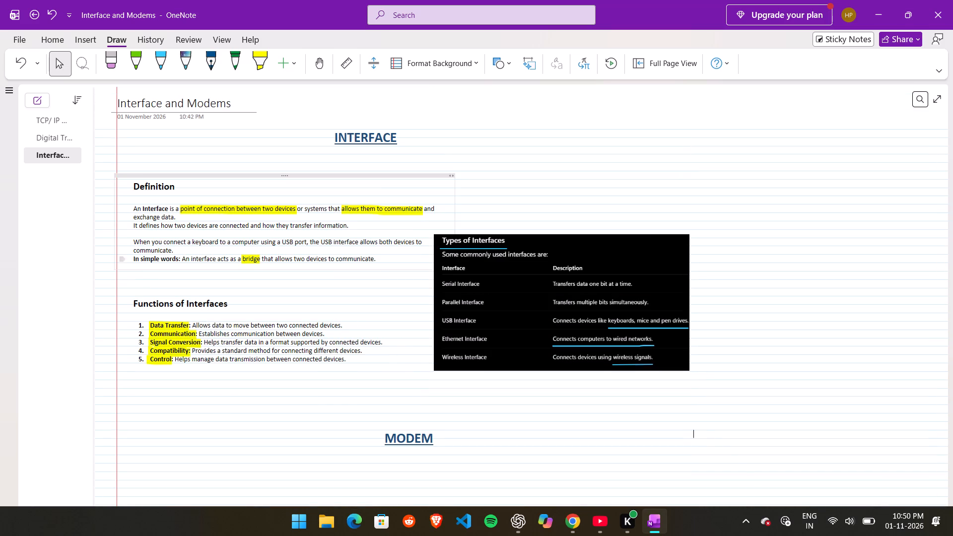
scroll(266, 301, "down", 4)
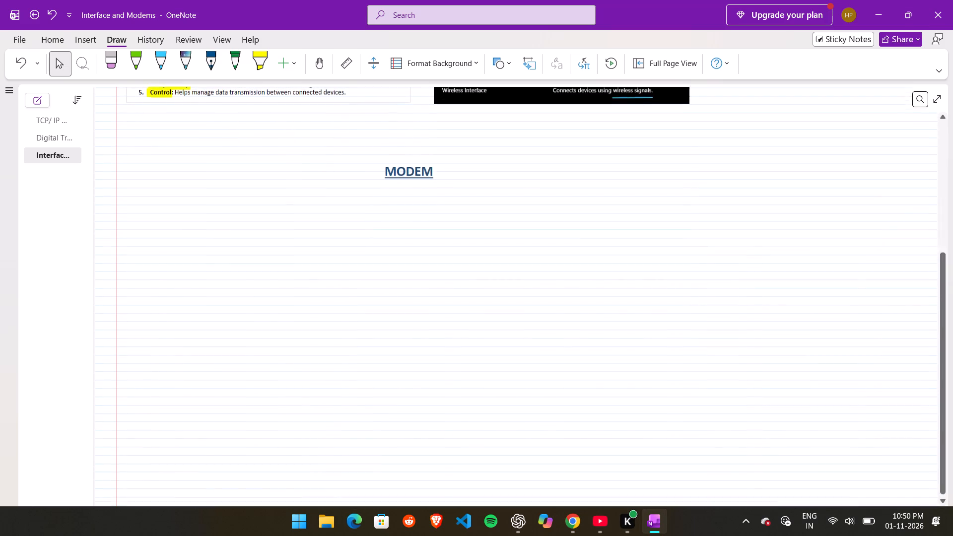
scroll(164, 183, "up", 4, "ctrl")
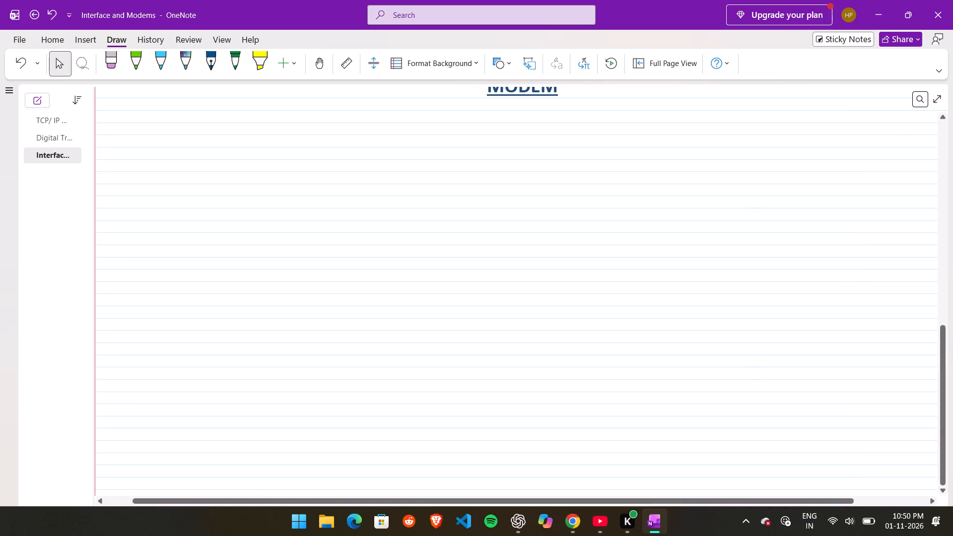
left_click_drag(263, 497, 234, 497)
scroll(442, 237, "up", 2)
scroll(235, 316, "up", 2, "ctrl")
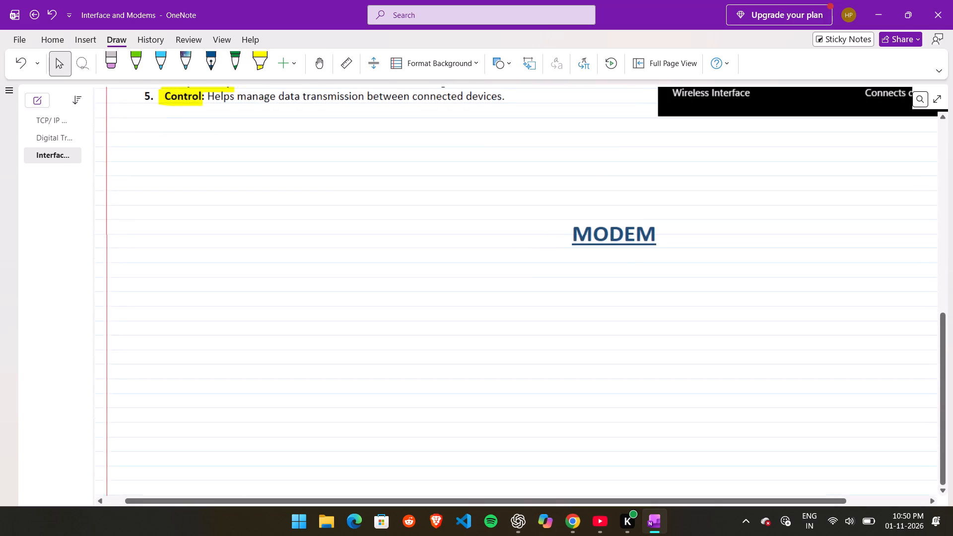
left_click_drag(296, 500, 276, 501)
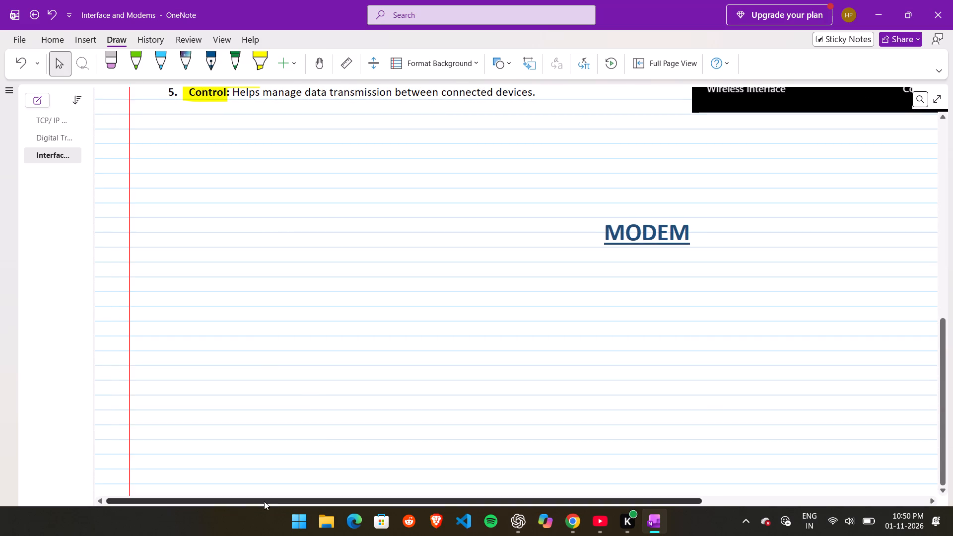
left_click(525, 527)
scroll(392, 212, "up", 2)
scroll(391, 224, "down", 3)
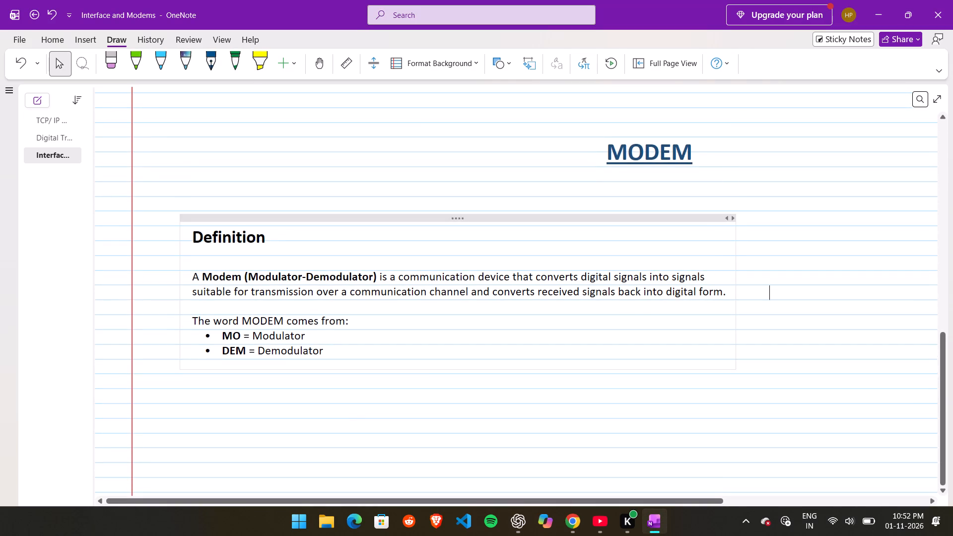
left_click(352, 357)
key("Return")
key("Return")
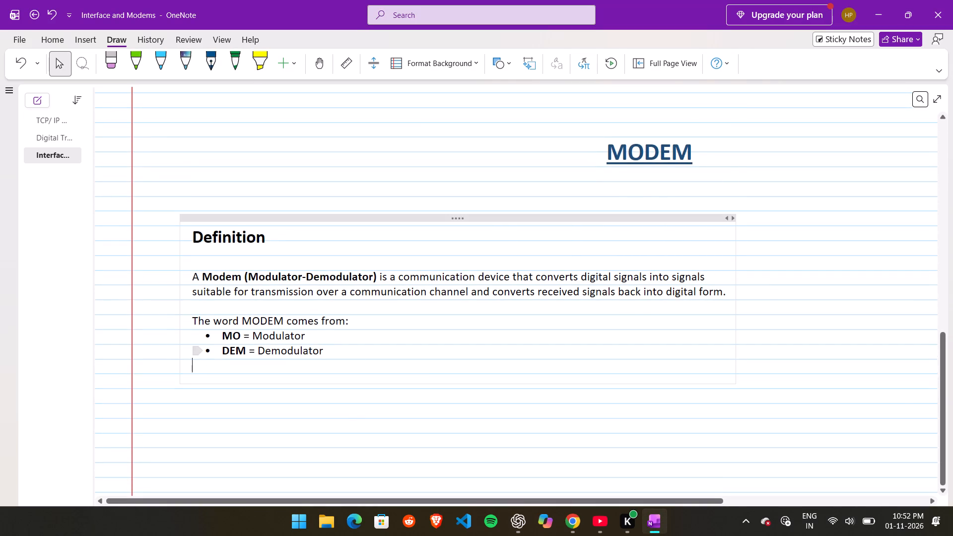
key("Return")
key("Return")
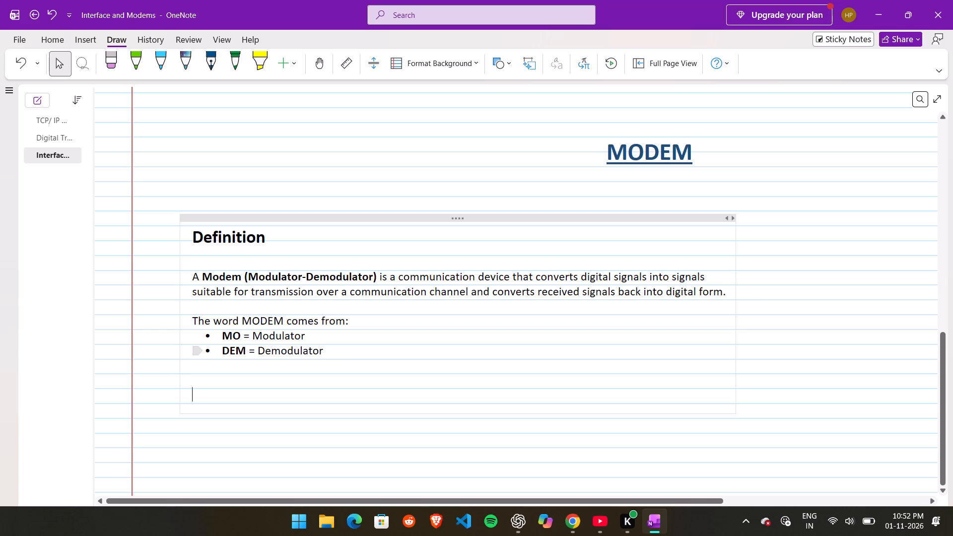
key("ctrl+v")
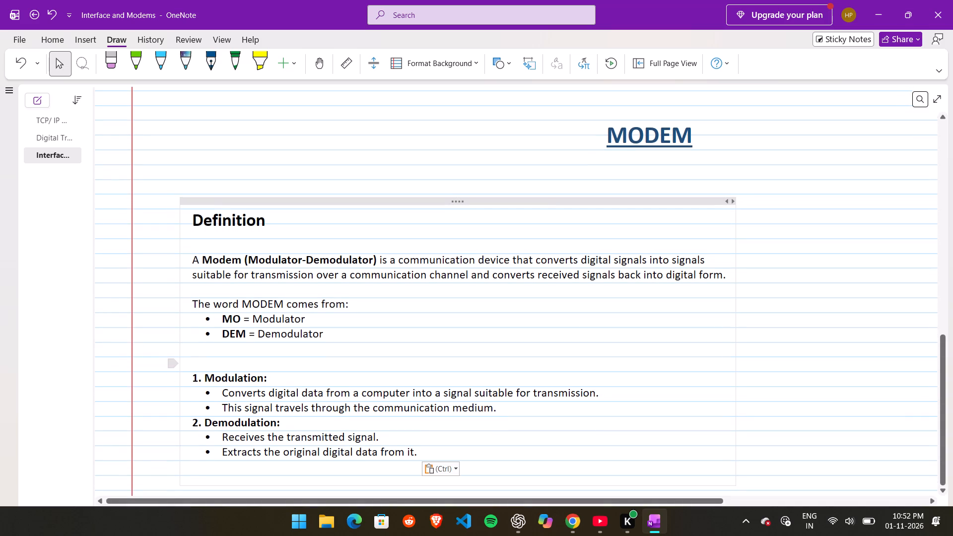
Insert an unbulleted blank line between the last Modulation bullet and the "2. Demodulation:" heading.
left_click(213, 364)
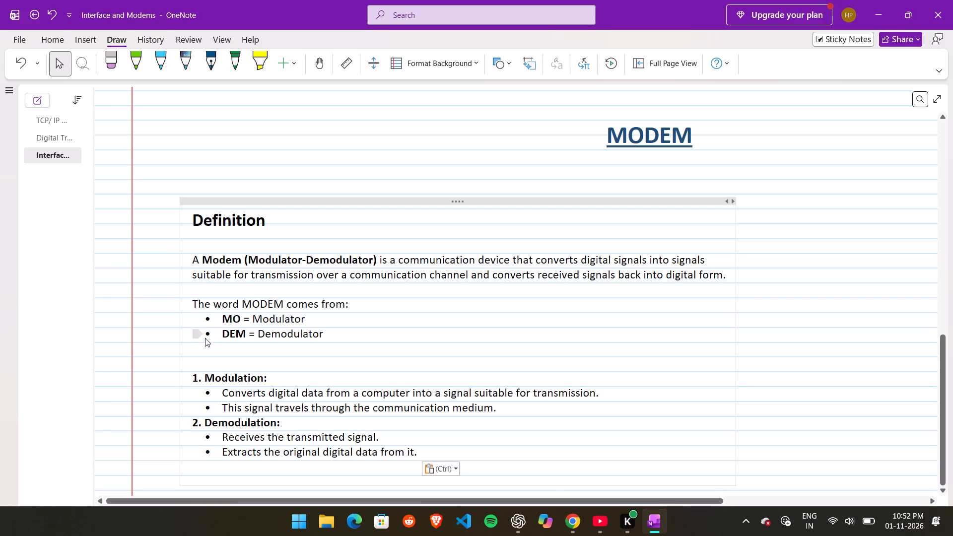
left_click(521, 414)
key("Return")
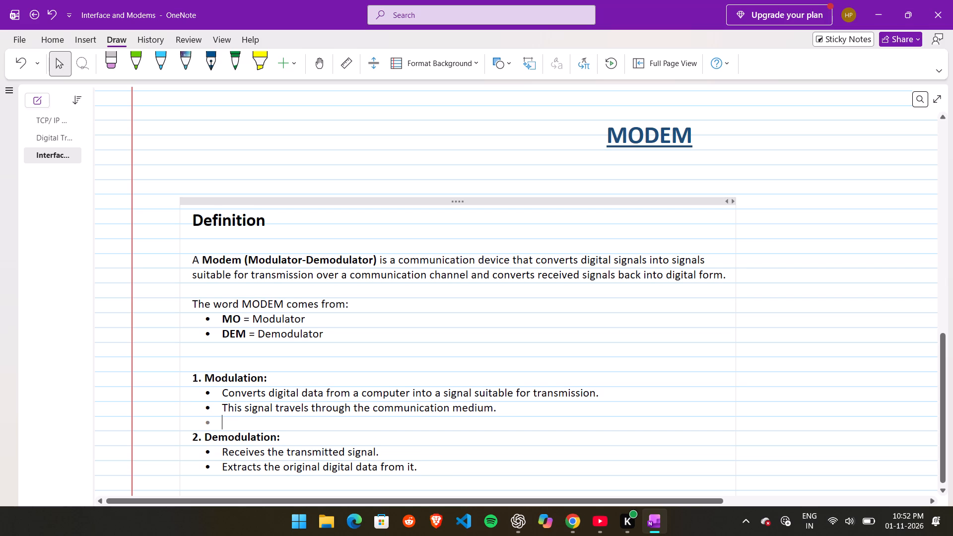
key("BackSpace")
Highlight the word "Modulation" in the "1. Modulation:" heading with the yellow highlighter, undoing the first attempt and redrawing it in one stroke.
left_click(255, 65)
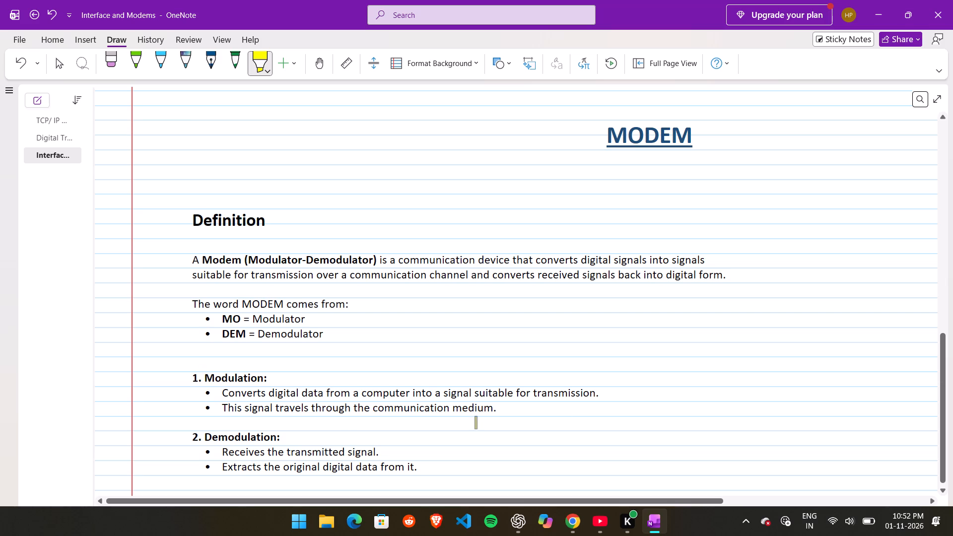
left_click_drag(205, 378, 224, 380)
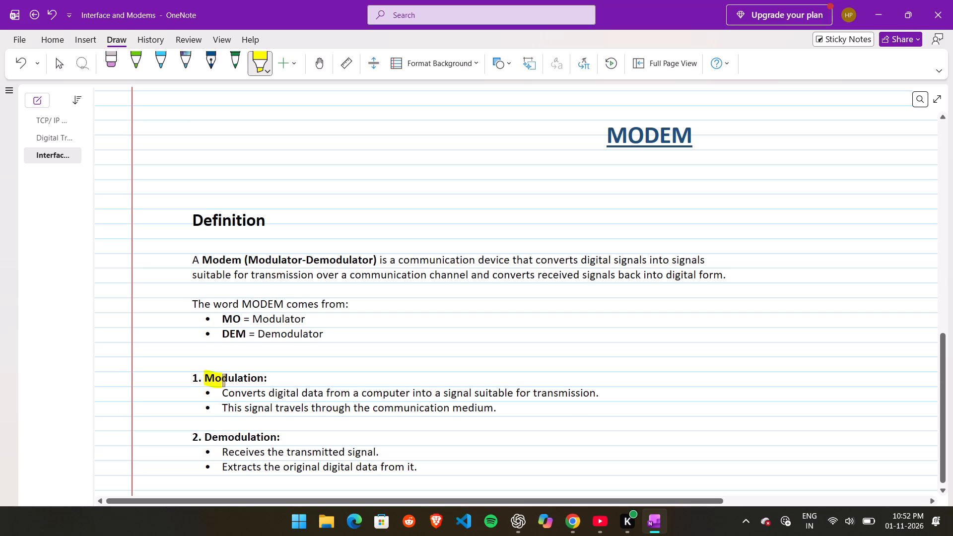
left_click_drag(224, 380, 264, 380)
key("ctrl+z")
left_click_drag(204, 378, 265, 380, "shift")
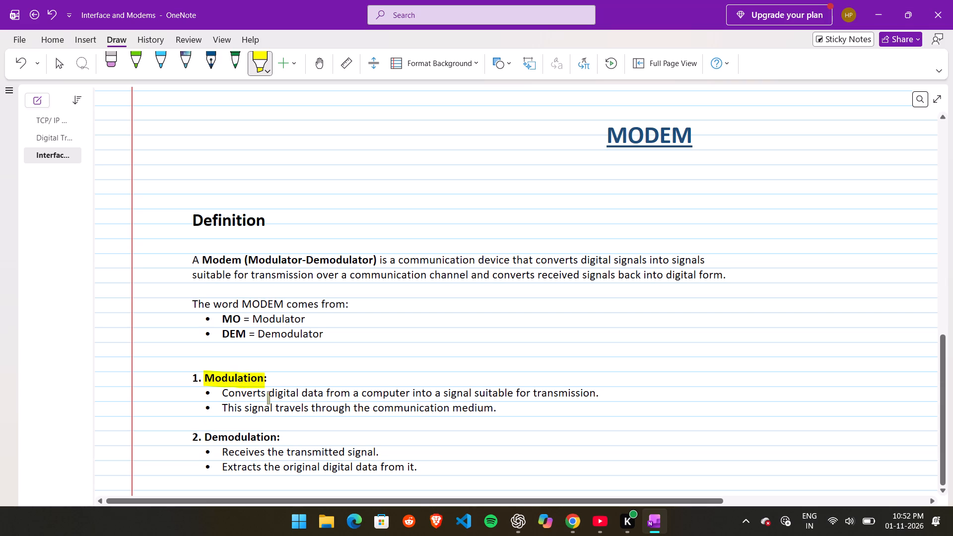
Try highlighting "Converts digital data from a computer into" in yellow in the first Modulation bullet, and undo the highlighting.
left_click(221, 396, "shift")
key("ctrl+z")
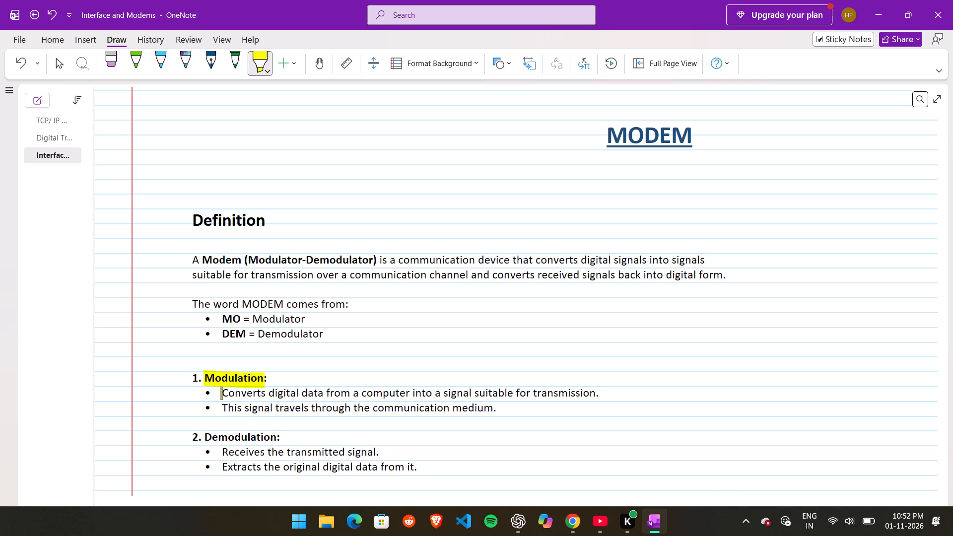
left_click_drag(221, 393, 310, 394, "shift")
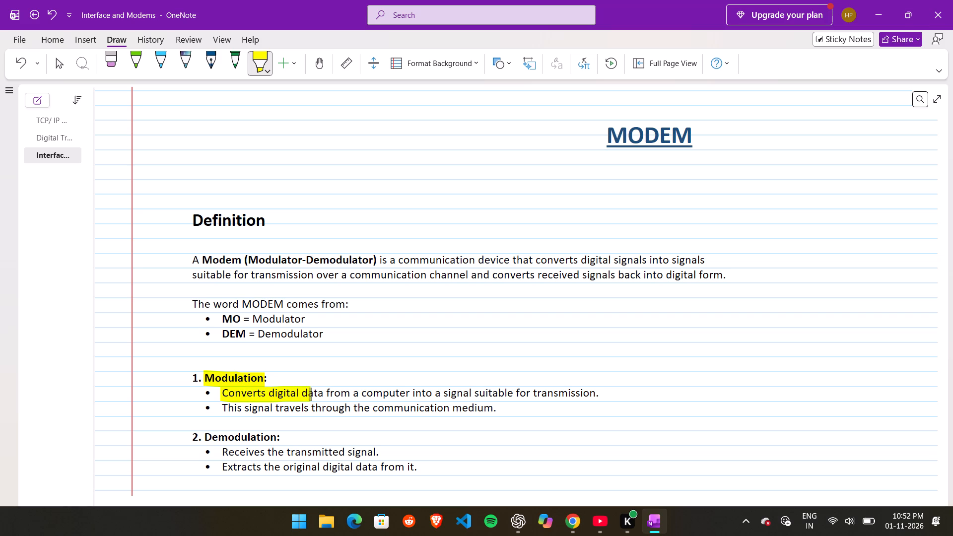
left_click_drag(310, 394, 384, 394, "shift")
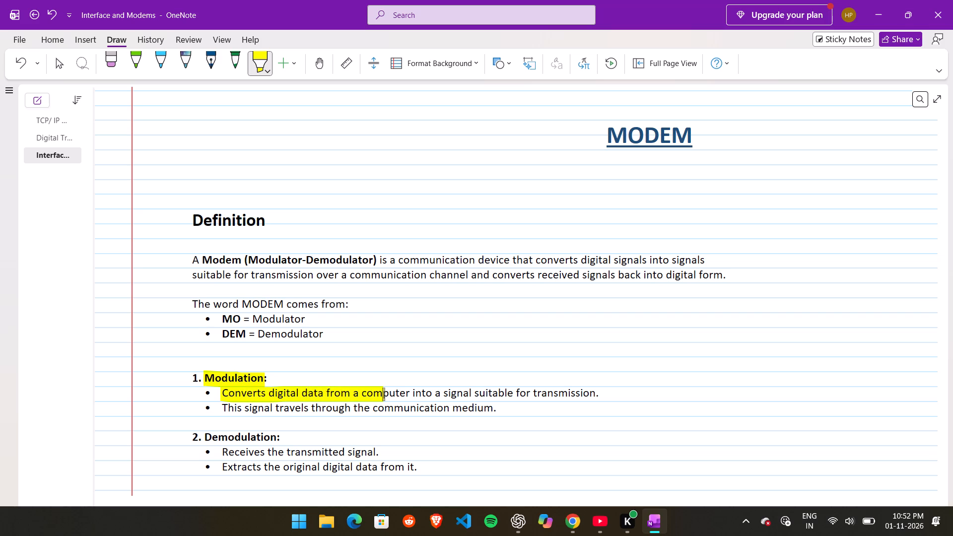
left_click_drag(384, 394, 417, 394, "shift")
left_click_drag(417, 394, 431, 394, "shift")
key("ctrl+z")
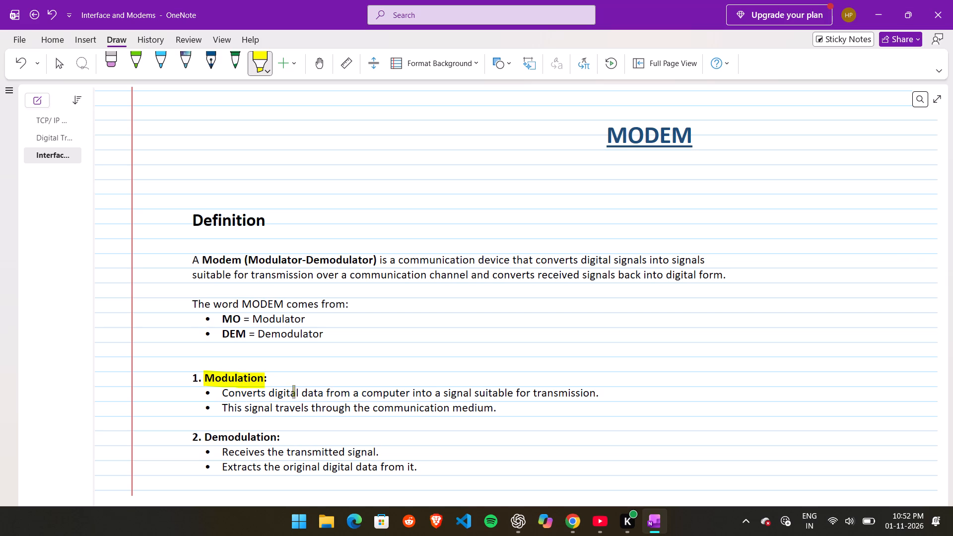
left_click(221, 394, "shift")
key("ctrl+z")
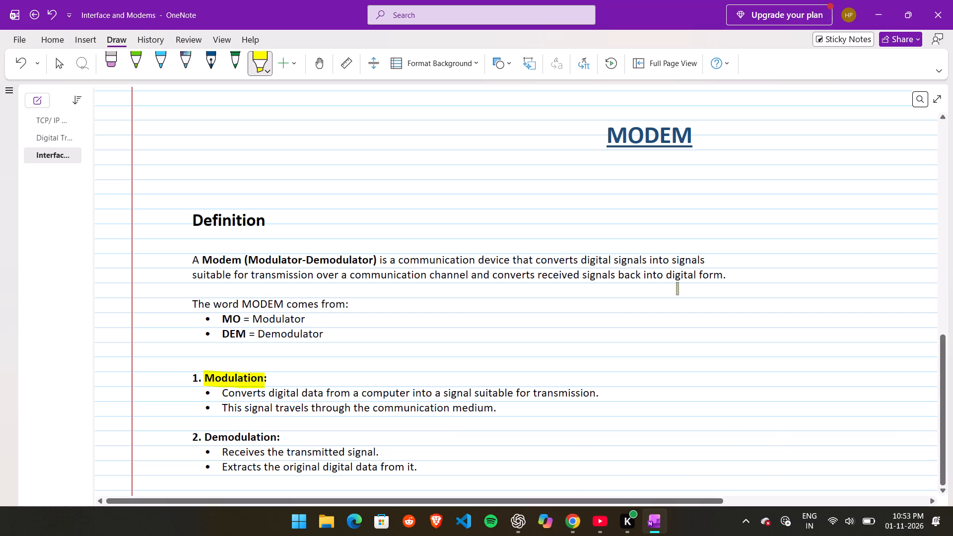
Highlight the word "Demodulation" in the "2. Demodulation:" heading in yellow, and return to the selection tool.
scroll(253, 235, "down", 4)
scroll(263, 215, "up", 1)
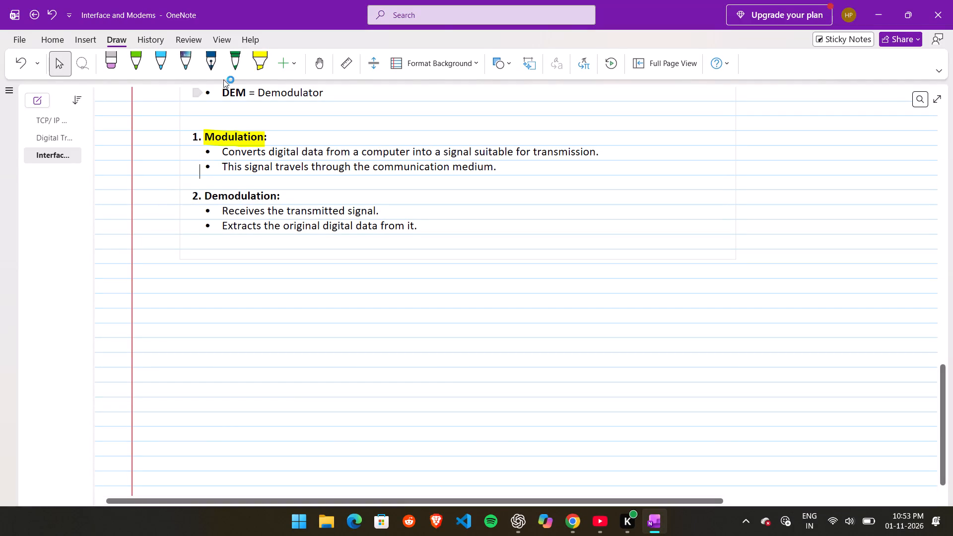
left_click(260, 68)
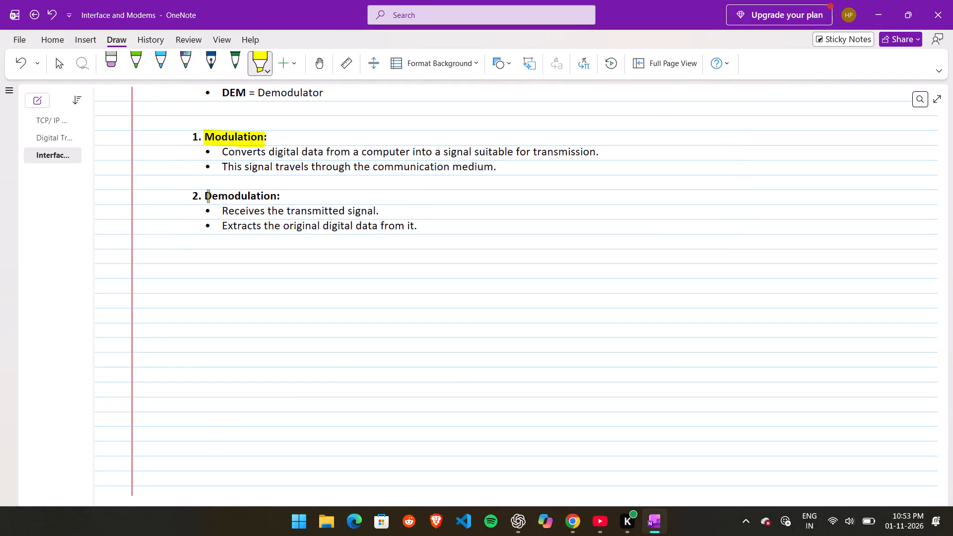
left_click_drag(204, 198, 242, 198, "shift")
left_click_drag(242, 198, 275, 198, "shift")
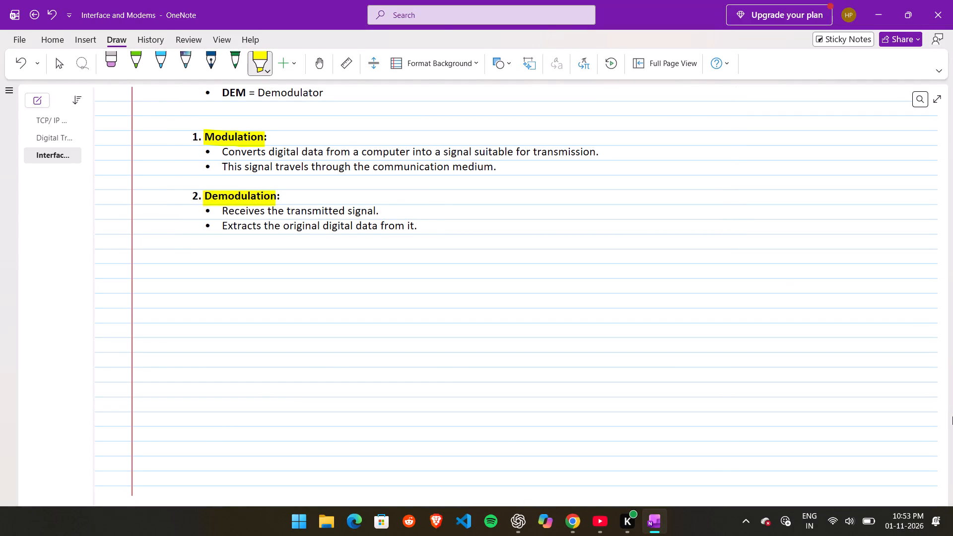
scroll(373, 250, "down", 3)
scroll(368, 248, "up", 5)
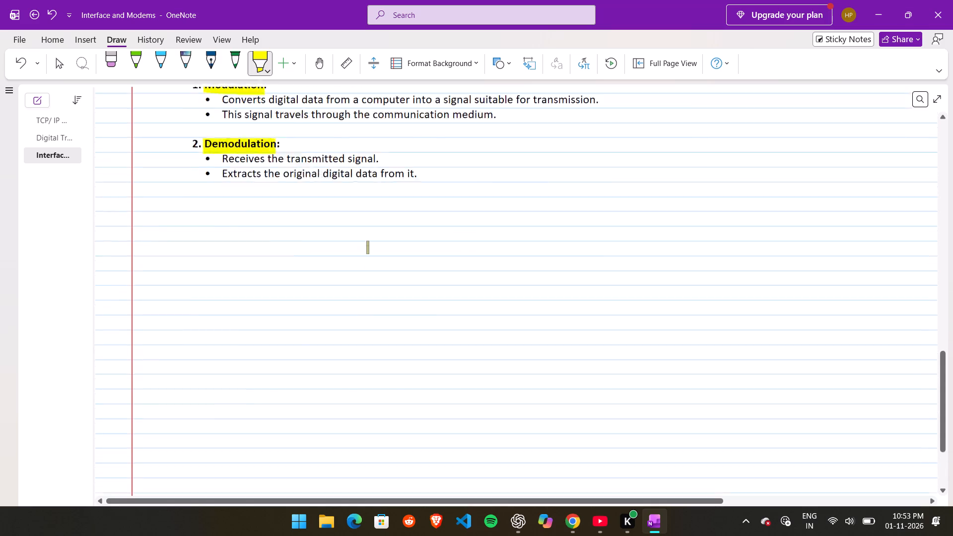
left_click(55, 62)
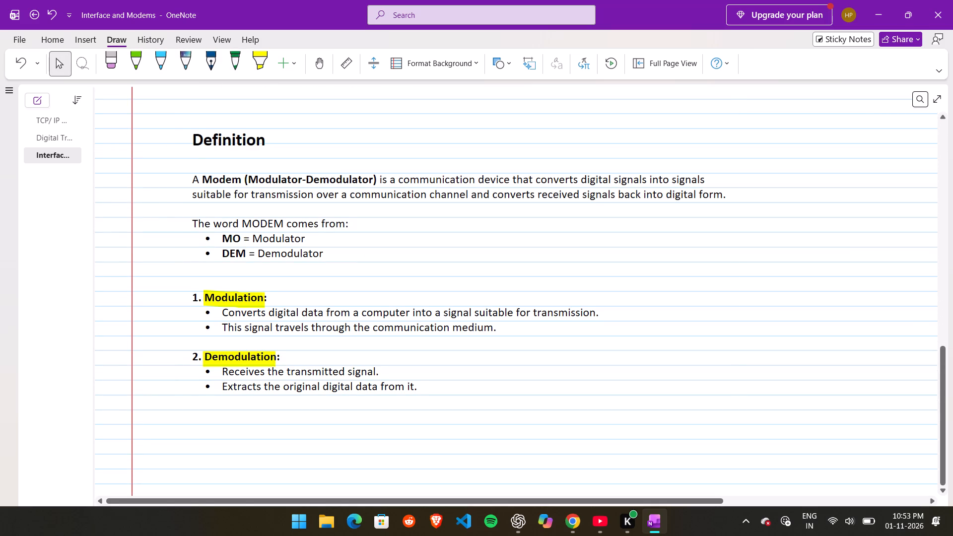
scroll(310, 313, "down", 1)
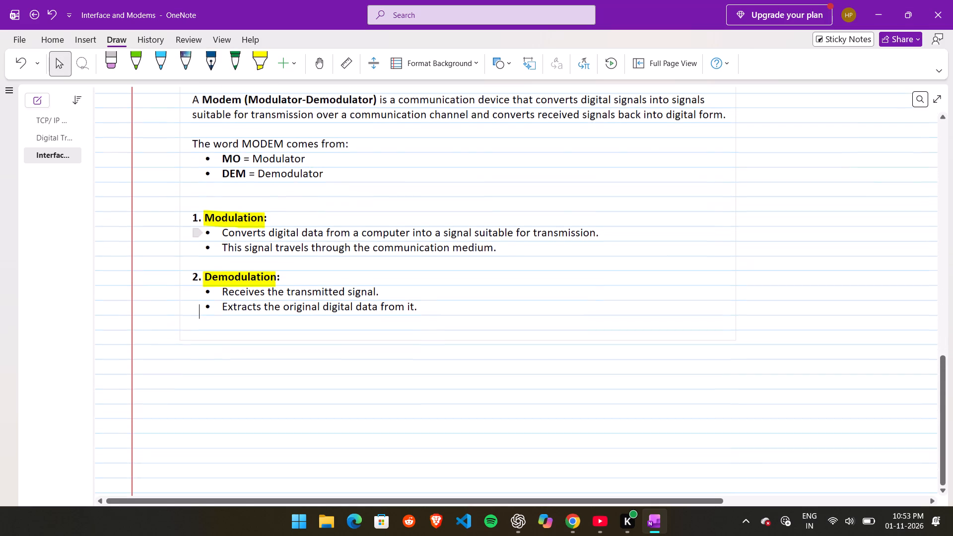
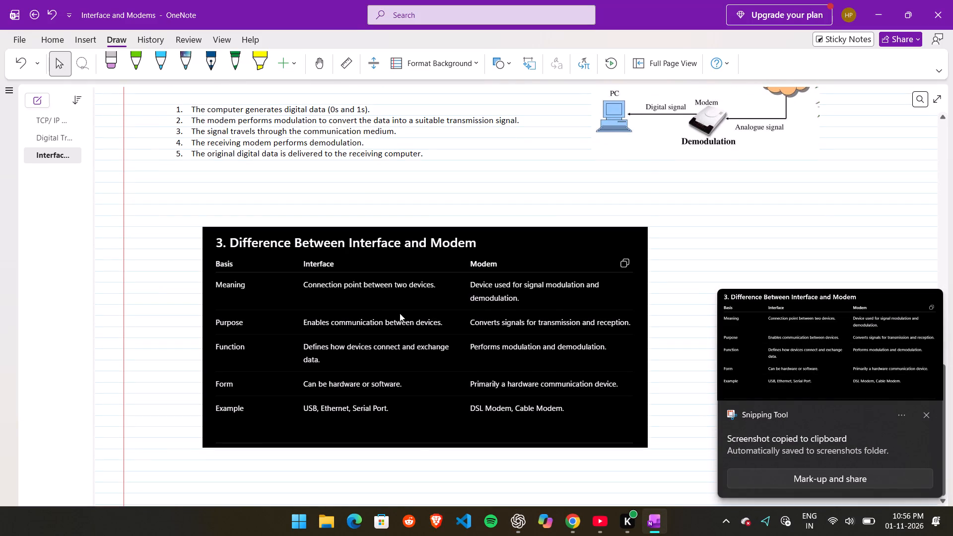
left_click(400, 313)
left_click_drag(383, 337, 350, 309)
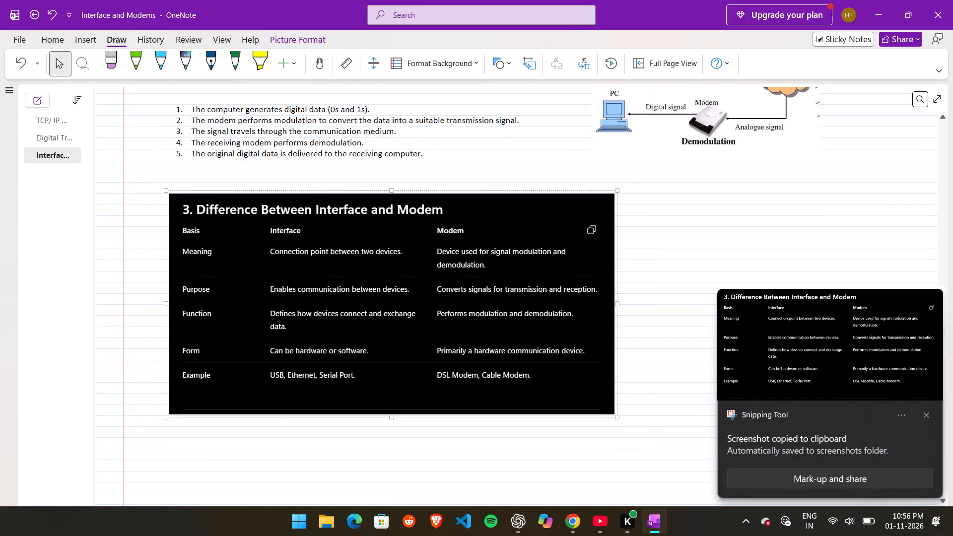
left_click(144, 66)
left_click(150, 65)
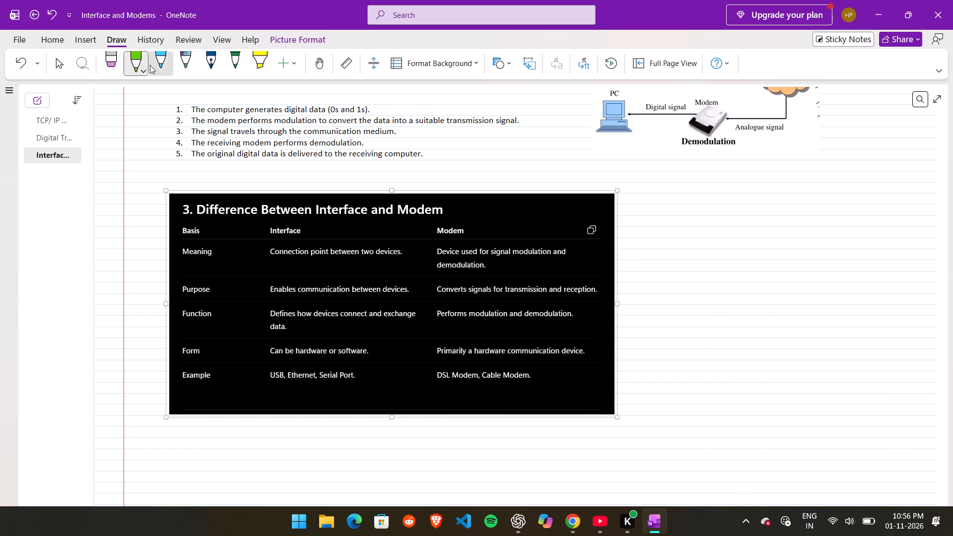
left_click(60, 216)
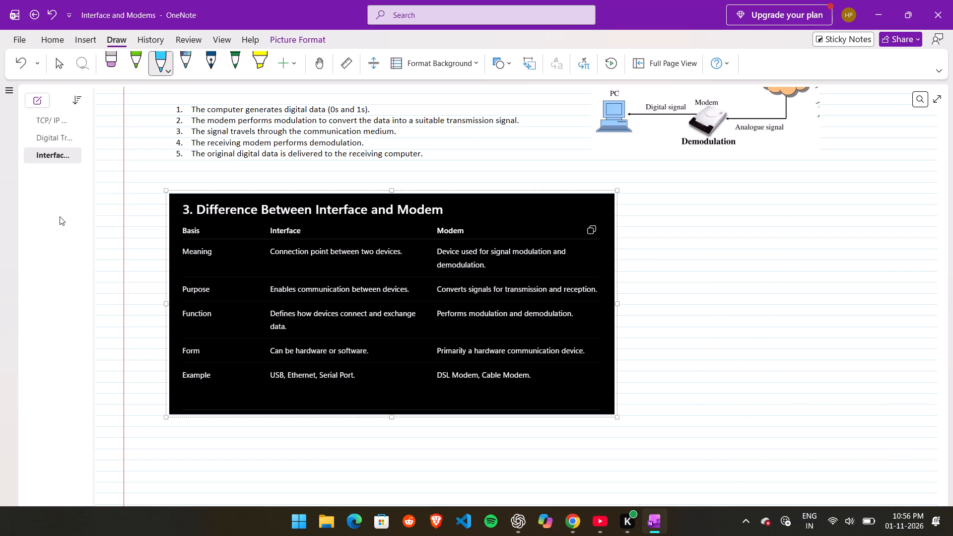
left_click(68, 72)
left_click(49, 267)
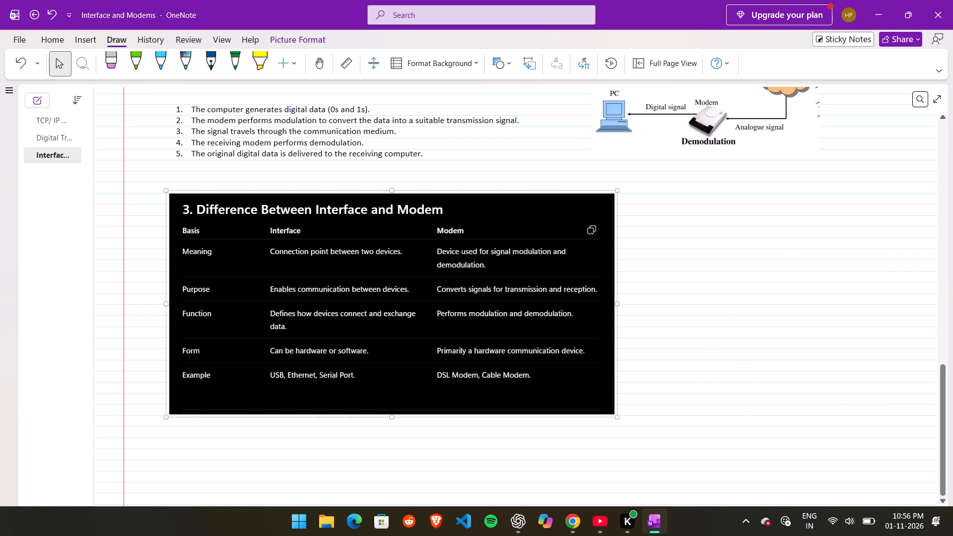
Underline the heading "Difference Between Interface and Modem" on the pasted picture with the light blue pen.
left_click(159, 67)
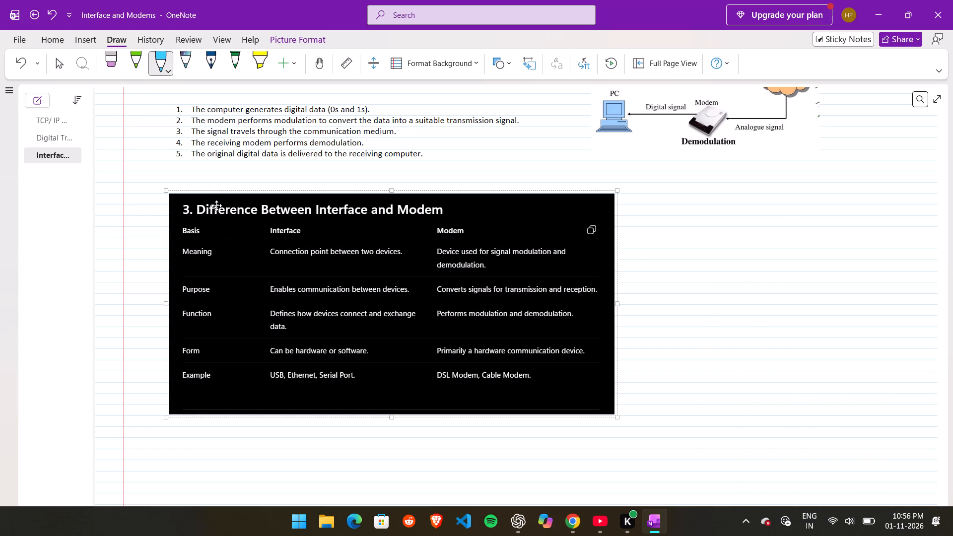
left_click(143, 338)
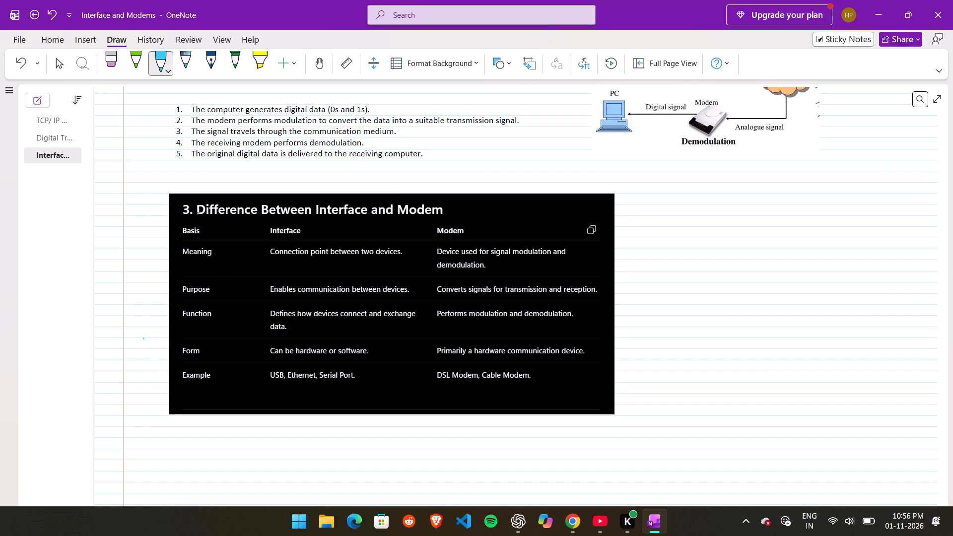
left_click_drag(197, 216, 220, 216, "shift")
left_click_drag(220, 216, 425, 215, "shift")
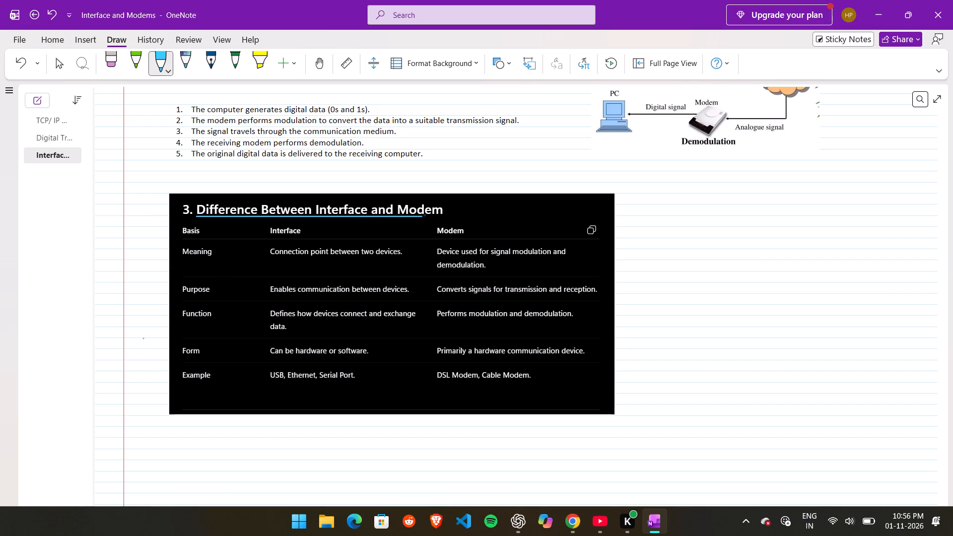
left_click_drag(425, 215, 445, 214, "shift")
Underline the row labels Meaning, Purpose, Function and Form in light blue, undoing and redrawing any uneven line.
left_click_drag(181, 256, 214, 256, "shift")
left_click_drag(179, 295, 216, 292, "shift")
key("ctrl+z")
left_click_drag(180, 293, 216, 293, "shift")
left_click_drag(182, 318, 215, 318, "shift")
left_click_drag(181, 355, 198, 355, "shift")
left_click_drag(198, 355, 203, 354, "shift")
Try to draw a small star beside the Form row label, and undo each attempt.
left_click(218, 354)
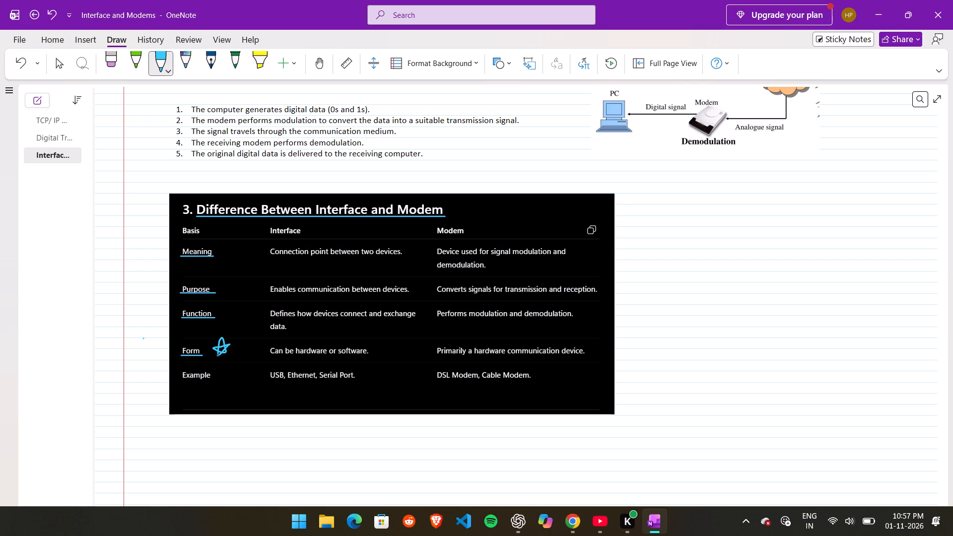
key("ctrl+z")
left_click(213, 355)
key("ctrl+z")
Draw a small five-pointed star beside the Form row label with the light blue pen at its second-smallest thickness.
scroll(206, 349, "down", 1)
scroll(206, 349, "up", 3)
scroll(218, 352, "down", 3)
scroll(204, 291, "up", 8, "ctrl")
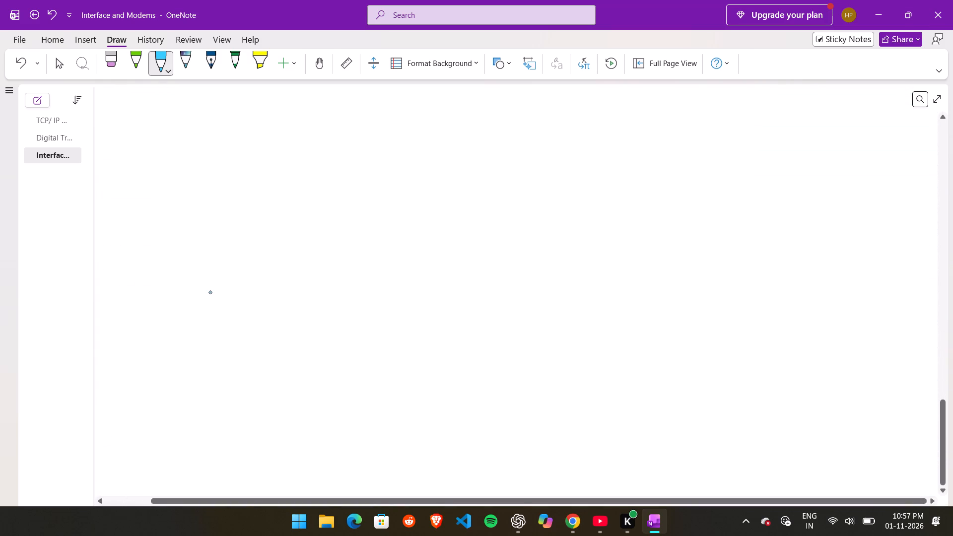
scroll(210, 292, "up", 2, "ctrl")
scroll(220, 238, "up", 3, "ctrl")
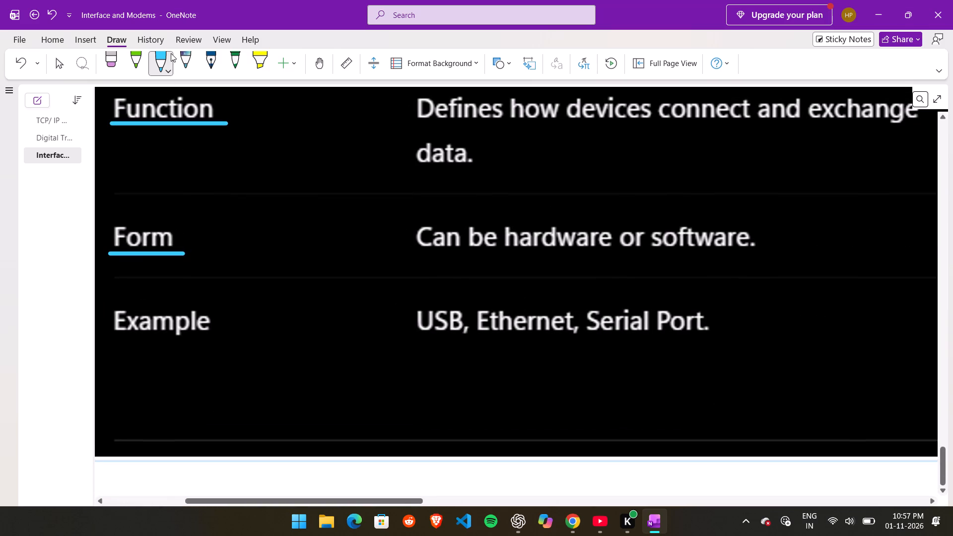
left_click(168, 70)
left_click(178, 136)
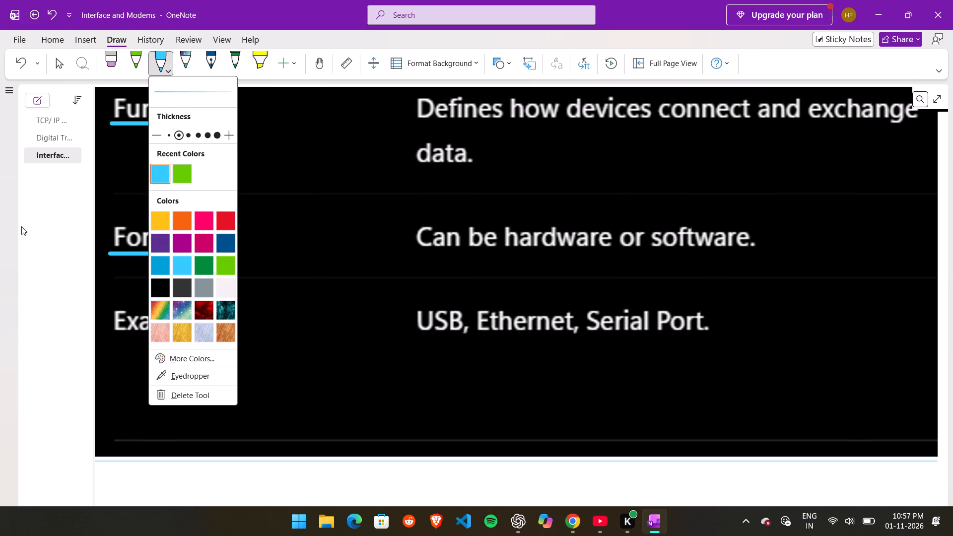
left_click(6, 242)
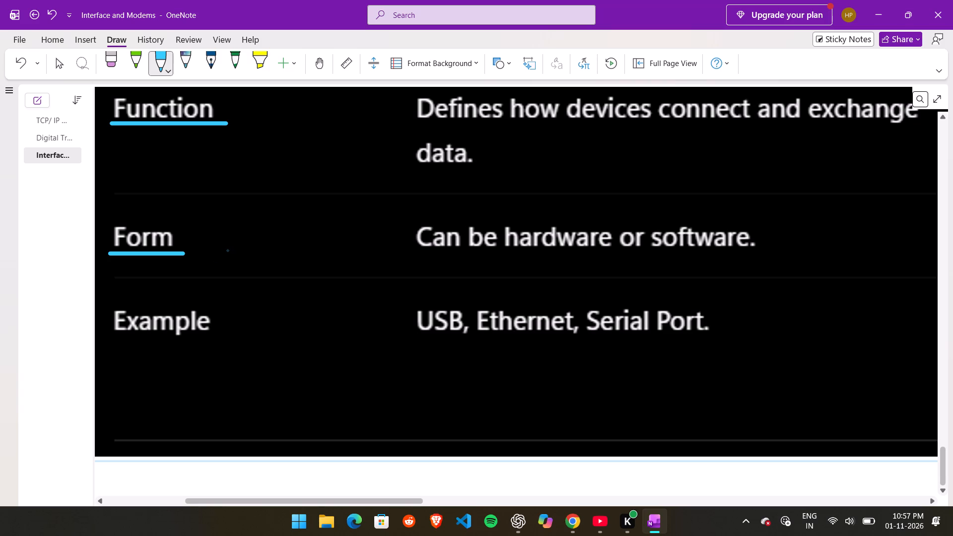
left_click_drag(223, 251, 226, 241)
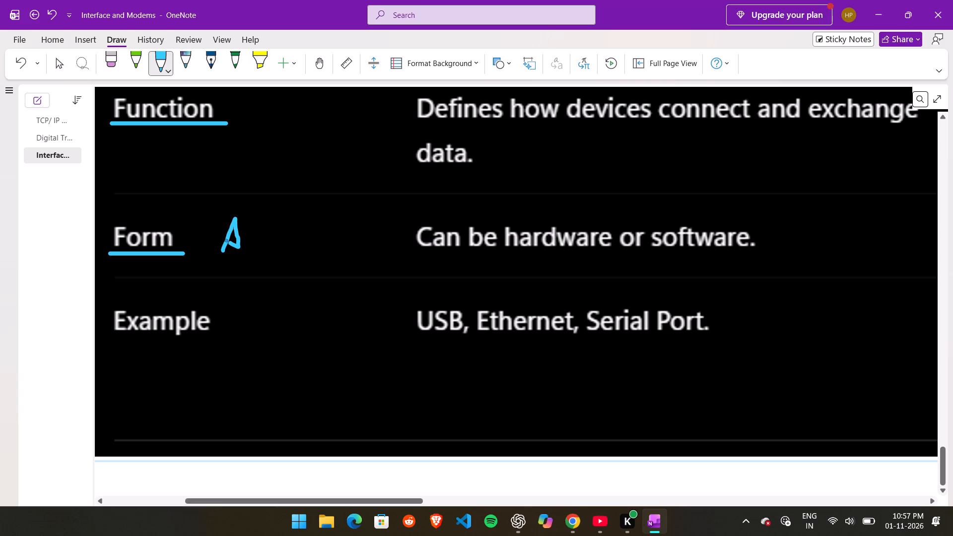
left_click_drag(226, 241, 227, 250)
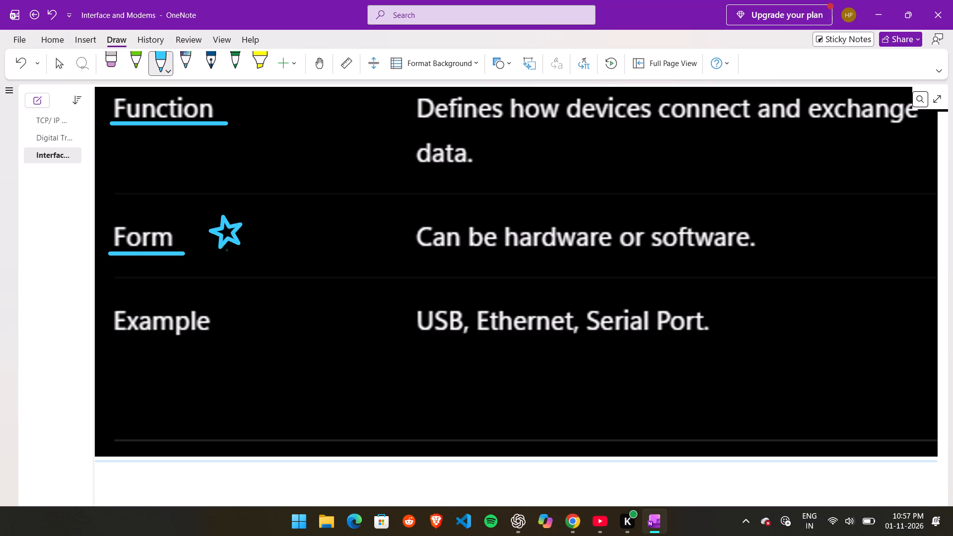
left_click_drag(227, 250, 225, 246)
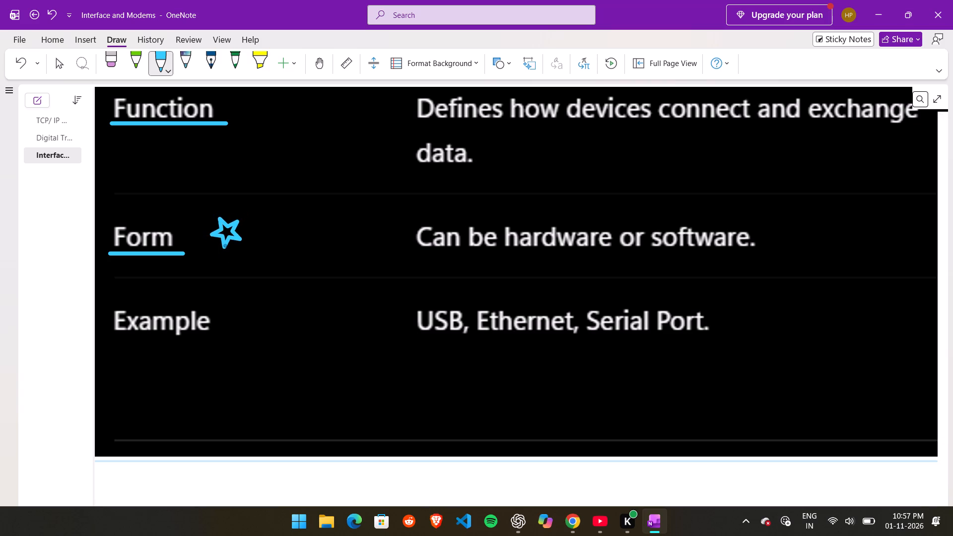
left_click_drag(225, 246, 228, 245)
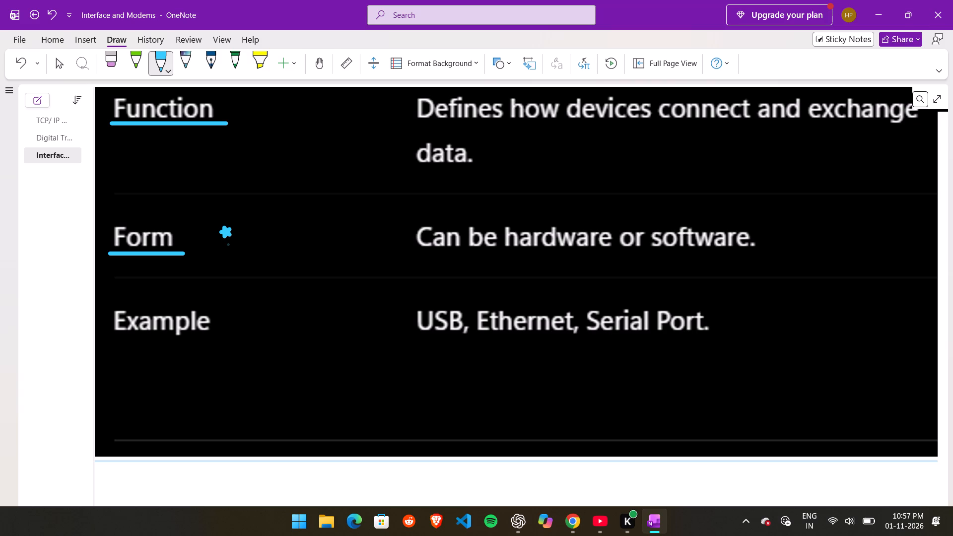
left_click_drag(228, 245, 229, 246)
left_click(231, 235)
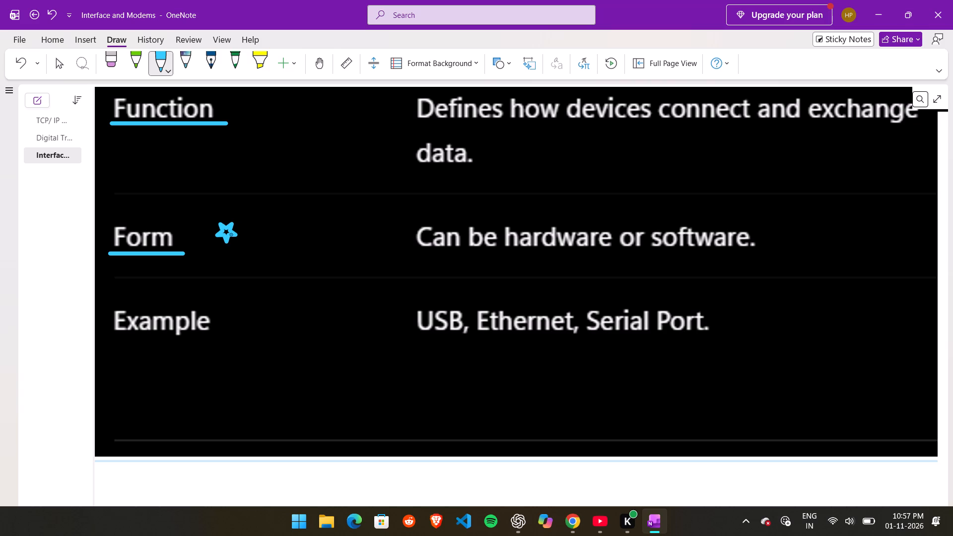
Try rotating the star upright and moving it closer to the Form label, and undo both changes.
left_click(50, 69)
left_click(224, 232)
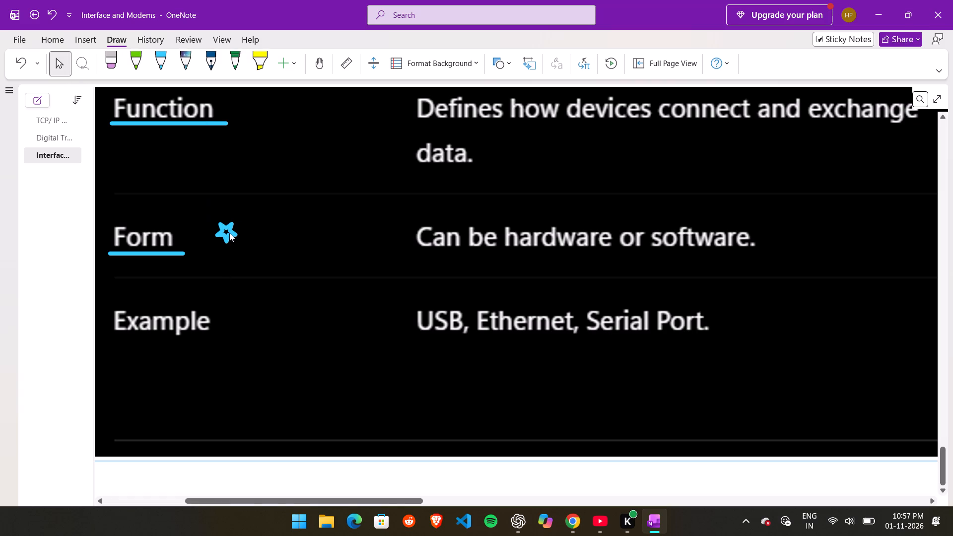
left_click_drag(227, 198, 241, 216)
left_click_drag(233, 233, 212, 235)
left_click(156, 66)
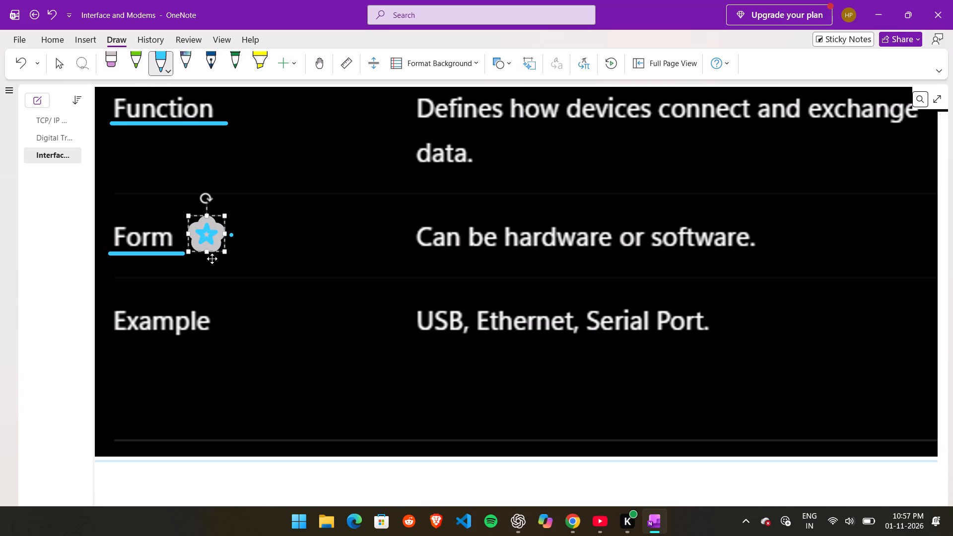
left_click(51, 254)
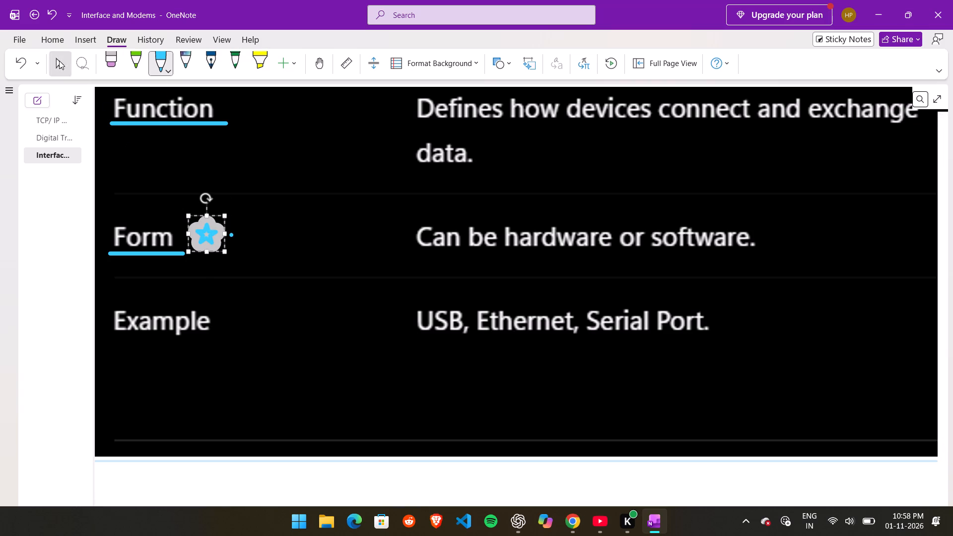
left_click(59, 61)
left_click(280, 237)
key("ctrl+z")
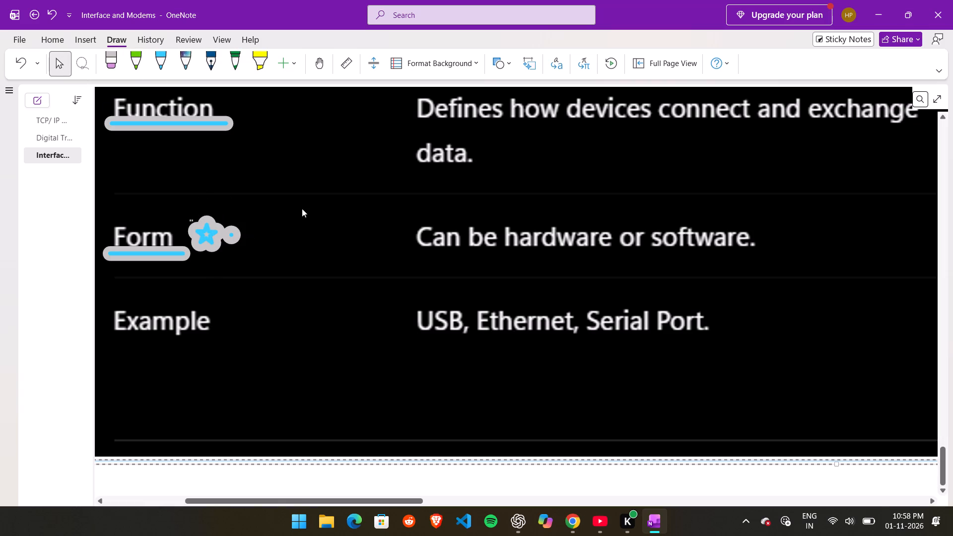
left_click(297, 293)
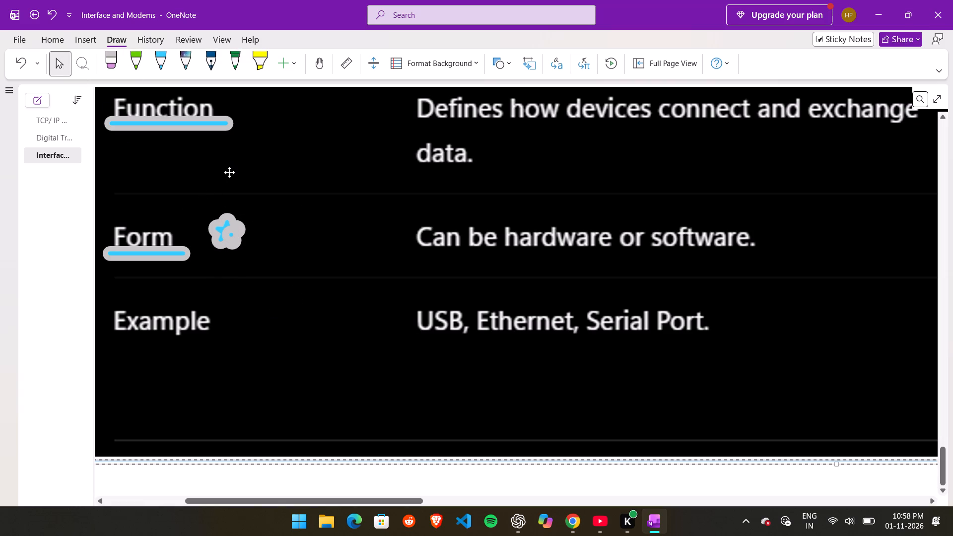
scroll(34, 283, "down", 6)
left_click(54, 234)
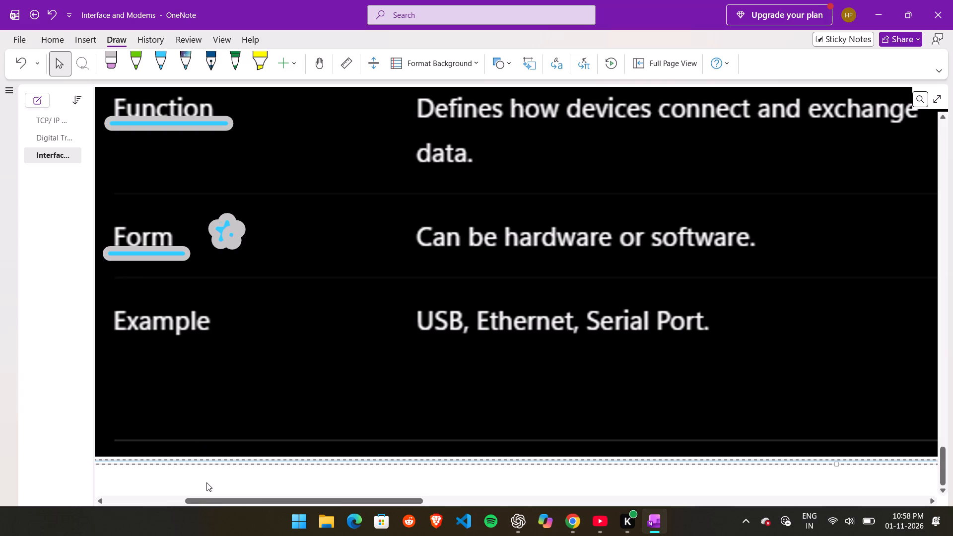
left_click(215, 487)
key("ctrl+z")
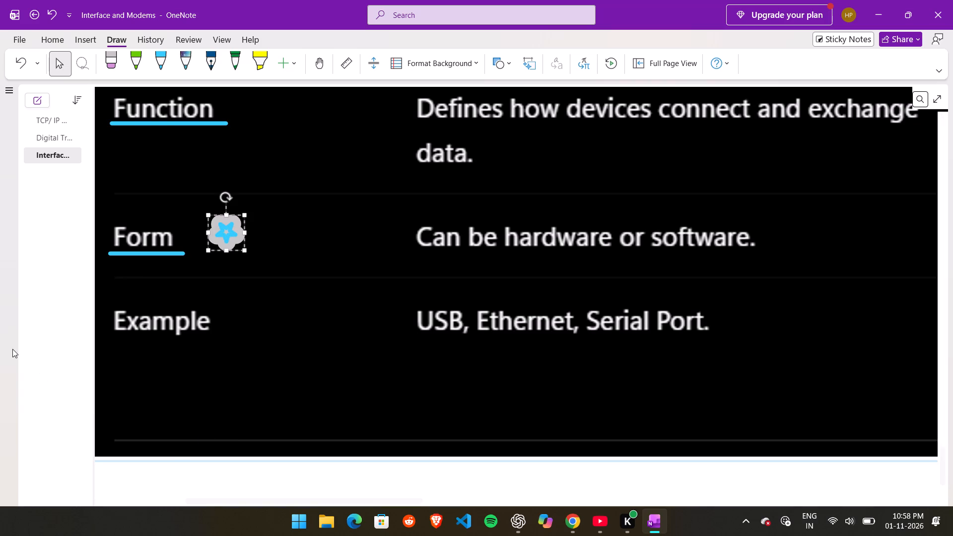
Rotate the star so one point faces up, move it right next to the Form label, and deselect it.
left_click(12, 349)
left_click_drag(228, 199, 238, 215)
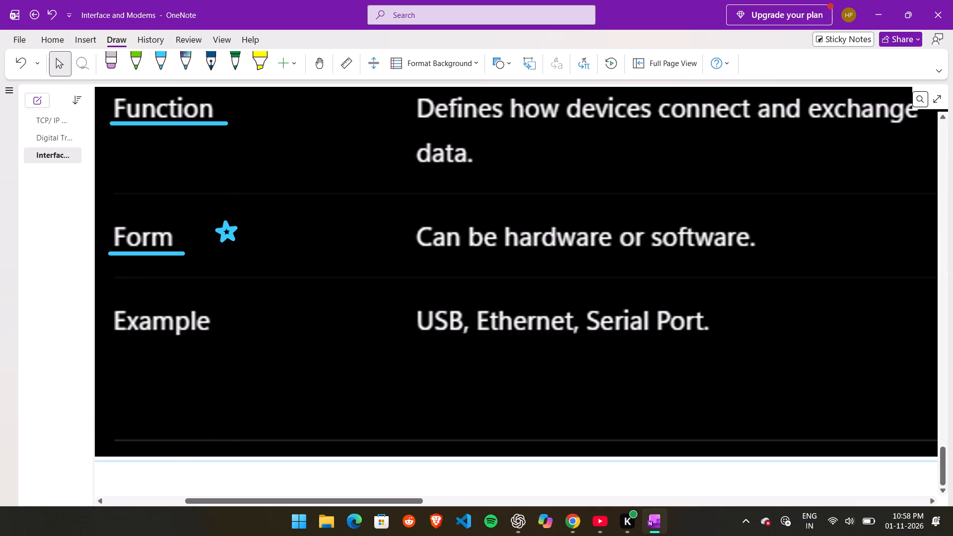
left_click_drag(238, 215, 239, 218)
left_click_drag(225, 238, 208, 245)
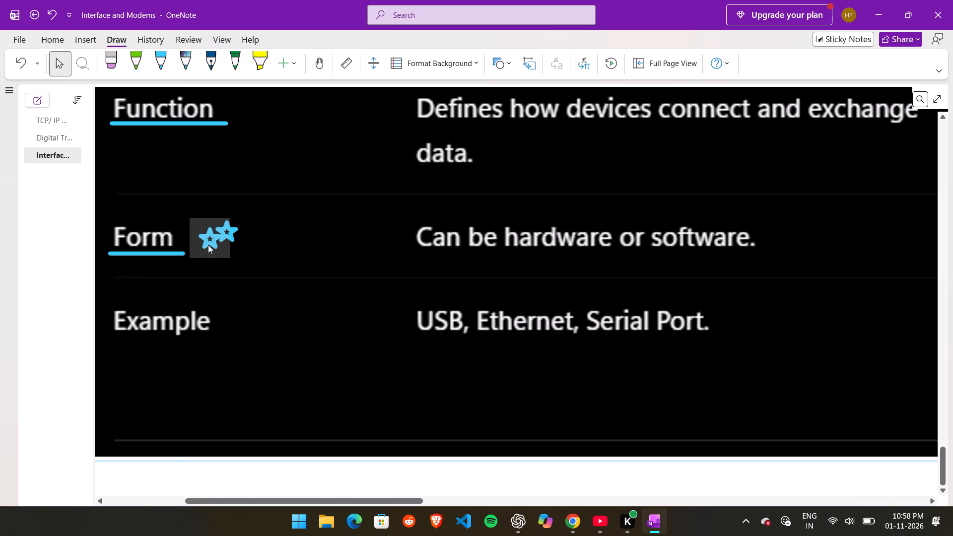
left_click_drag(208, 245, 203, 242)
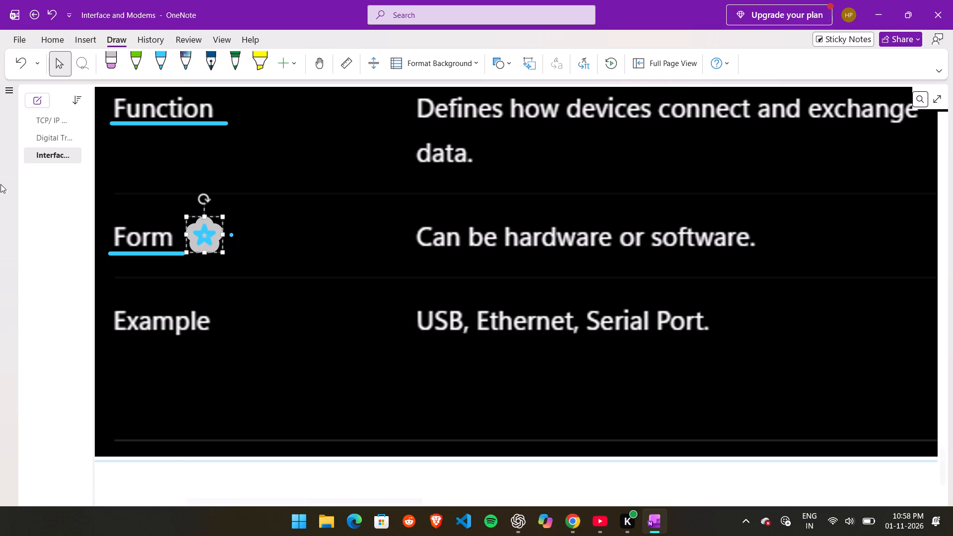
left_click(66, 67)
left_click(50, 231)
scroll(81, 243, "down", 5)
scroll(256, 271, "down", 8, "ctrl")
scroll(217, 384, "down", 3, "ctrl")
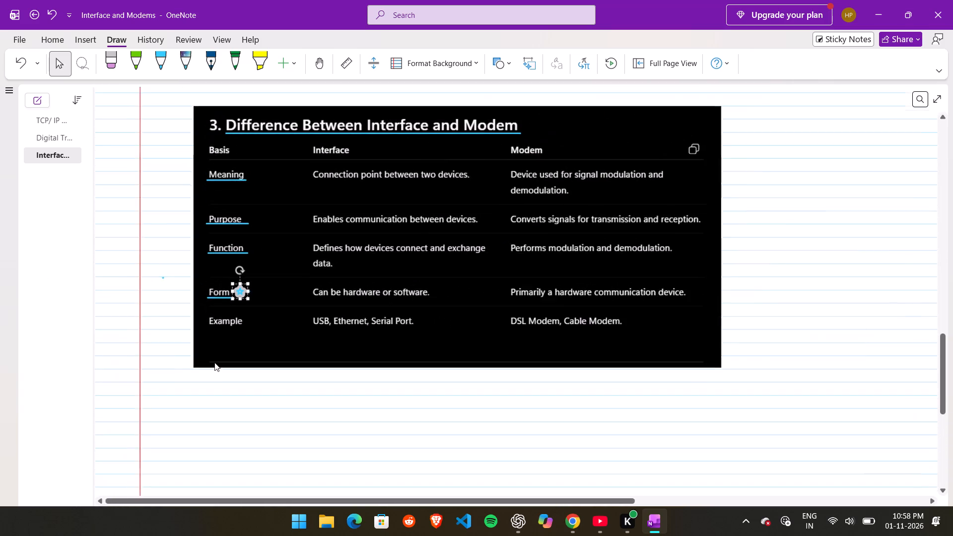
scroll(282, 349, "down", 2, "ctrl")
left_click(638, 244)
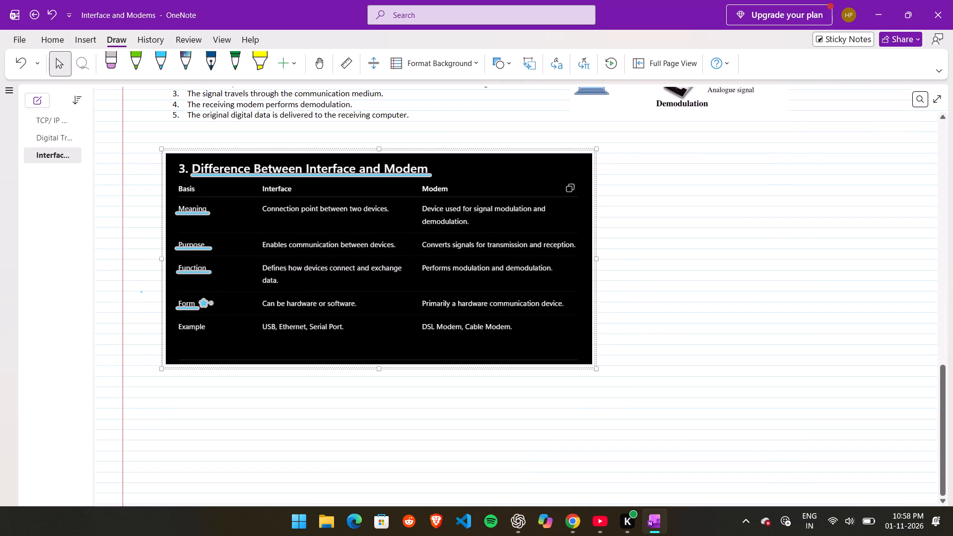
left_click(681, 270)
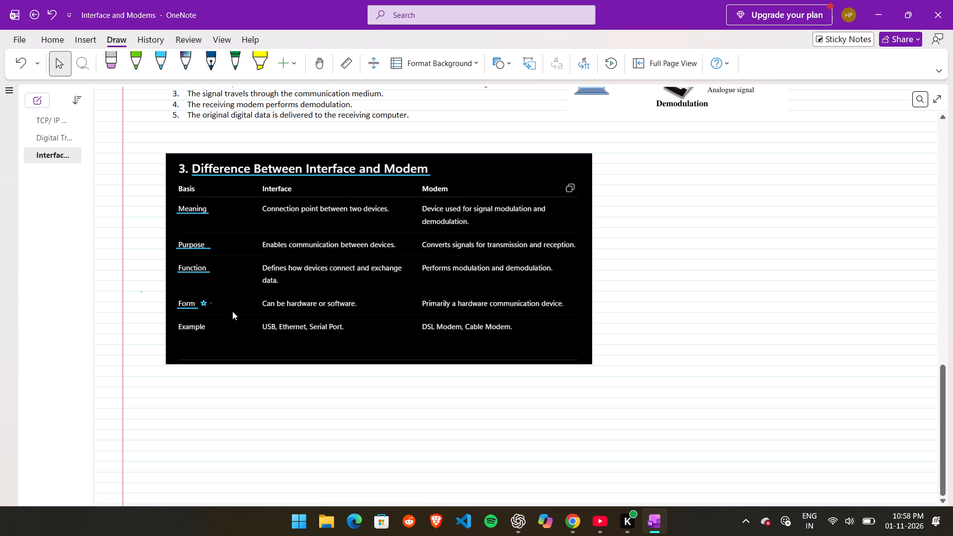
Underline the Example row label with the light blue pen, undoing the uneven line and redrawing it straight.
scroll(213, 317, "up", 3, "ctrl")
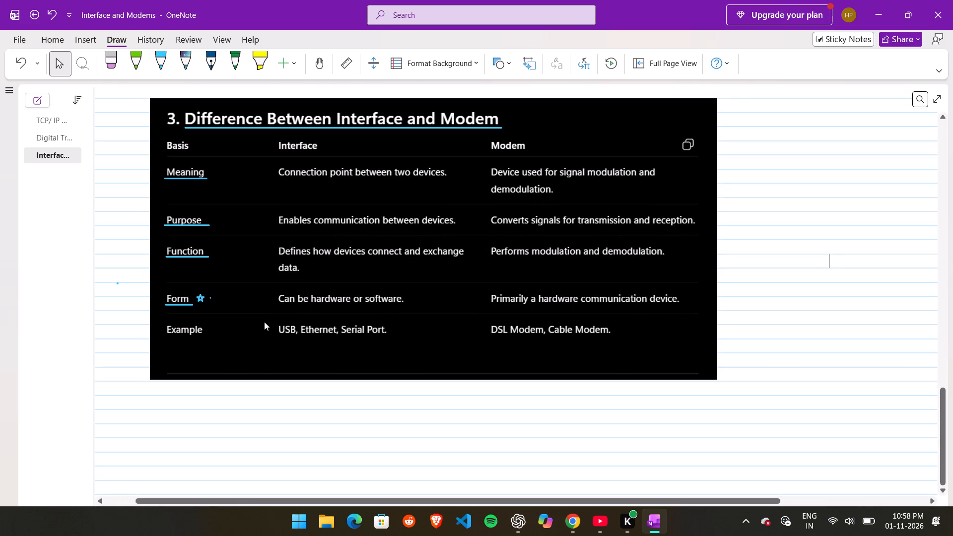
left_click(164, 60)
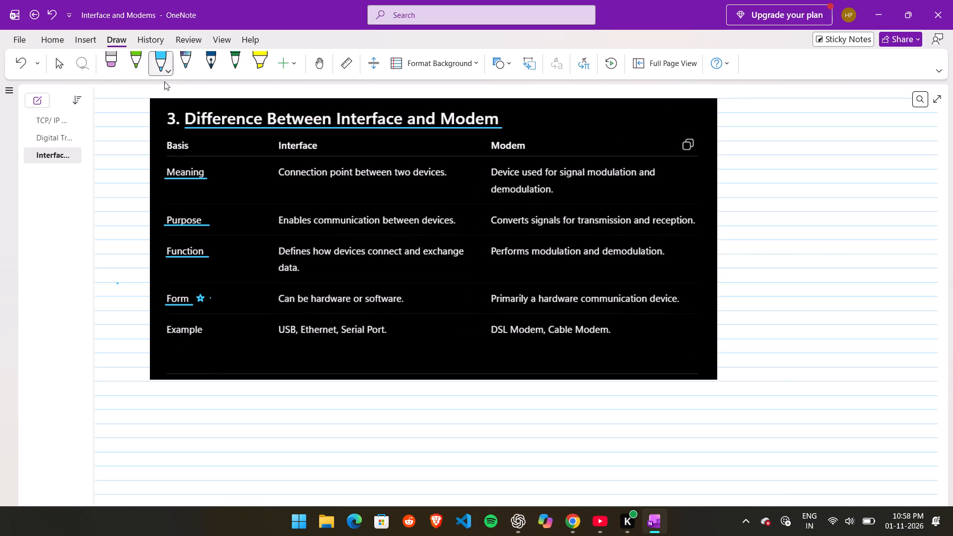
left_click_drag(166, 336, 167, 336)
left_click_drag(167, 336, 205, 334)
key("ctrl+z")
key("ctrl+z")
left_click_drag(163, 335, 207, 335, "shift")
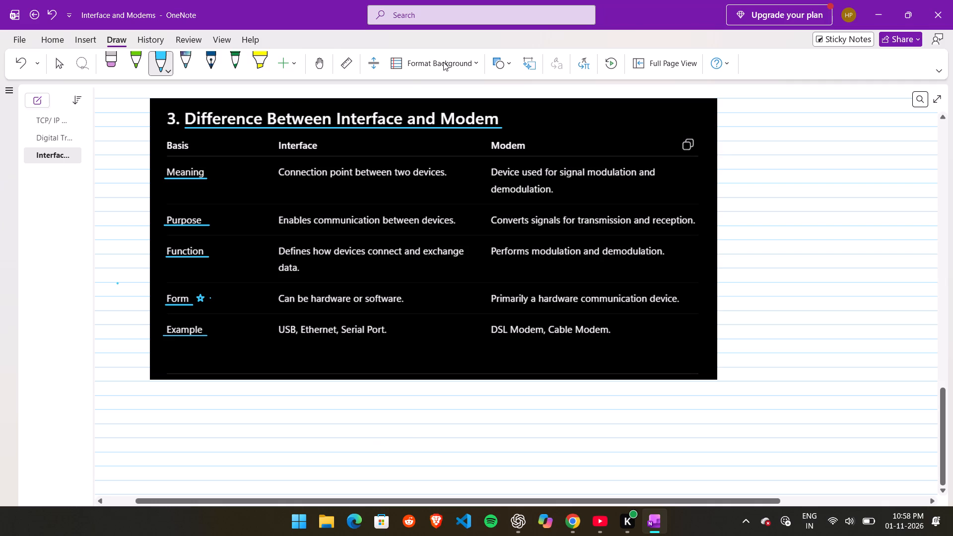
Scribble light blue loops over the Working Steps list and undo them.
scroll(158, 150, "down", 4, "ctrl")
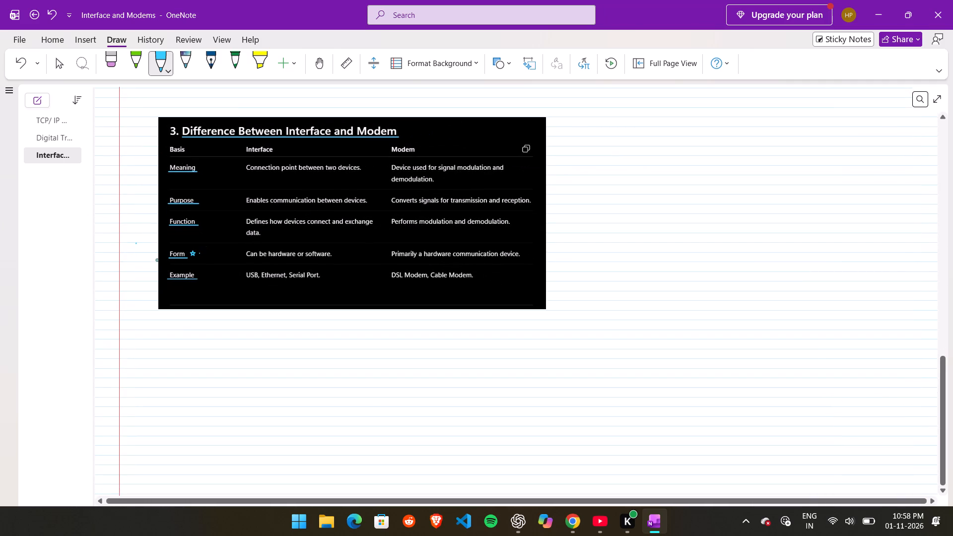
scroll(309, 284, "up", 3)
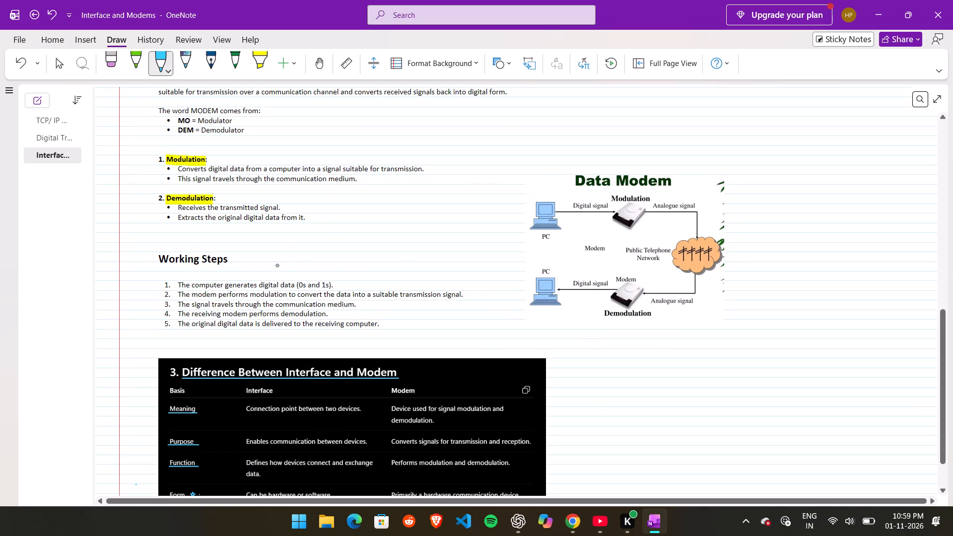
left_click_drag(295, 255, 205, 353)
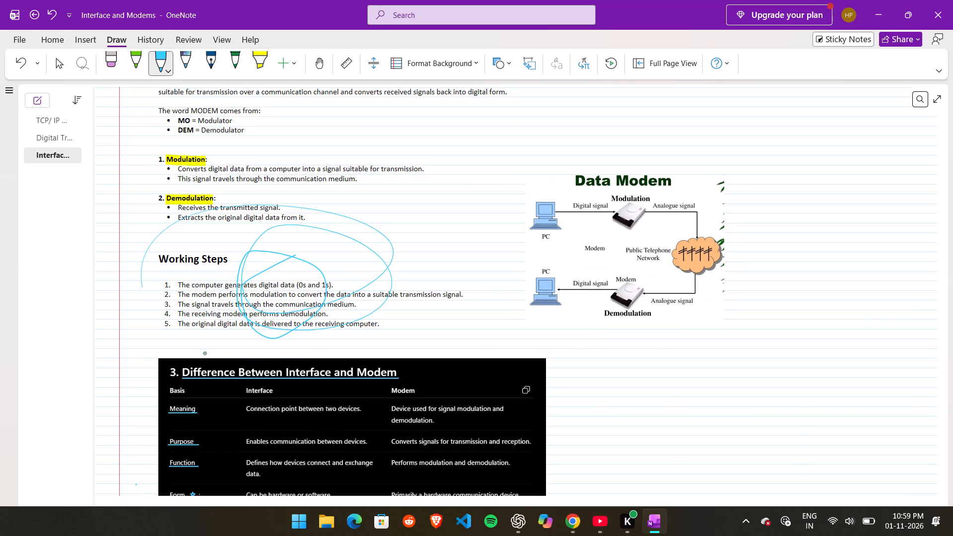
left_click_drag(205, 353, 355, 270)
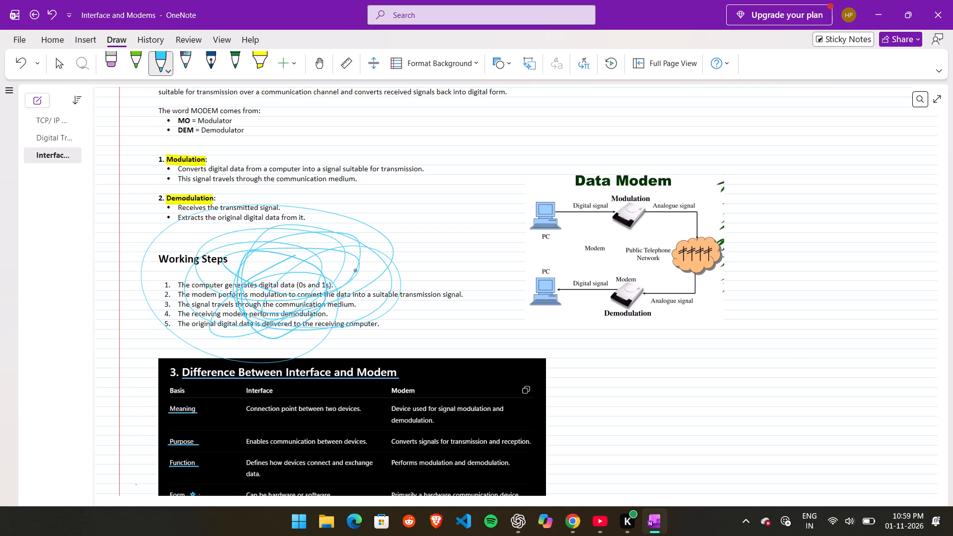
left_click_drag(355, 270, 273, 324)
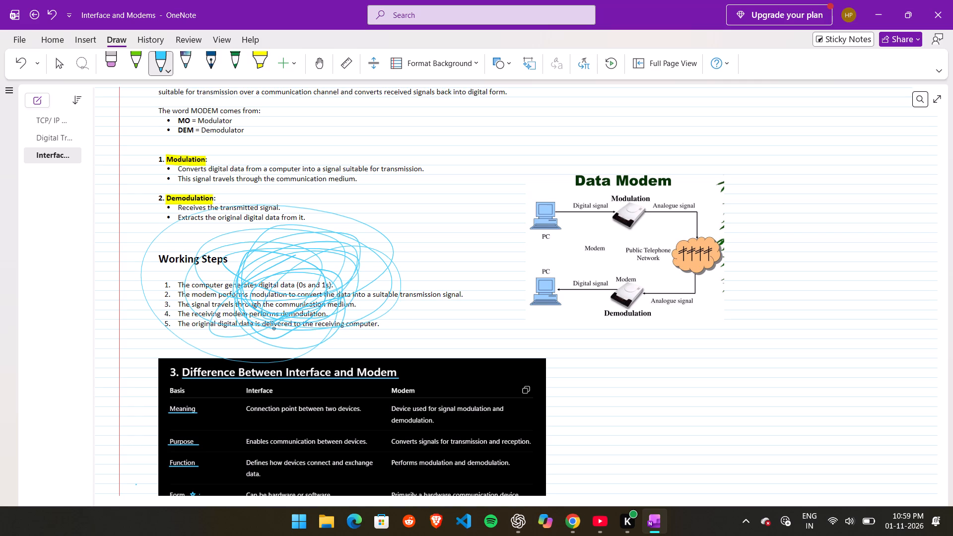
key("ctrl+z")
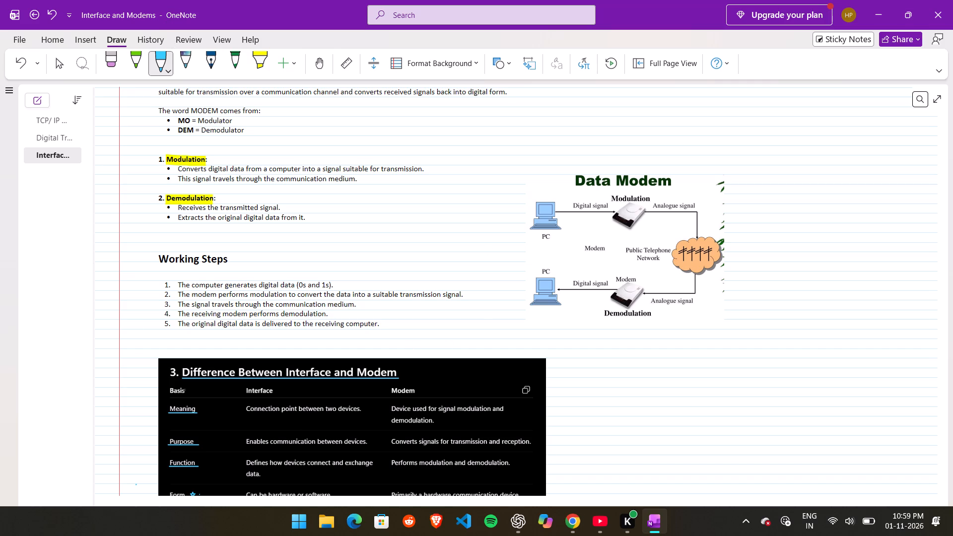
Put away the light blue pen by switching to the selection tool.
left_click(48, 65)
left_click(57, 63)
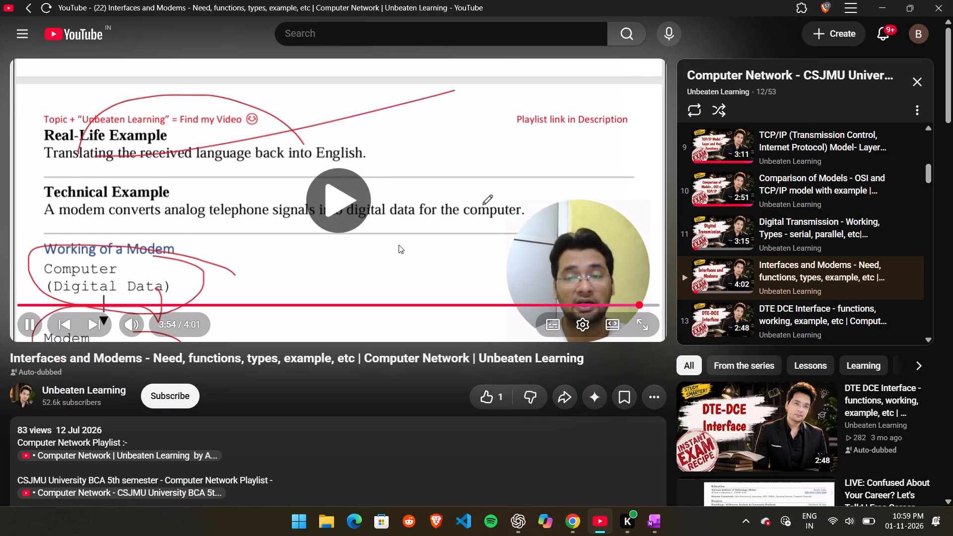
left_click(755, 313)
scroll(766, 231, "down", 2)
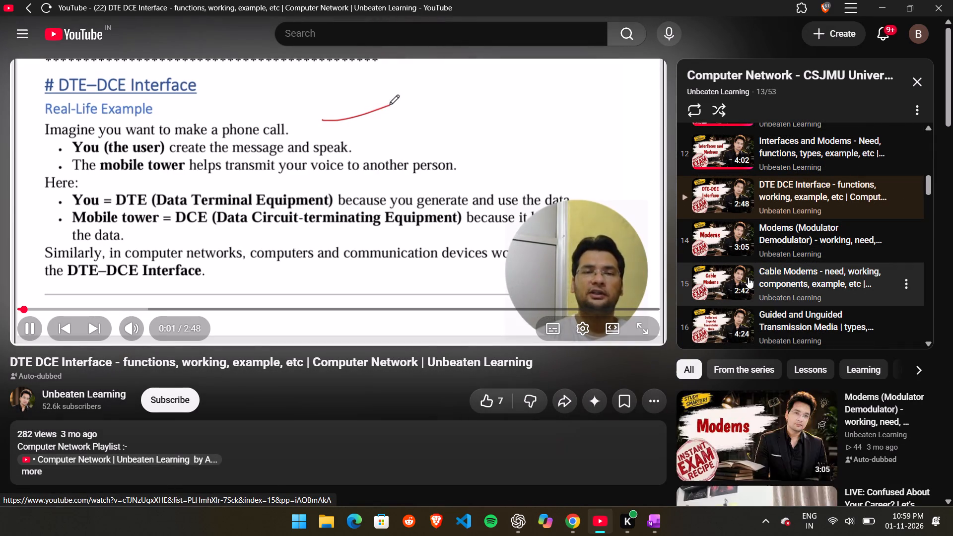
Switch to Chrome and open the BCA Syllabus PDF from the DS using C++ bookmarks folder in a new tab.
left_click(566, 527)
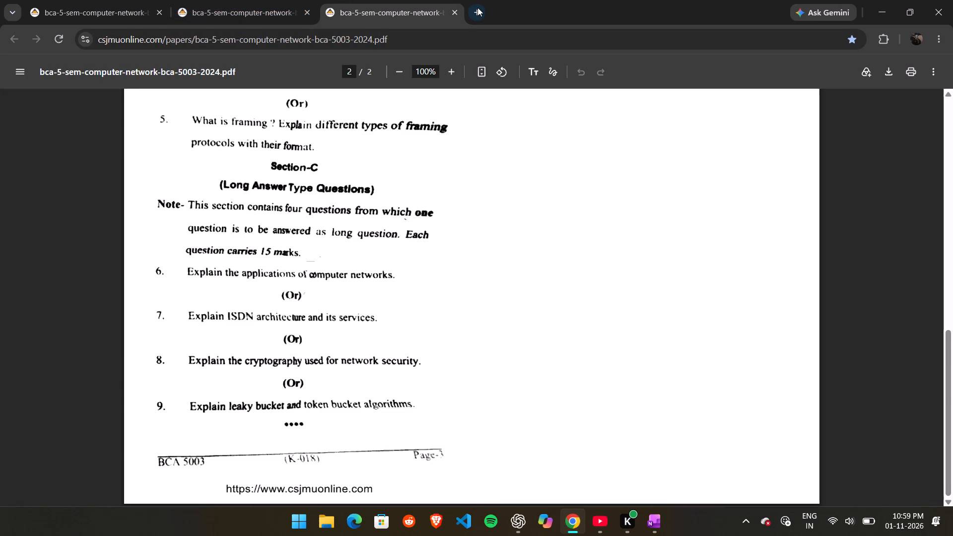
left_click(477, 7)
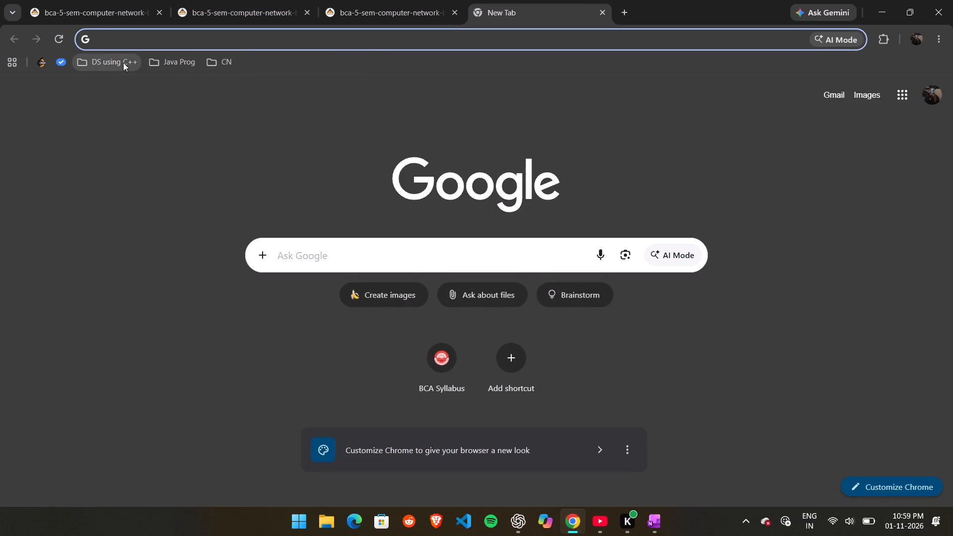
right_click(123, 63)
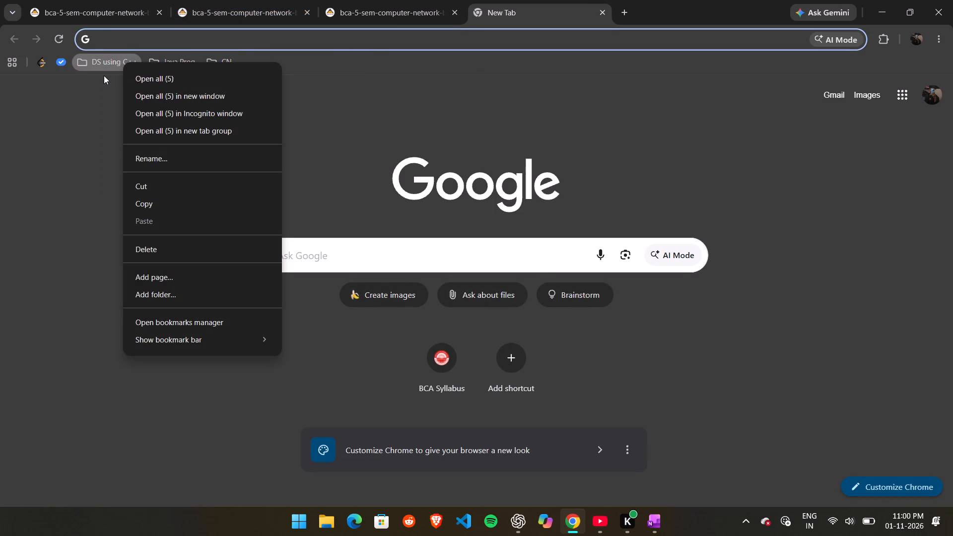
left_click(103, 74)
right_click(103, 67)
left_click(80, 84)
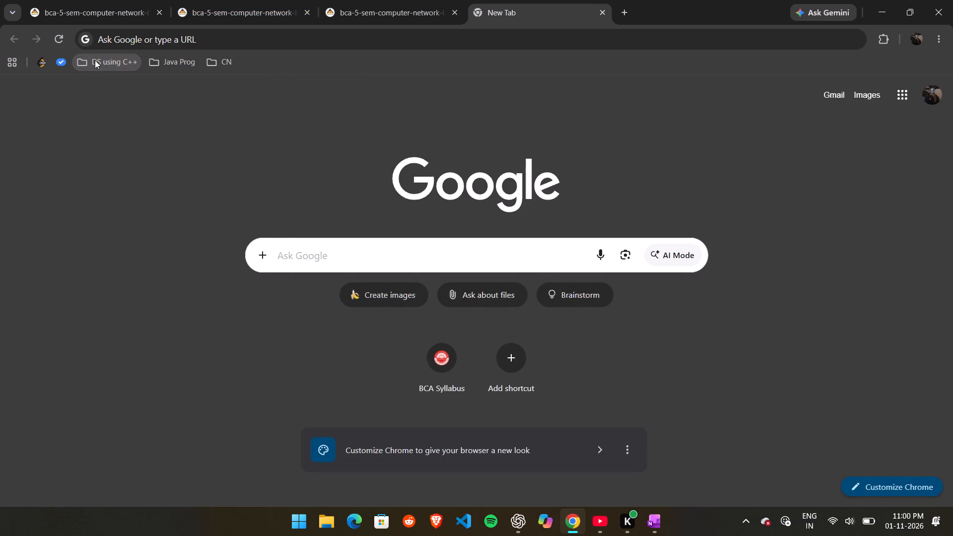
left_click(95, 60)
left_click(124, 89)
Locate the Computer Networks course on page 35 of the syllabus PDF using the page thumbnails and read its unit topics.
scroll(200, 329, "down", 2)
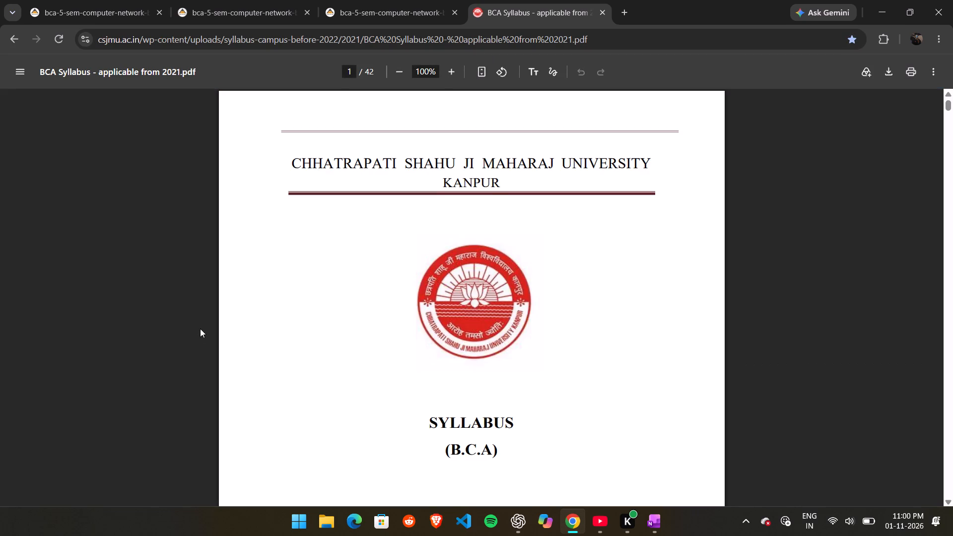
scroll(200, 329, "down", 20)
scroll(200, 329, "down", 20)
scroll(200, 329, "down", 20)
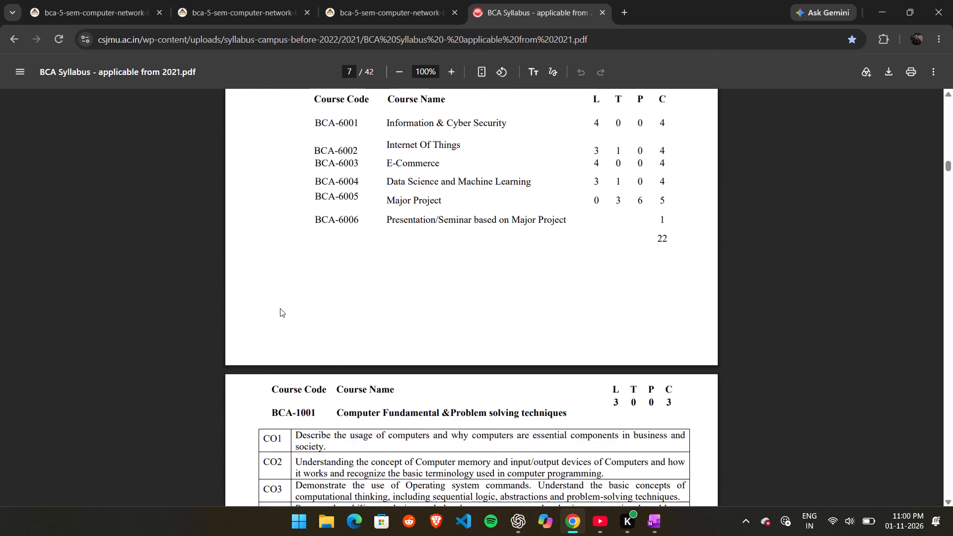
scroll(280, 308, "down", 20)
scroll(280, 308, "down", 18)
scroll(322, 532, "down", 5)
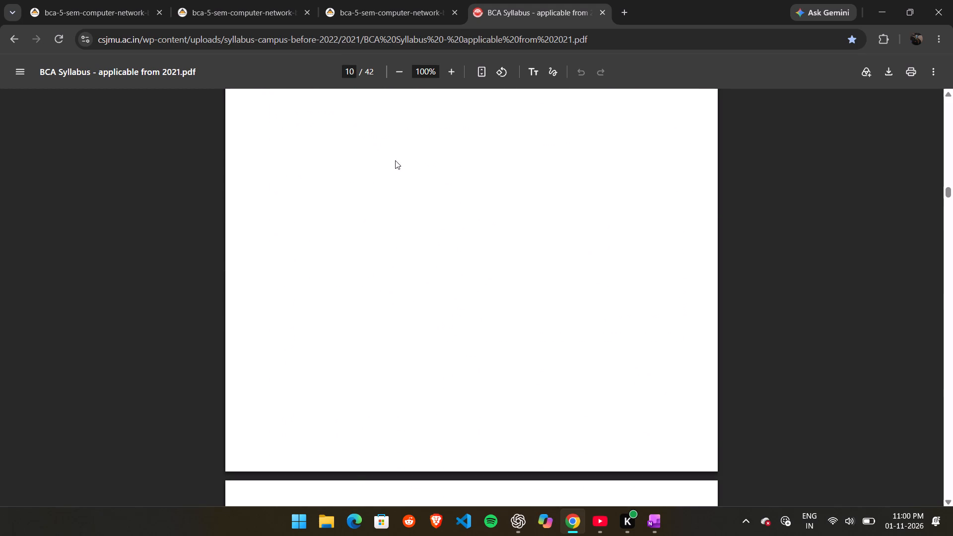
scroll(395, 160, "down", 20)
left_click(29, 62)
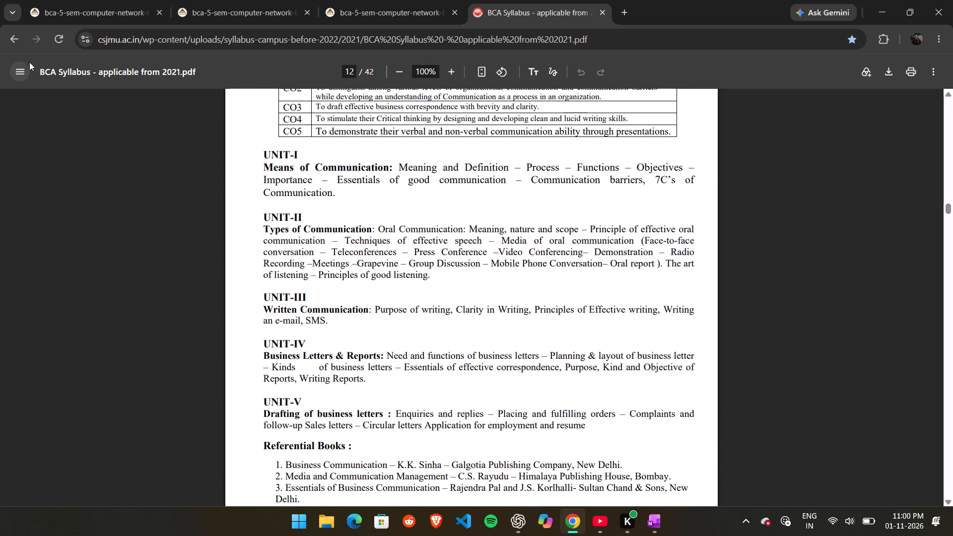
left_click(28, 65)
scroll(48, 240, "down", 20)
scroll(48, 240, "down", 3)
left_click(106, 282)
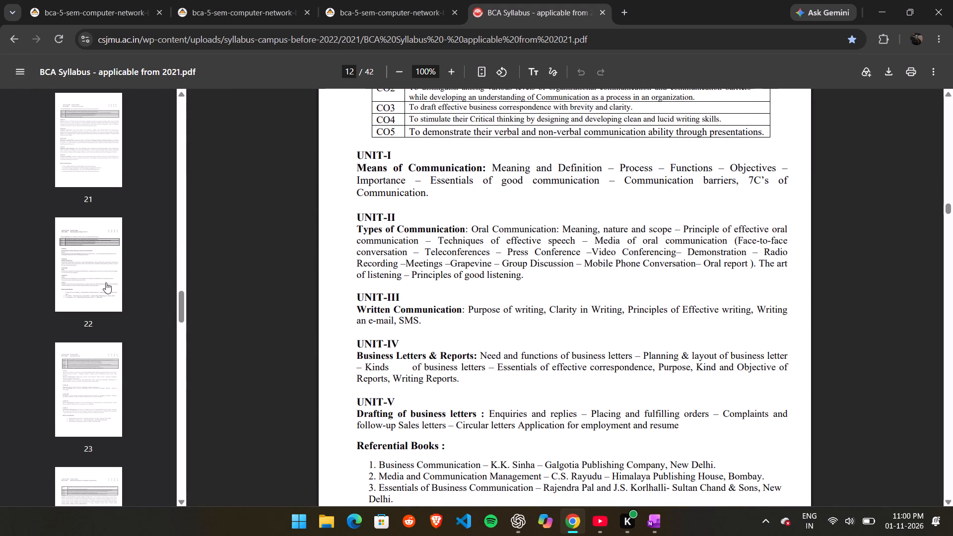
scroll(105, 297, "down", 13)
left_click(102, 293)
scroll(102, 293, "down", 20)
scroll(102, 293, "down", 1)
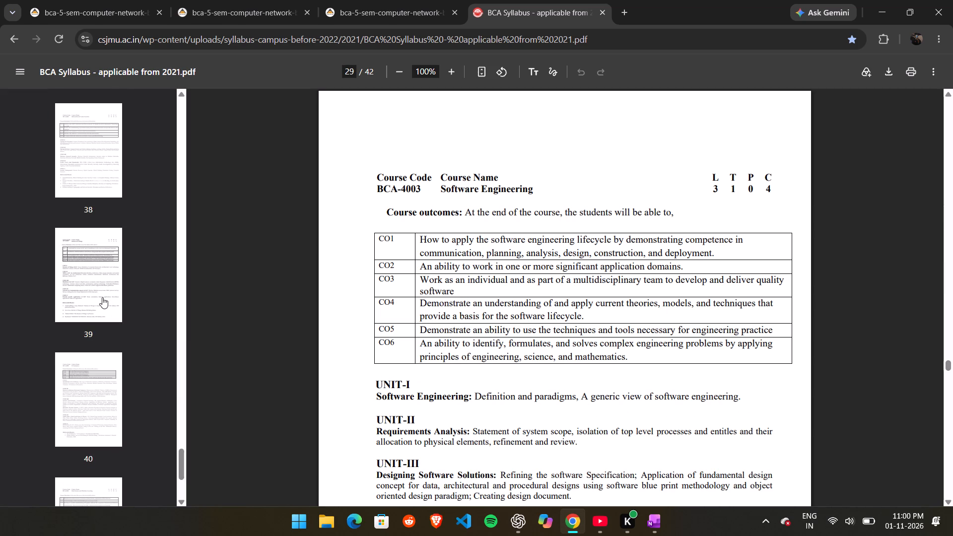
left_click(102, 297)
scroll(102, 297, "up", 3)
left_click(102, 297)
scroll(93, 271, "up", 2)
left_click(93, 271)
left_click(94, 235)
scroll(93, 257, "up", 3)
left_click(93, 242)
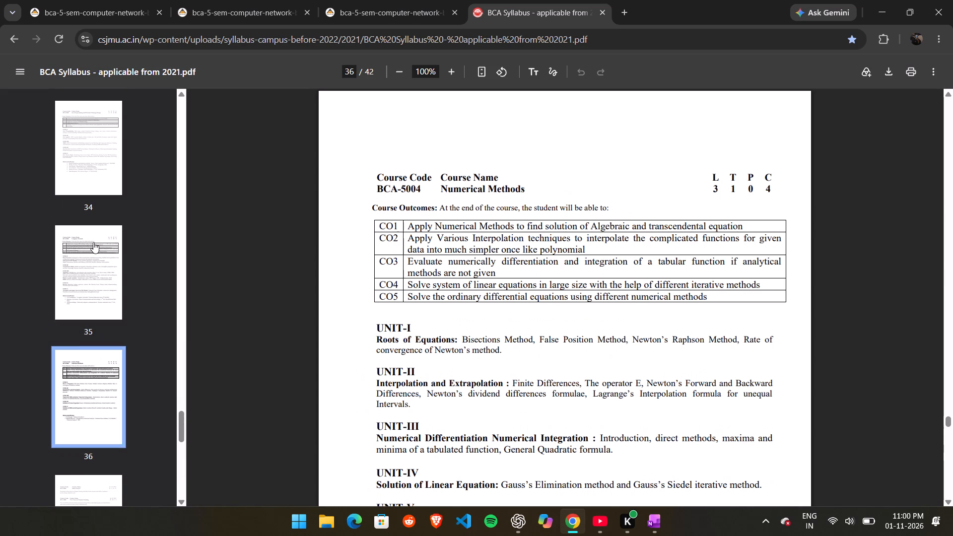
scroll(439, 365, "down", 2)
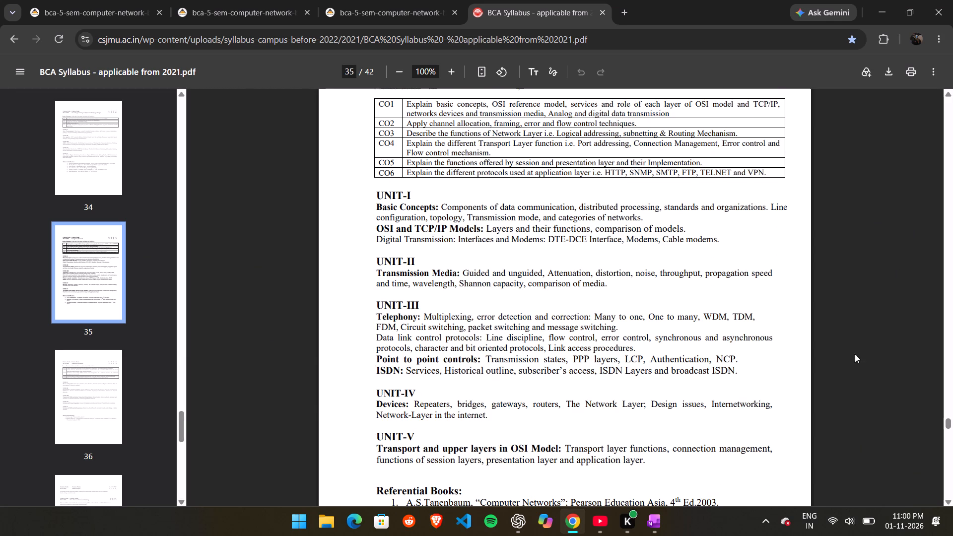
Return to the DTE DCE Interface lecture on YouTube and rewind it to the beginning.
left_click(572, 524)
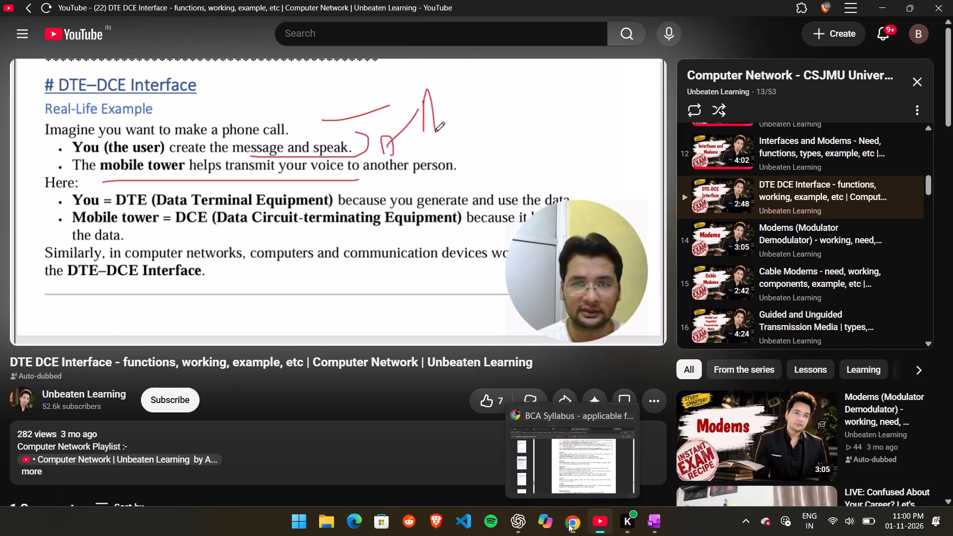
left_click_drag(166, 303, 0, 301)
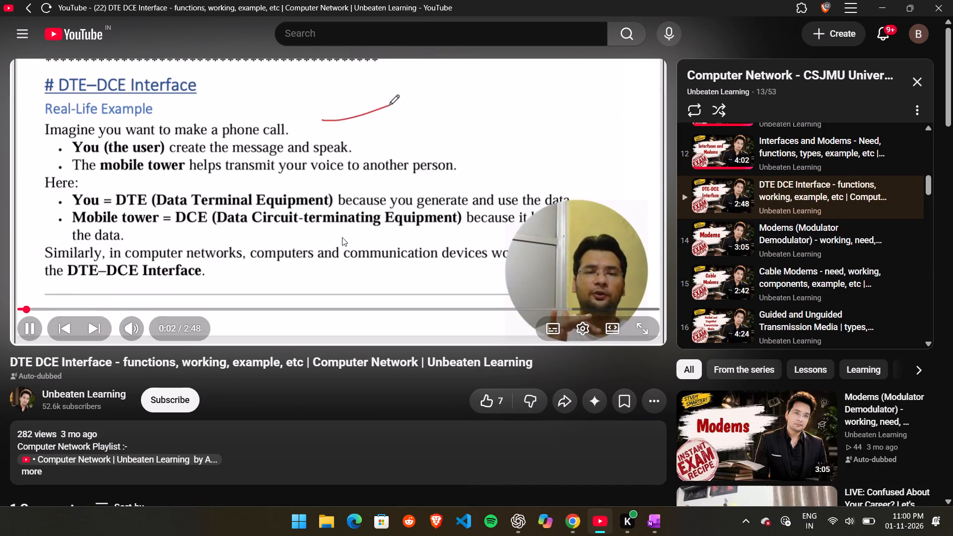
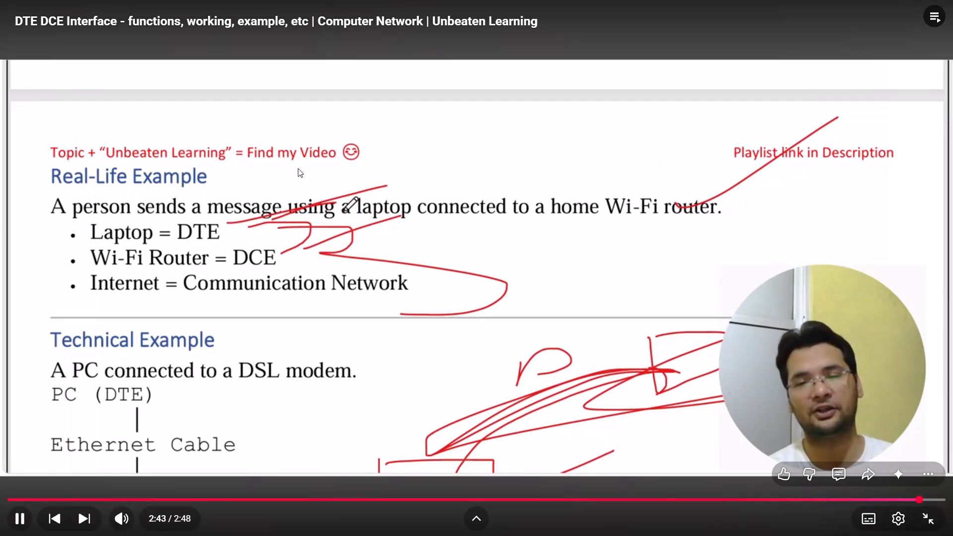
Watch the DTE DCE Interface lecture through its real-life and technical examples and pause it near the end, around 2:43.
left_click(345, 165)
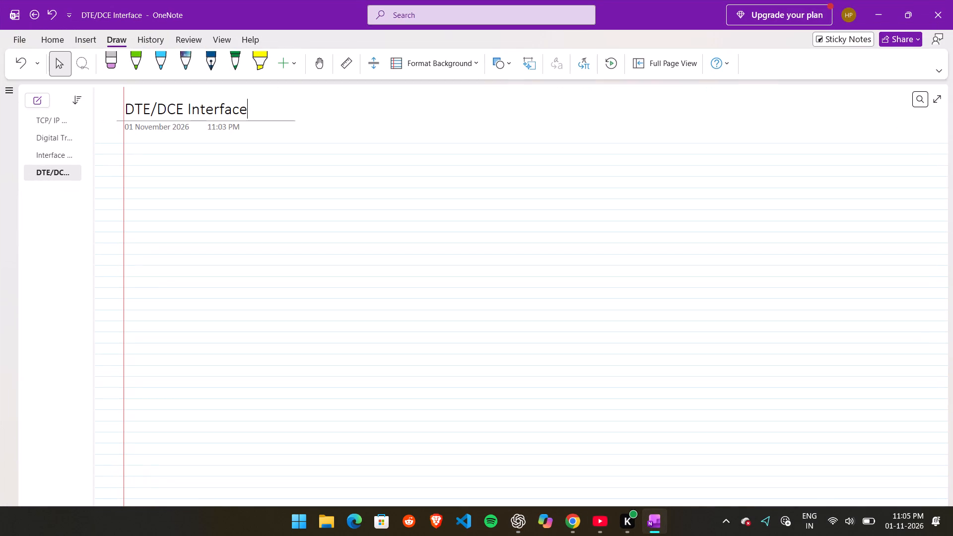
left_click(158, 193)
key("ctrl+v")
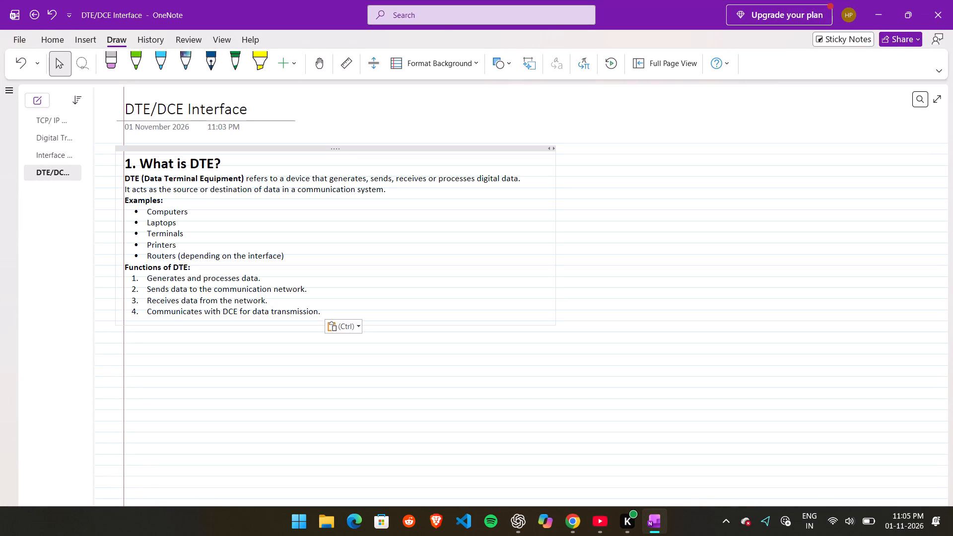
Move the pasted DTE text block inward, clear of the red margin line and slightly lower on the page.
left_click_drag(345, 150, 389, 162)
left_click(719, 240)
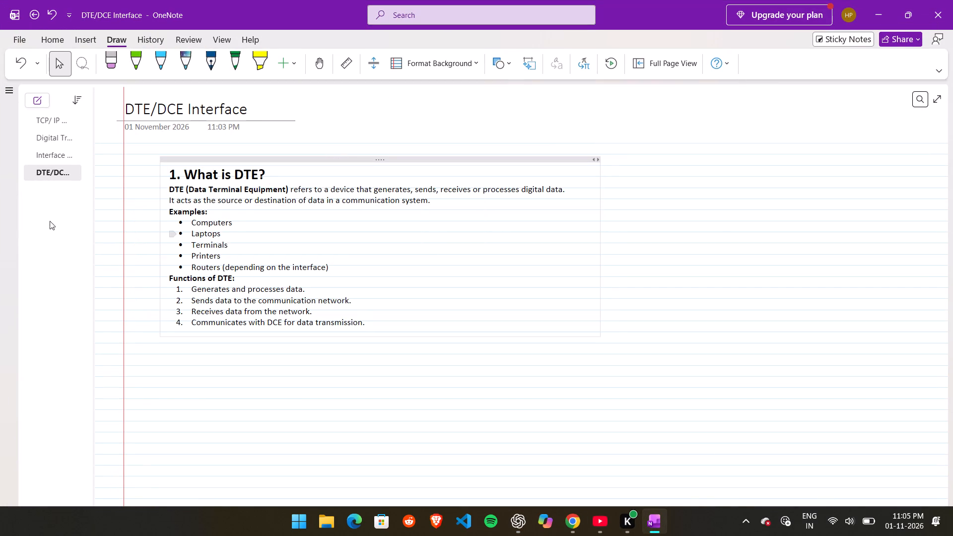
Insert a blank line after the "1. What is DTE?" heading, after the definition paragraph and after the unbulleted end of the Examples list.
left_click(342, 169)
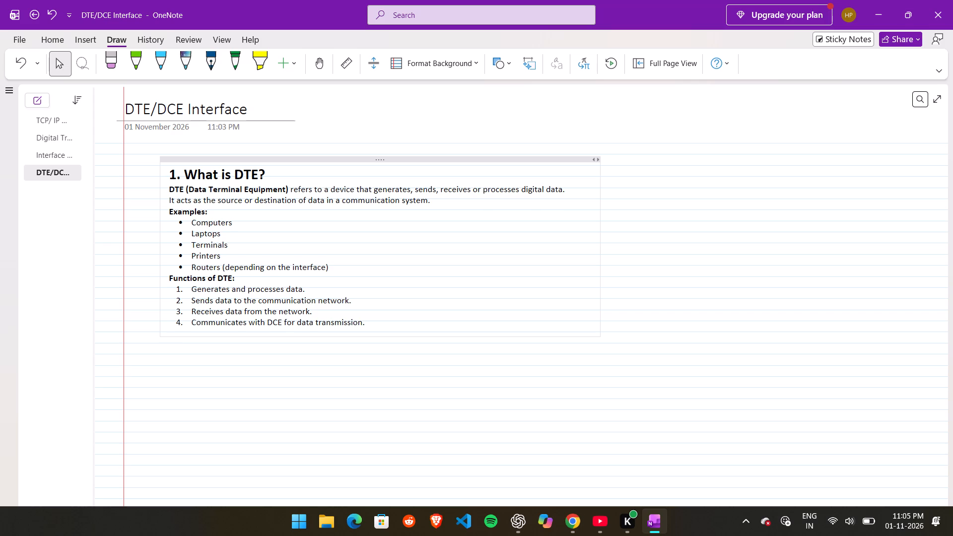
key("Return")
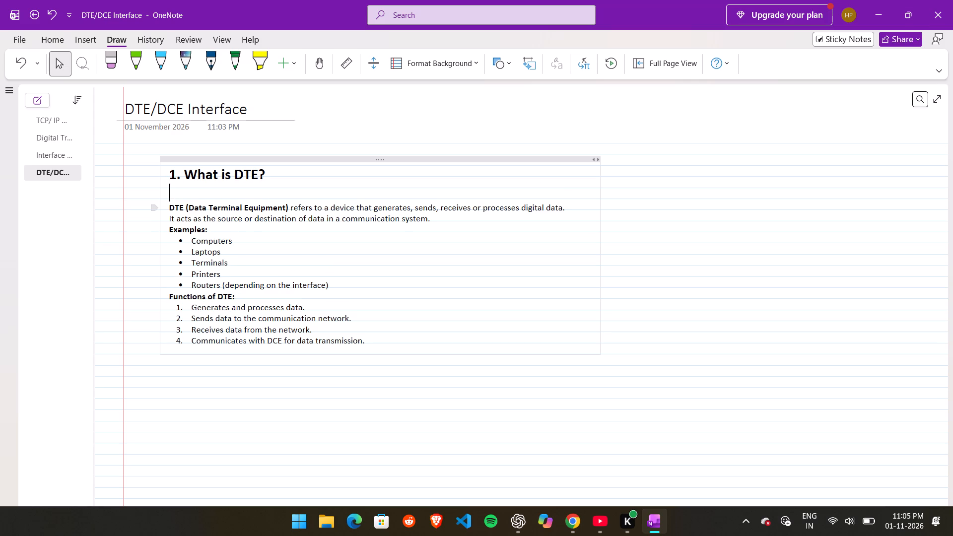
left_click(260, 228)
left_click(452, 220)
key("Return")
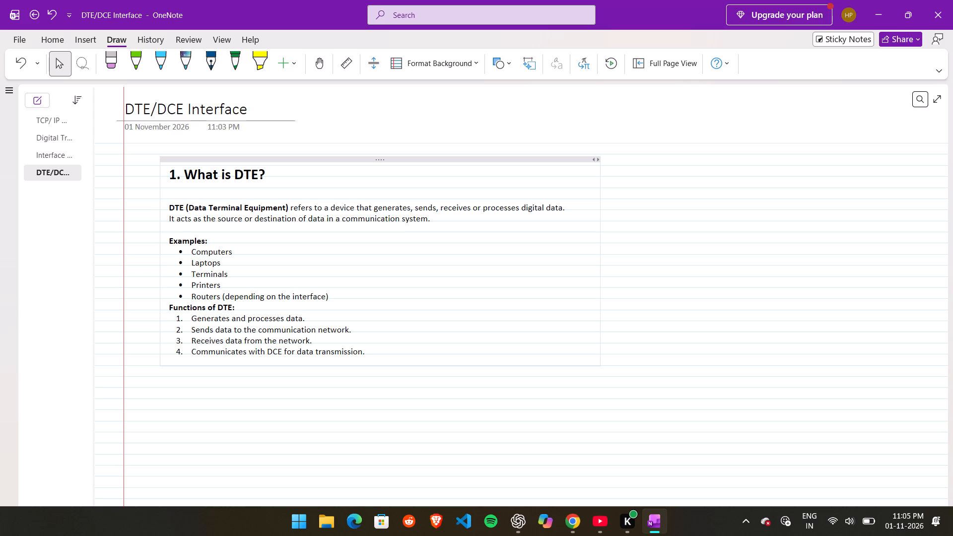
left_click(363, 159)
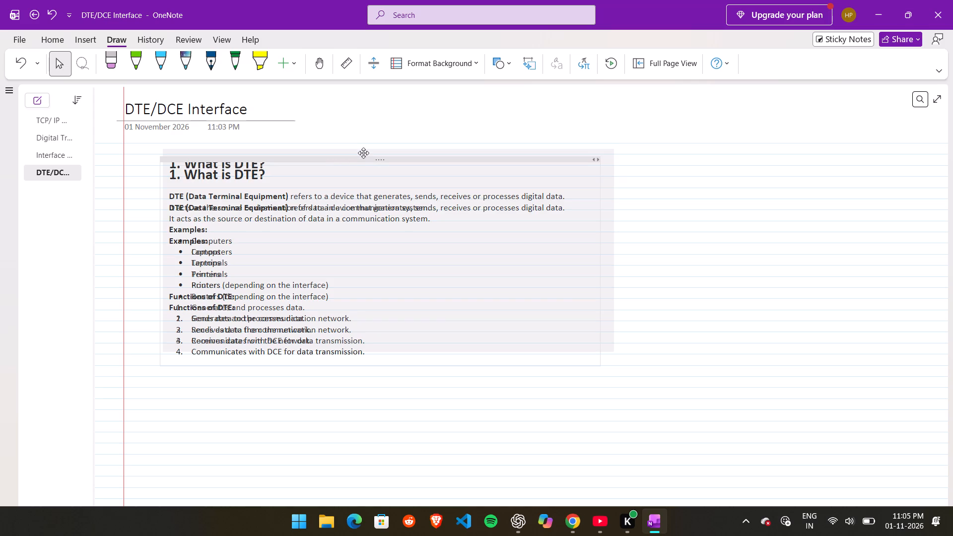
left_click(769, 270)
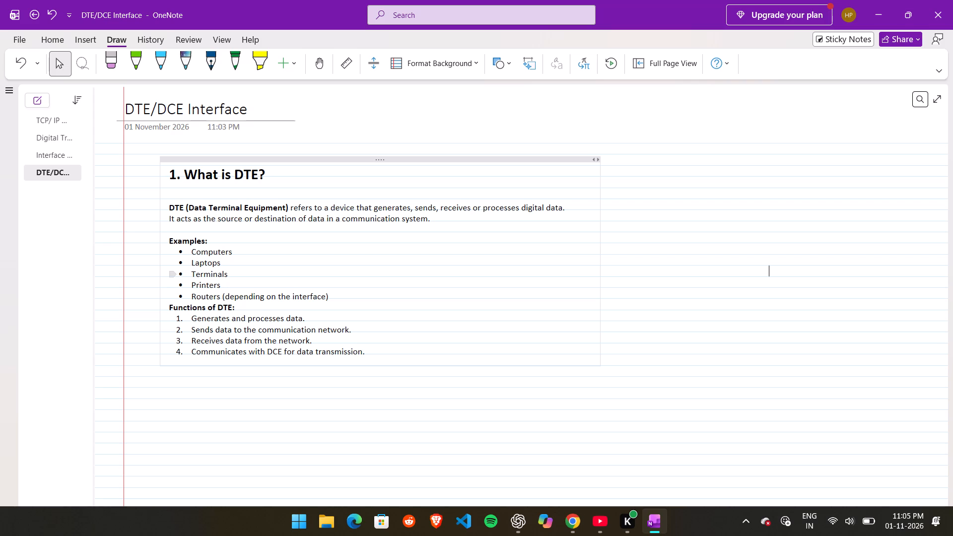
left_click(333, 294)
key("Return")
key("BackSpace")
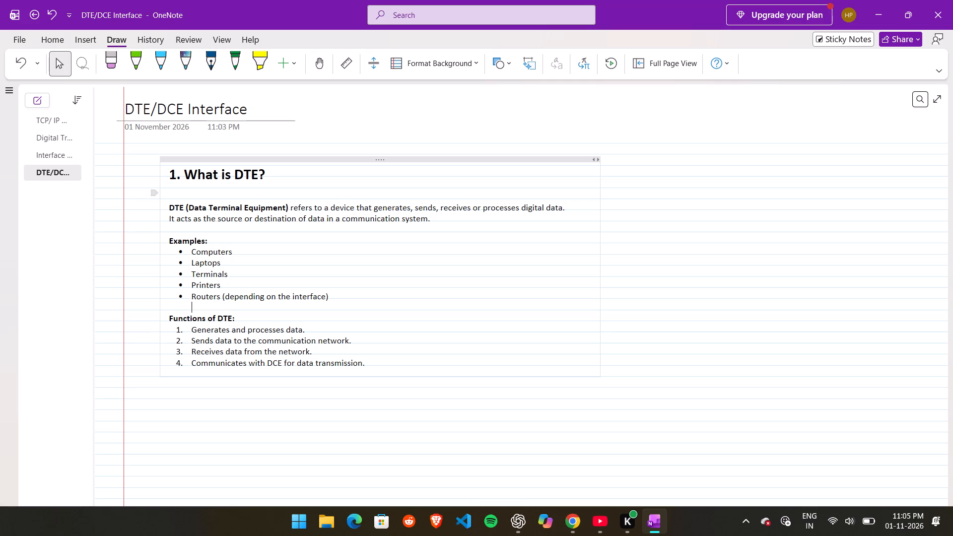
Adjust the width of the DTE text block so that it is slightly narrower.
left_click_drag(600, 239, 609, 239)
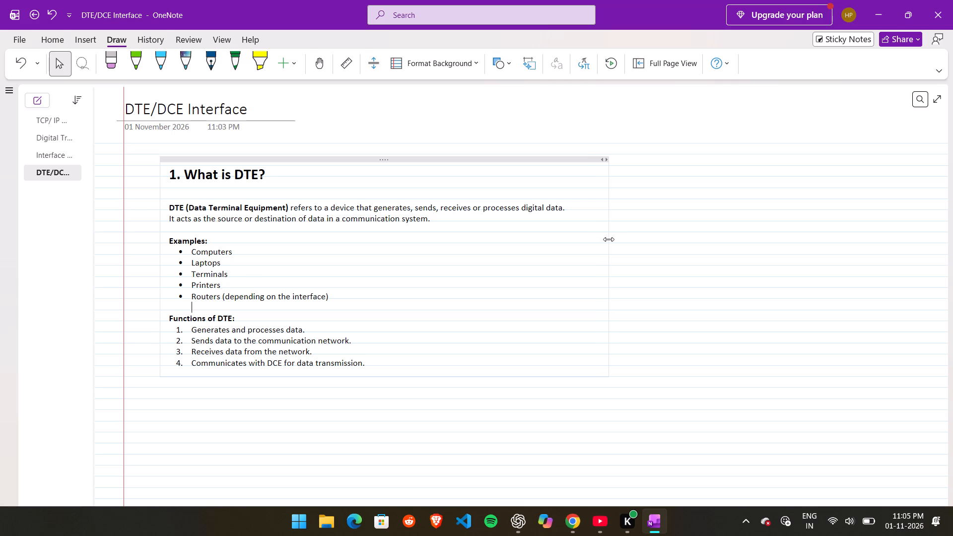
left_click_drag(608, 230, 596, 230)
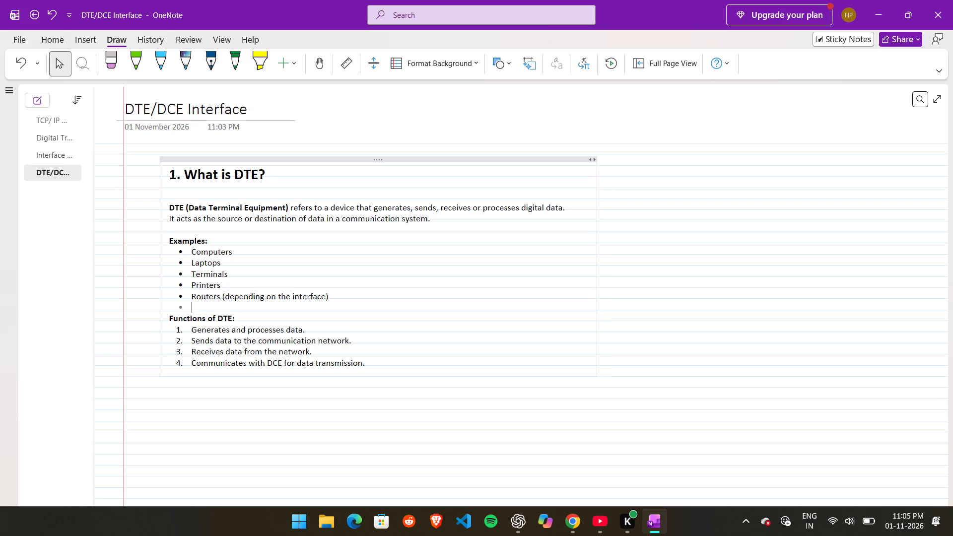
left_click(690, 222)
Highlight "generates, sends, receives or processes digital data." in yellow in the DTE definition.
scroll(315, 219, "up", 4, "ctrl")
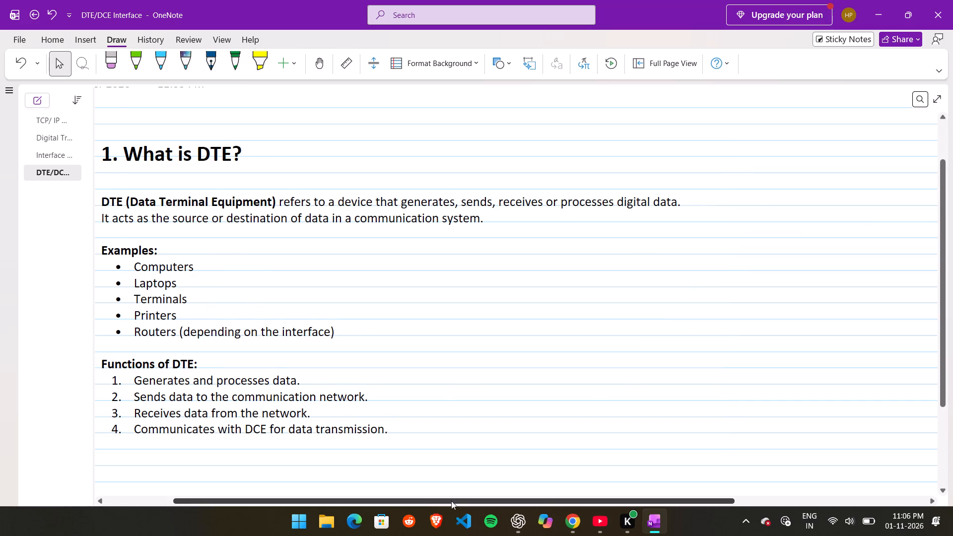
left_click_drag(451, 501, 396, 505)
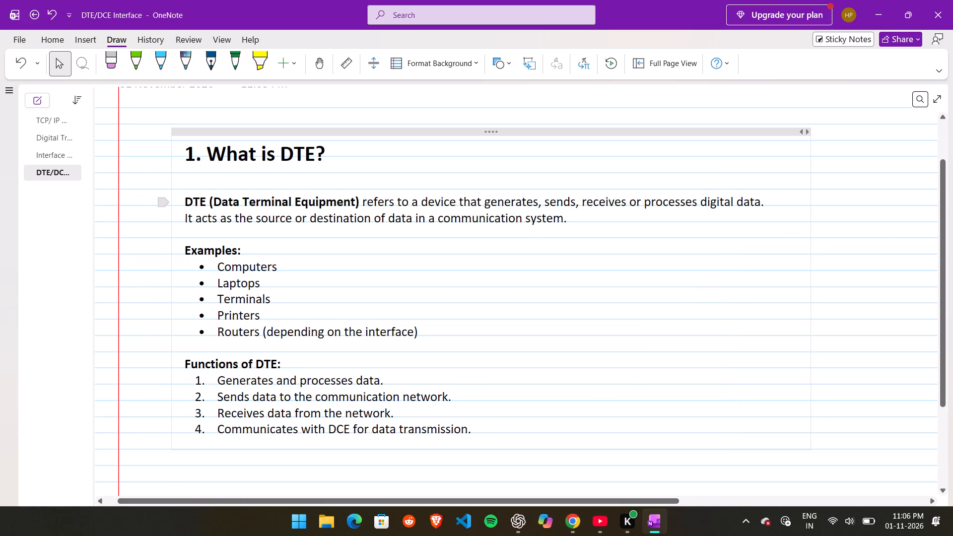
left_click(260, 61)
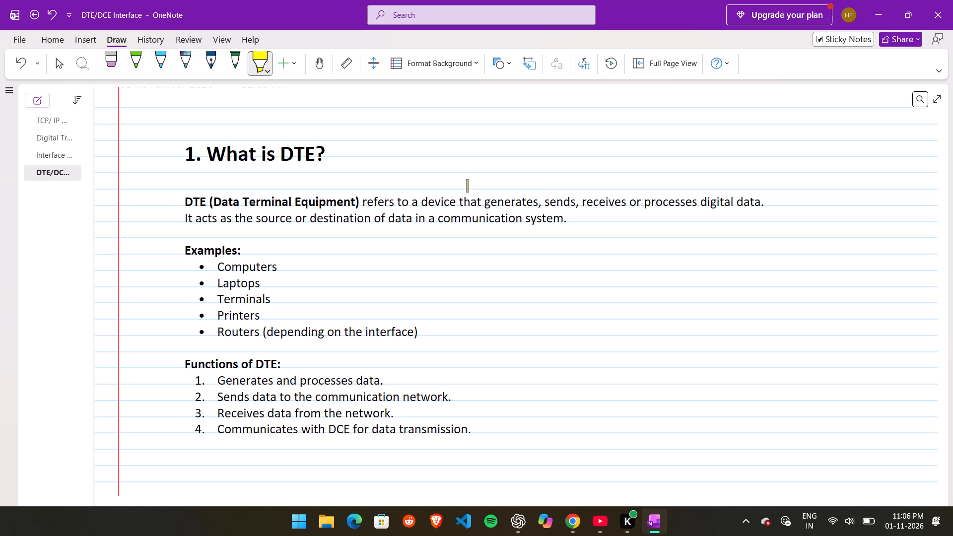
left_click_drag(484, 203, 538, 203)
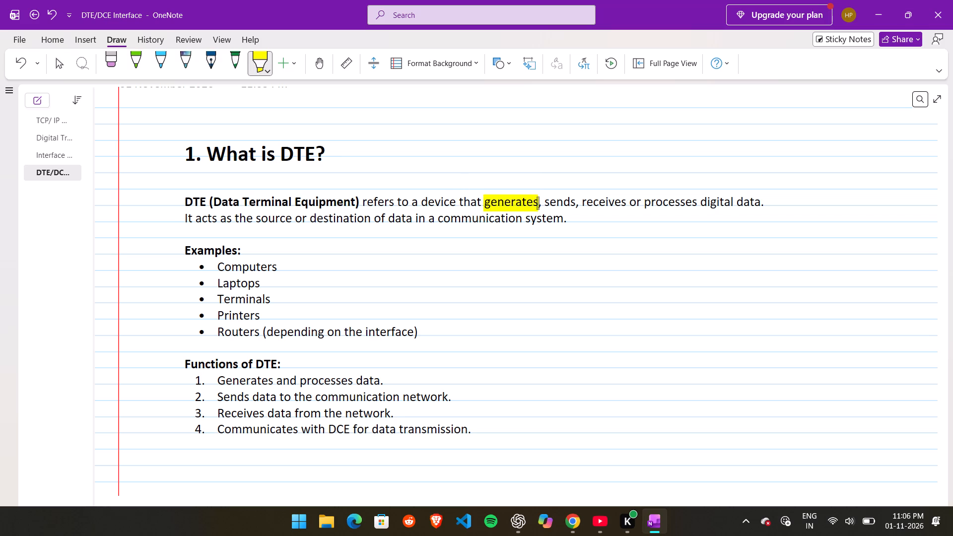
left_click_drag(538, 203, 693, 203)
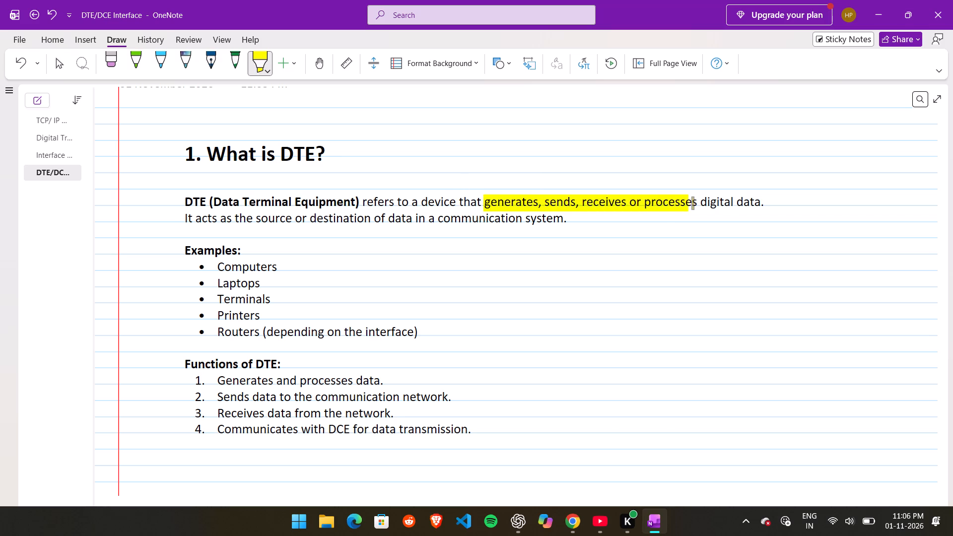
left_click_drag(693, 203, 767, 203)
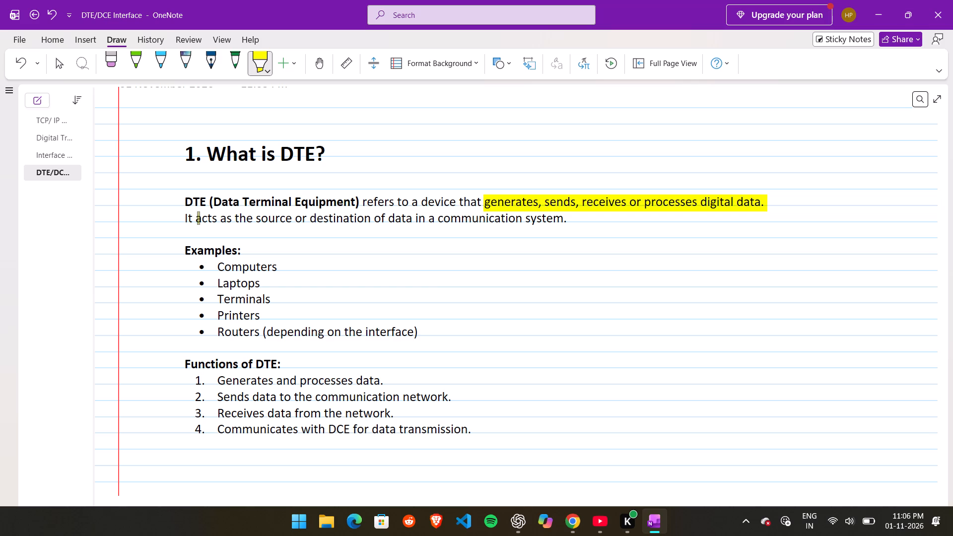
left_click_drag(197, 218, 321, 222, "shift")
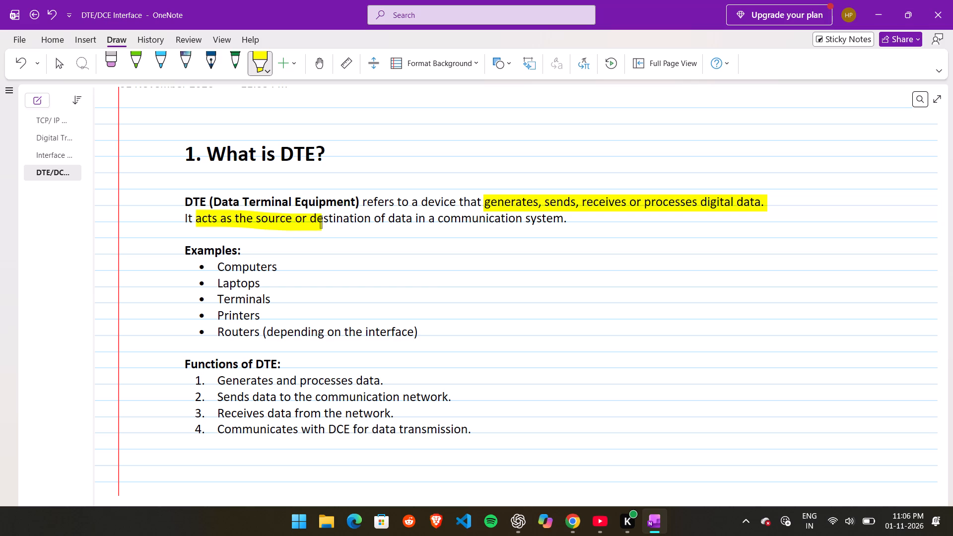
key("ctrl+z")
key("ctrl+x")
Highlight "acts as the source or destination" in yellow in the second line of the DTE definition.
scroll(246, 220, "down", 4)
scroll(297, 229, "up", 3)
scroll(316, 209, "down", 4, "ctrl")
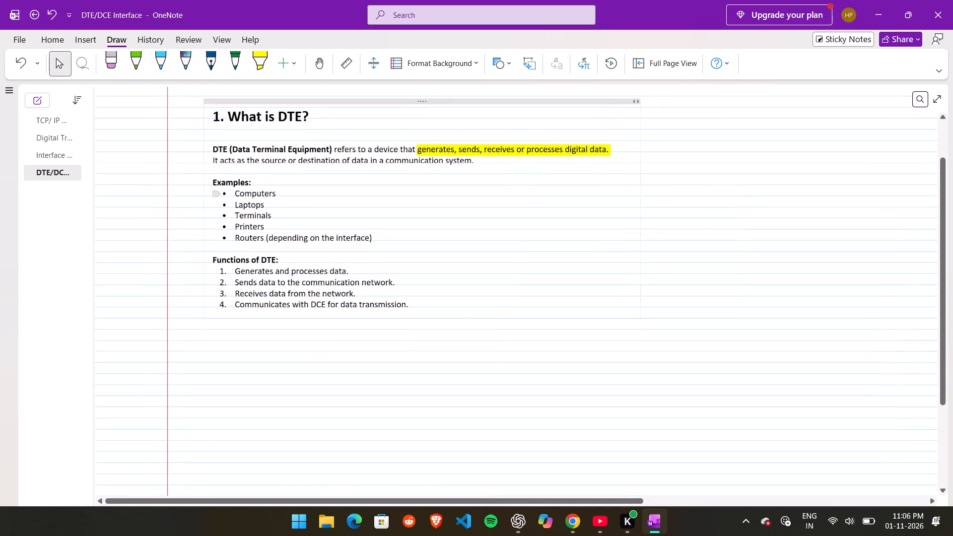
scroll(282, 185, "down", 2, "ctrl")
scroll(204, 170, "up", 3, "shift")
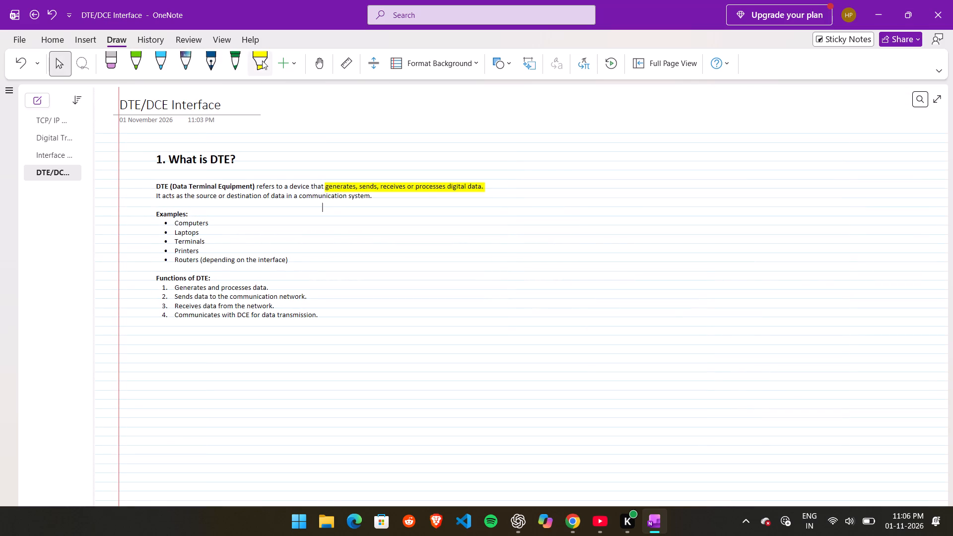
left_click(262, 61)
left_click_drag(163, 196, 174, 196, "shift")
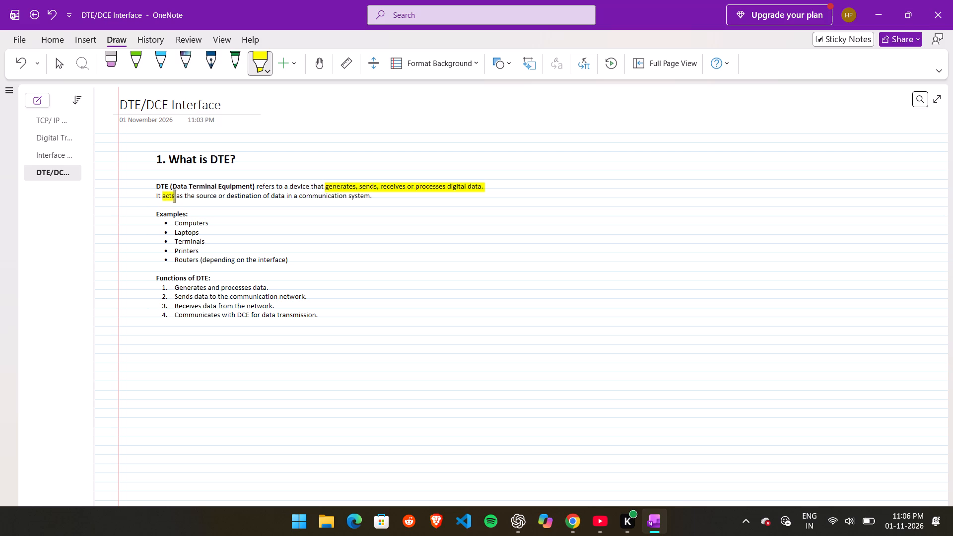
left_click_drag(174, 196, 260, 196, "shift")
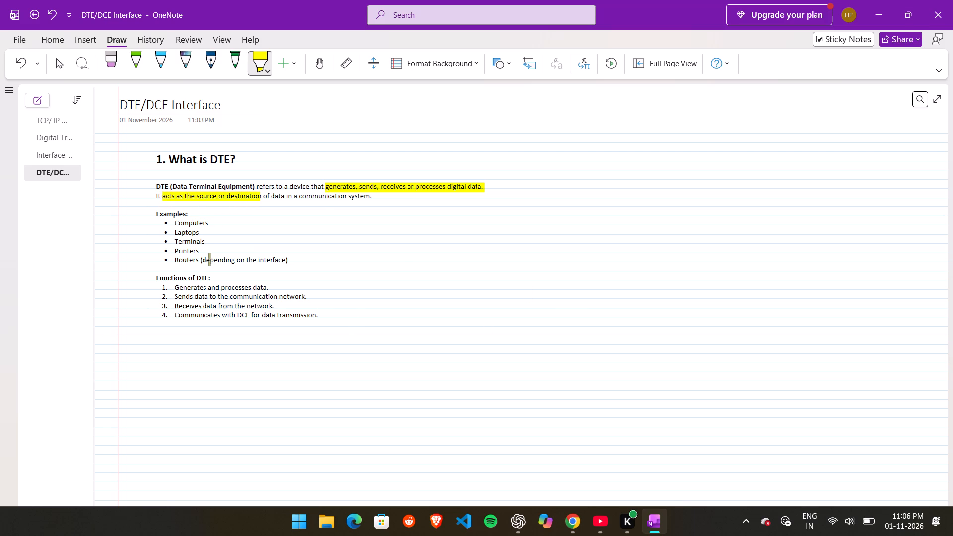
Highlight "Communicates with DCE" in yellow in the fourth item of the Functions of DTE list.
scroll(212, 264, "up", 6, "ctrl")
left_click_drag(238, 499, 202, 501)
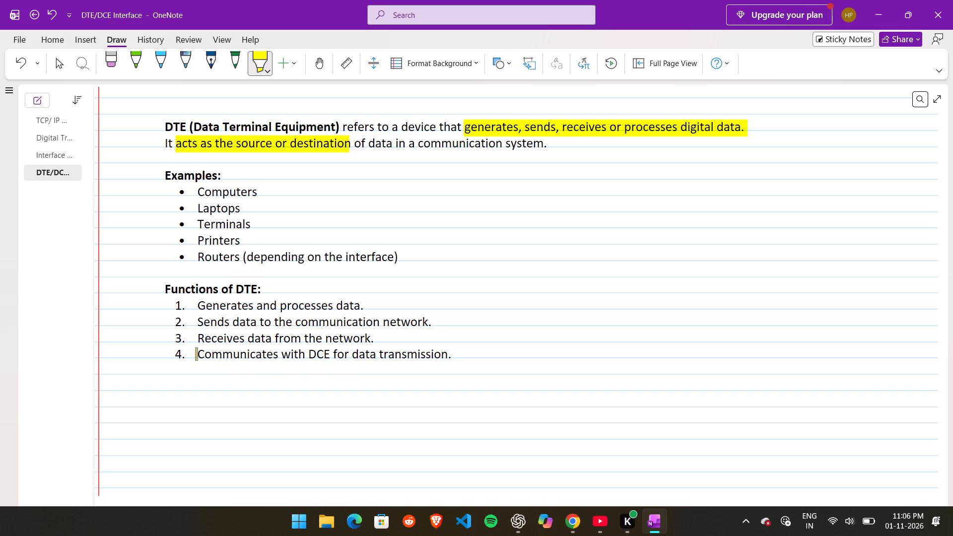
left_click_drag(197, 354, 269, 354, "shift")
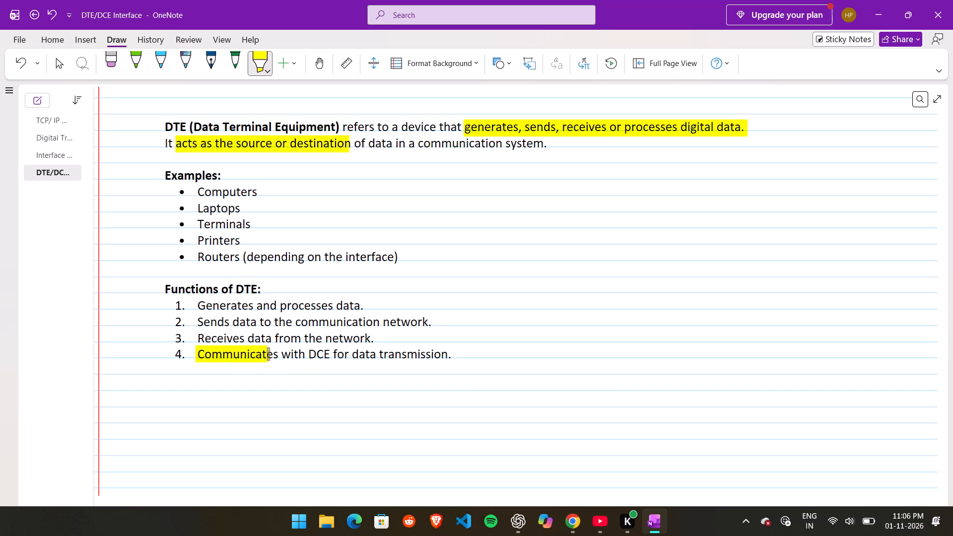
left_click_drag(269, 354, 332, 354, "shift")
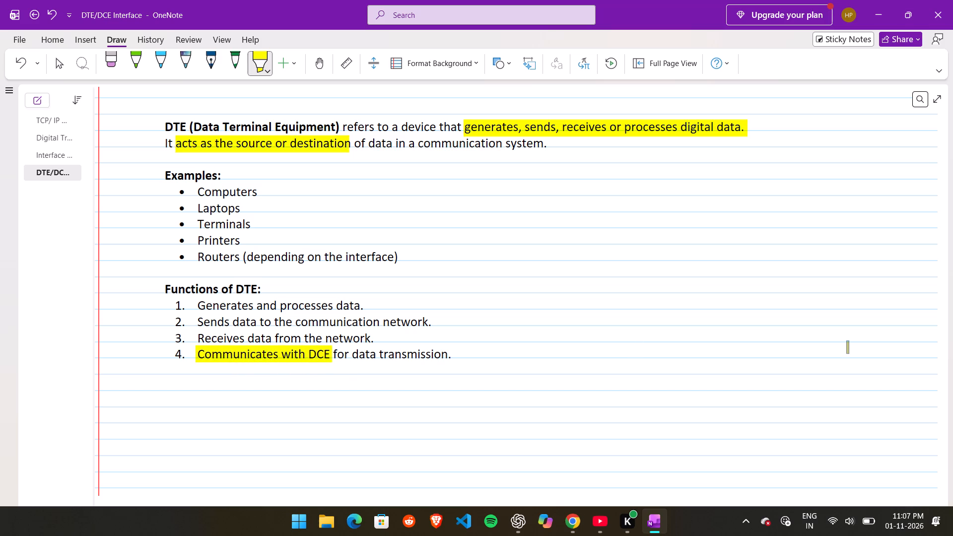
scroll(479, 333, "down", 5, "ctrl")
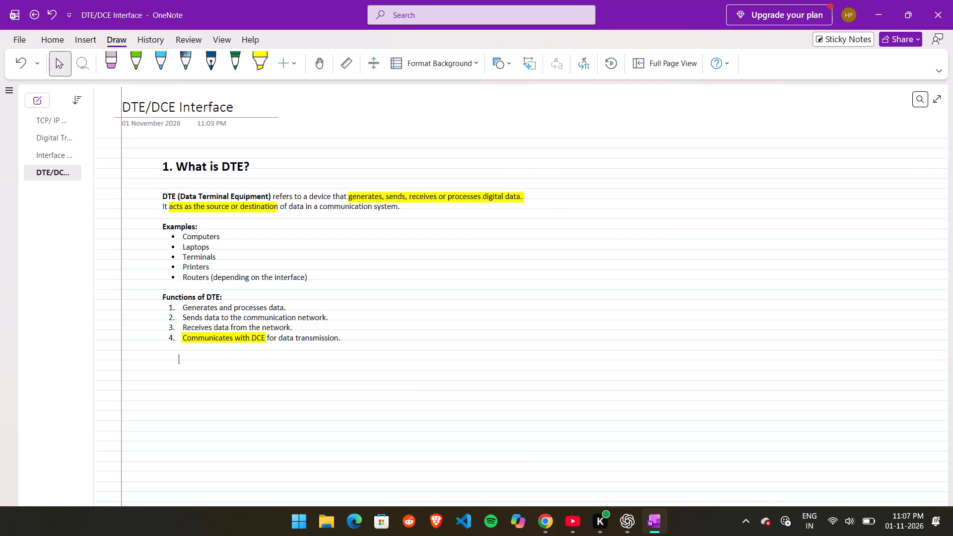
left_click(180, 384)
key("ctrl+v")
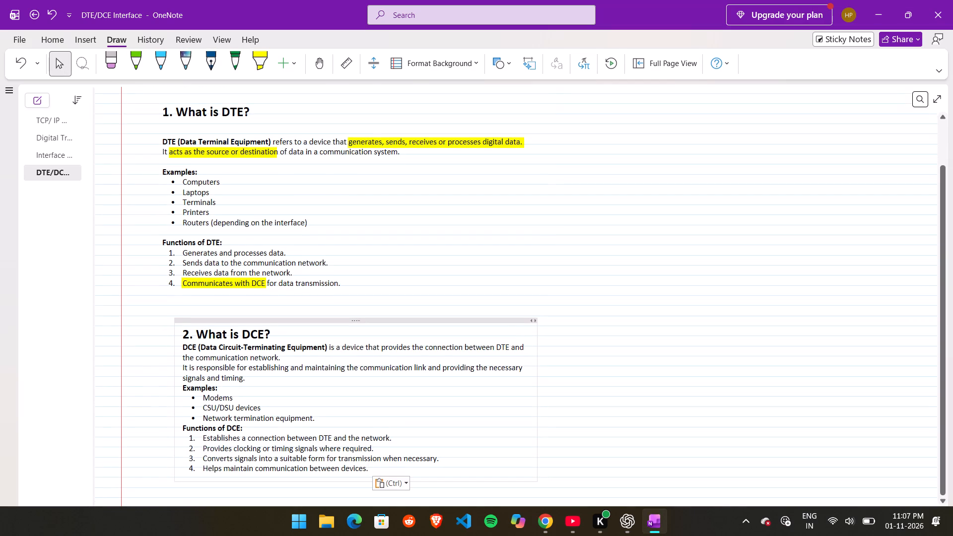
Move the pasted "What is DCE?" note container beside the DTE section, with its heading level with "1. What is DTE?".
left_click_drag(359, 321, 348, 321)
left_click_drag(348, 321, 342, 321)
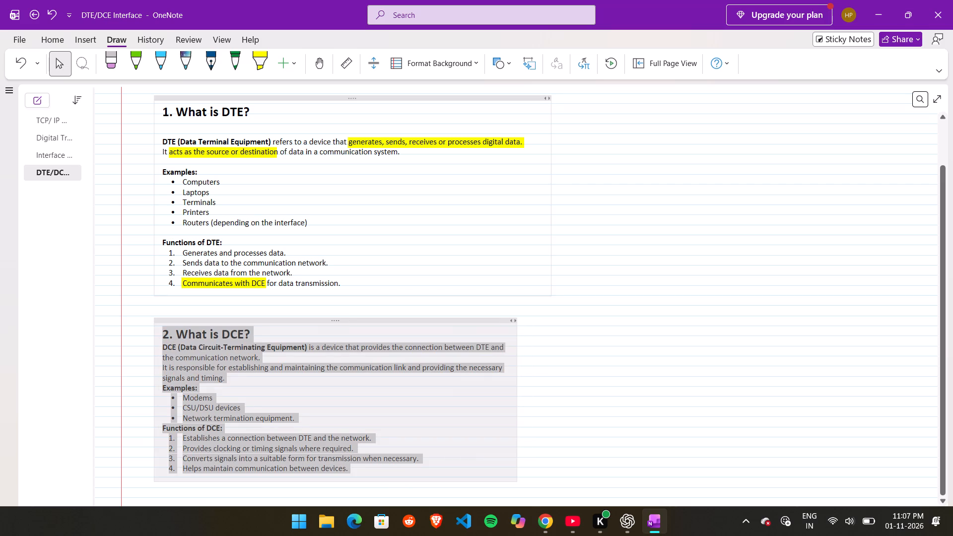
left_click_drag(339, 322, 745, 57)
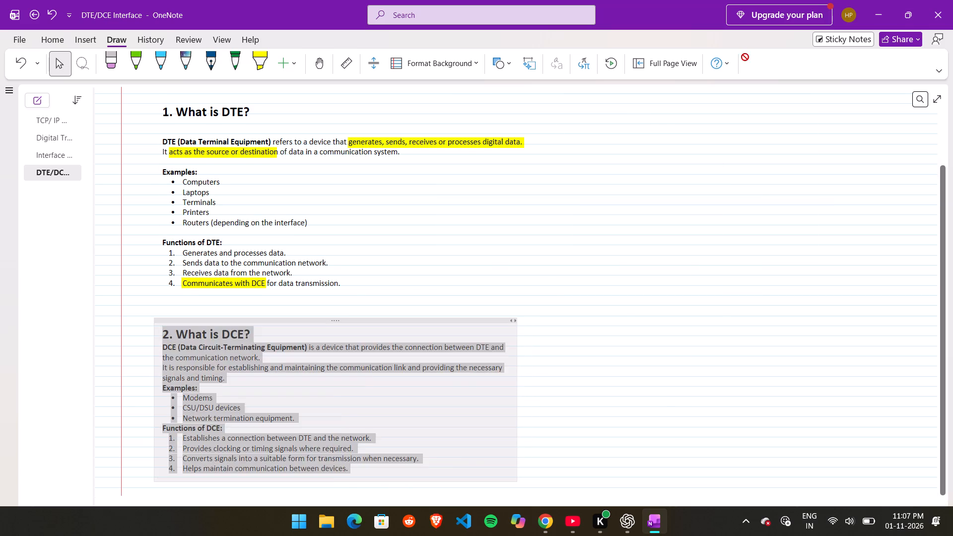
left_click_drag(745, 57, 759, 126)
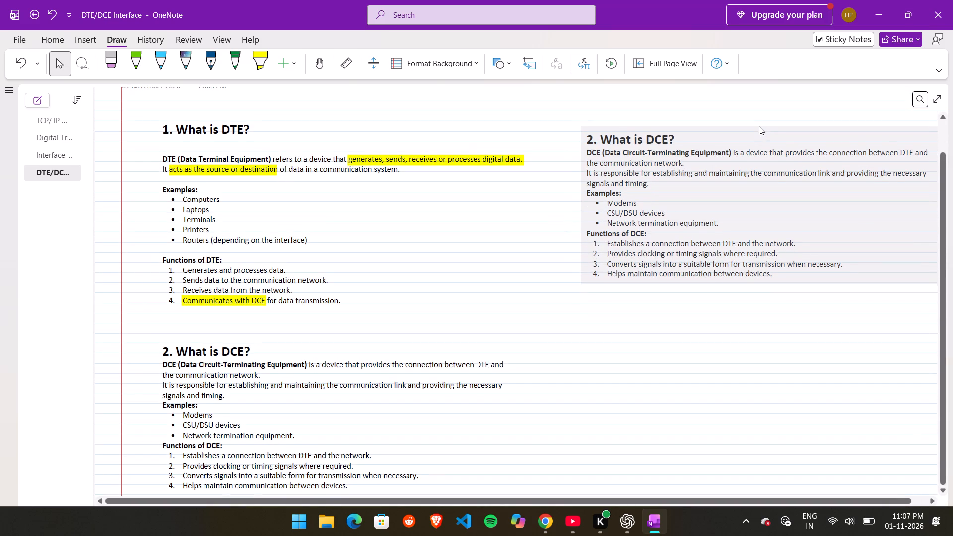
left_click_drag(759, 126, 761, 124)
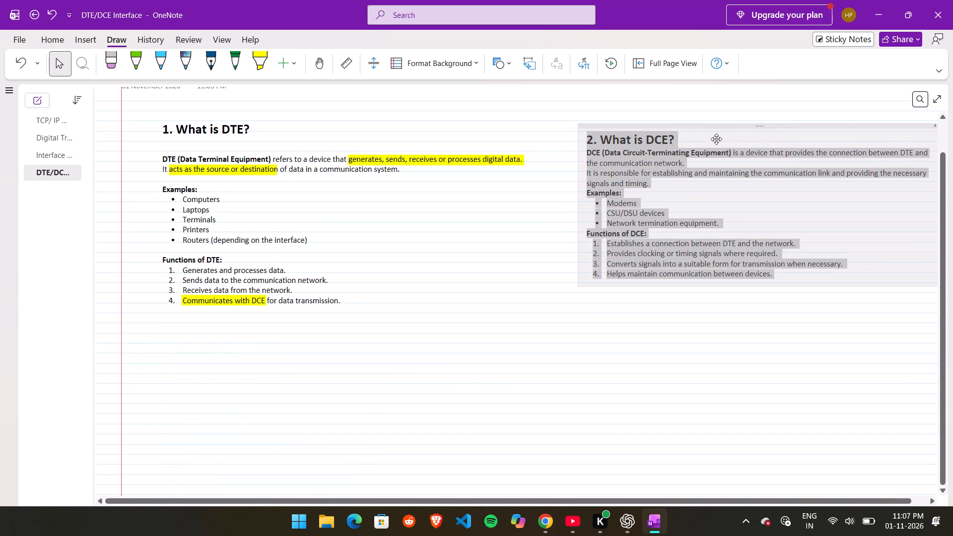
left_click(716, 139)
left_click_drag(742, 126, 744, 118)
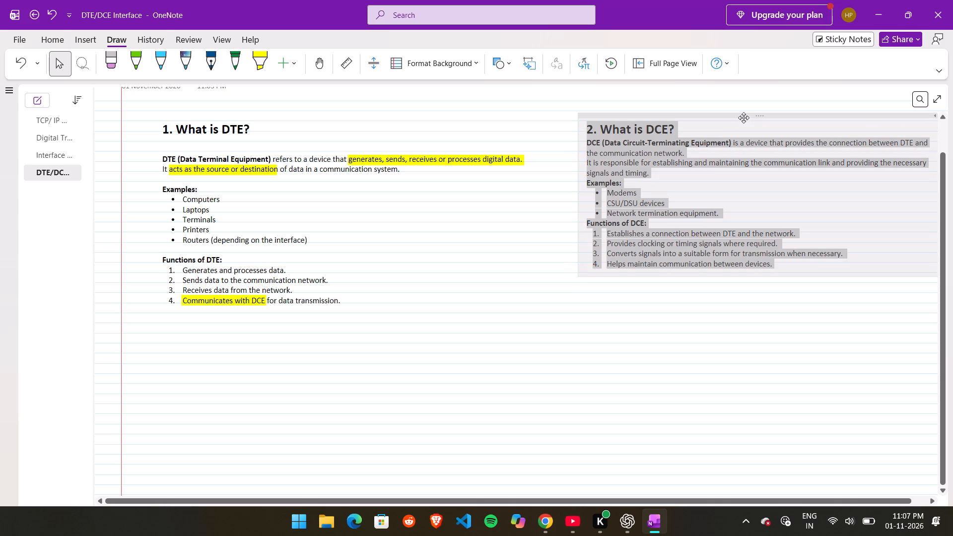
Insert a blank line after the "2. What is DCE?" heading, the DCE definition paragraph and the DCE Examples list.
left_click(715, 135)
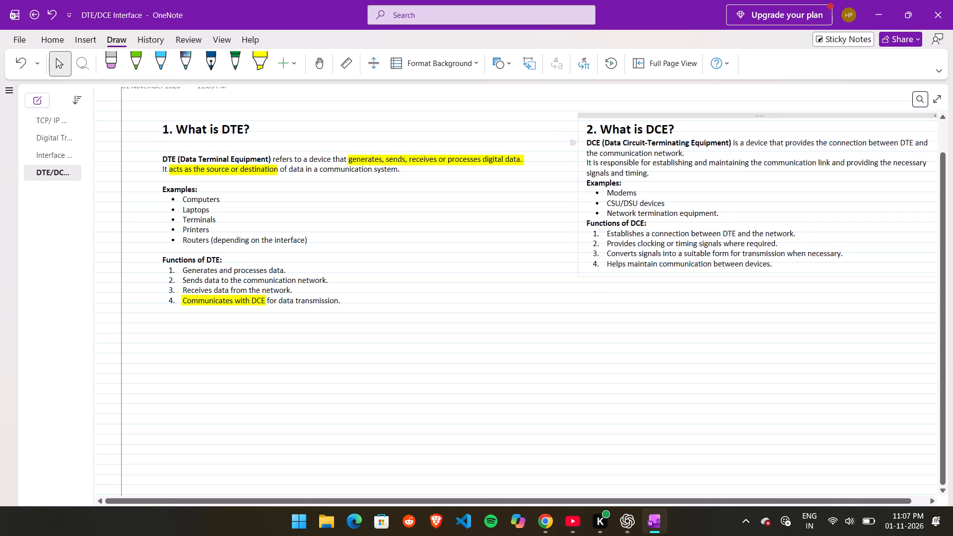
key("Return")
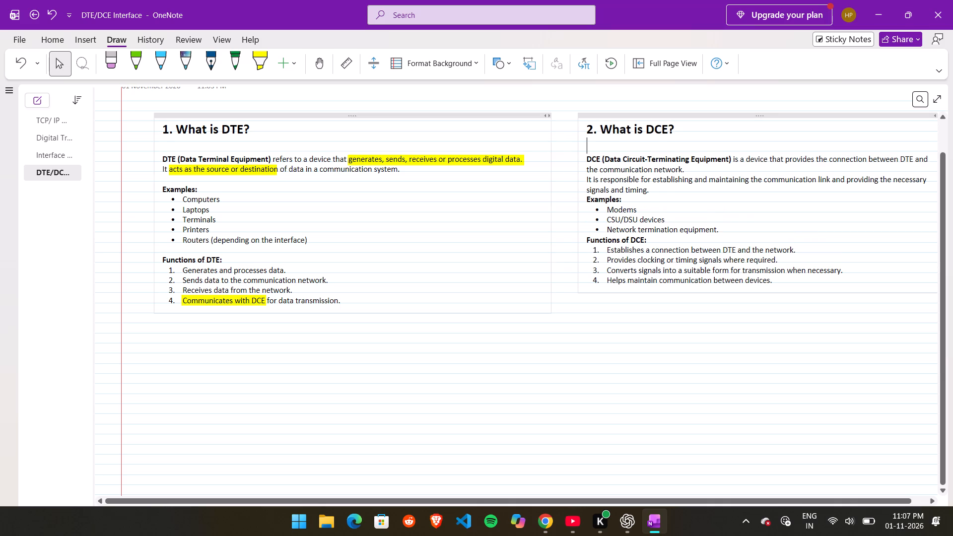
left_click(658, 188)
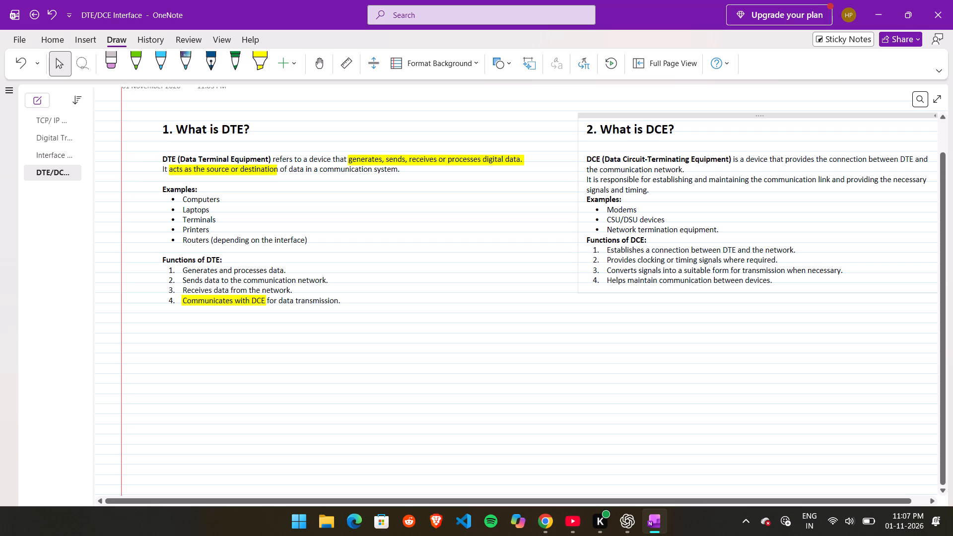
key("Return")
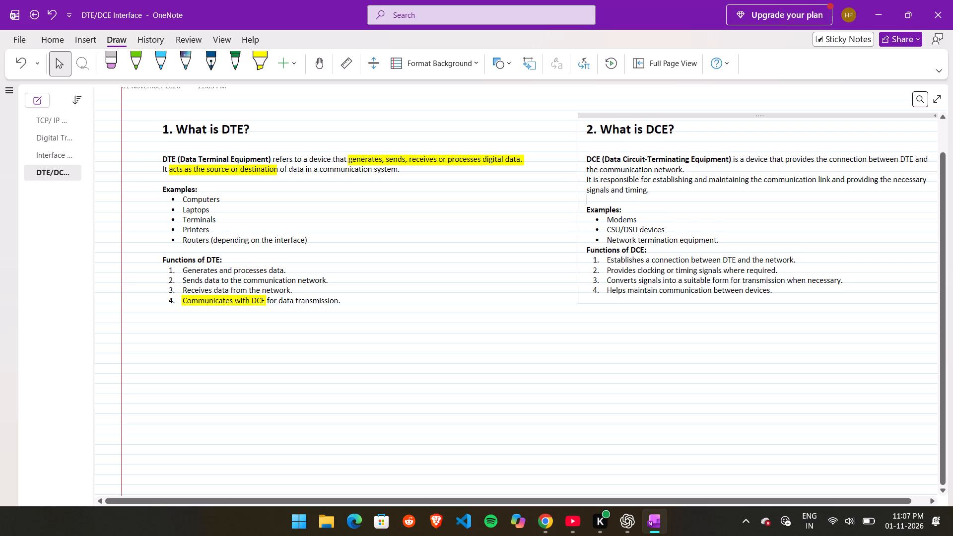
left_click(727, 237)
key("Return")
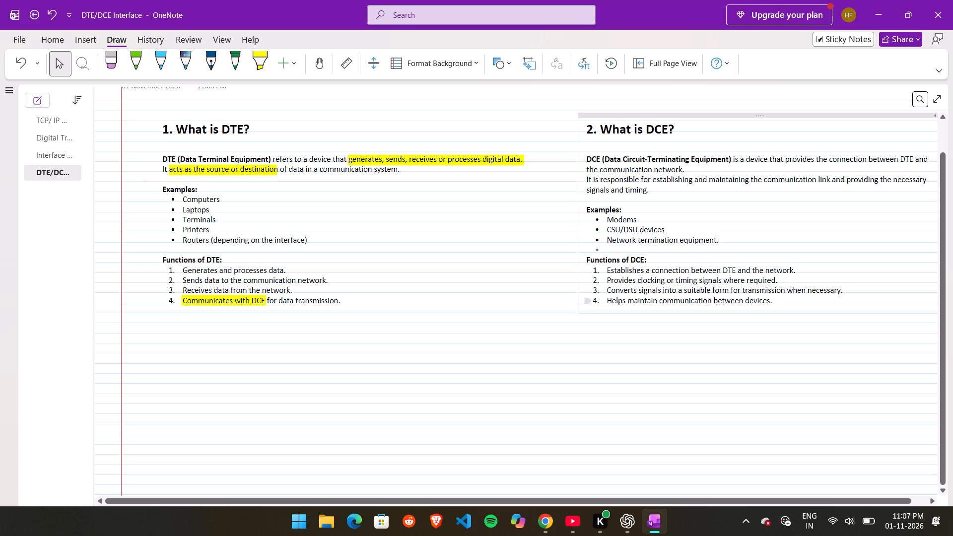
Widen the DCE note container slightly along its outer edge.
scroll(676, 170, "up", 1)
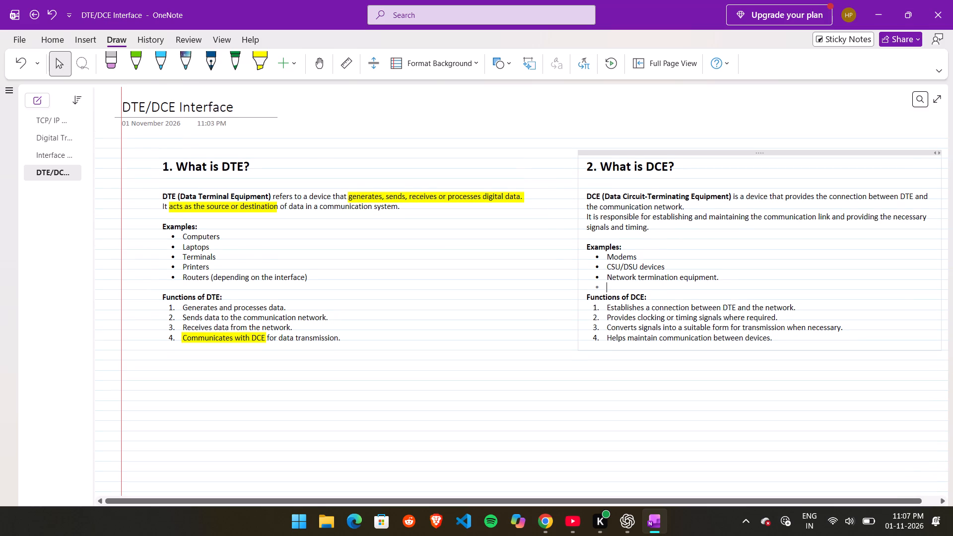
left_click_drag(692, 503, 715, 501)
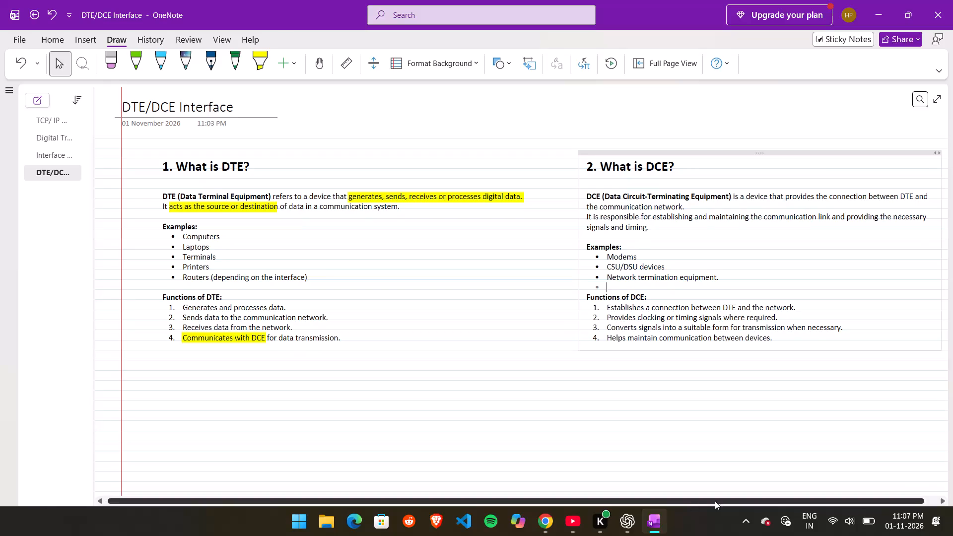
left_click_drag(715, 501, 781, 499)
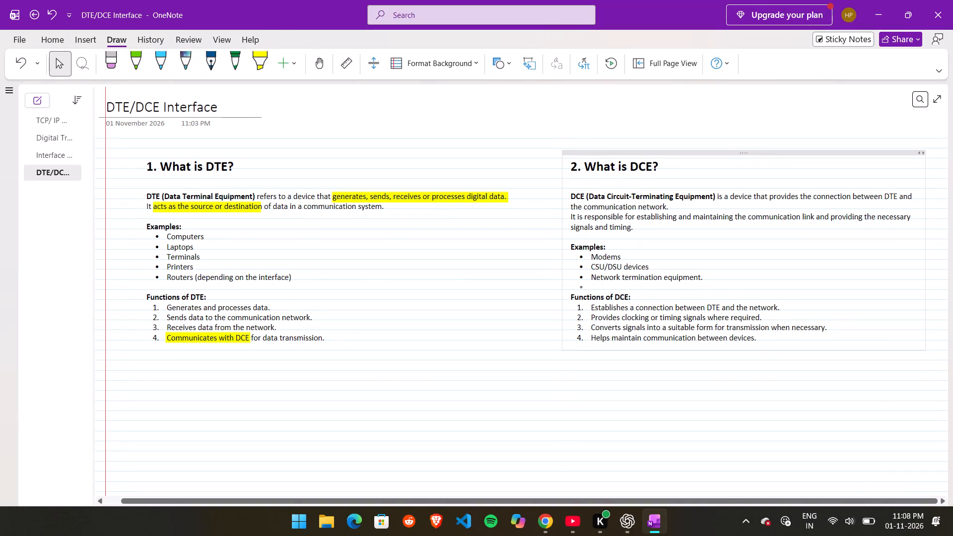
left_click_drag(925, 260, 939, 260)
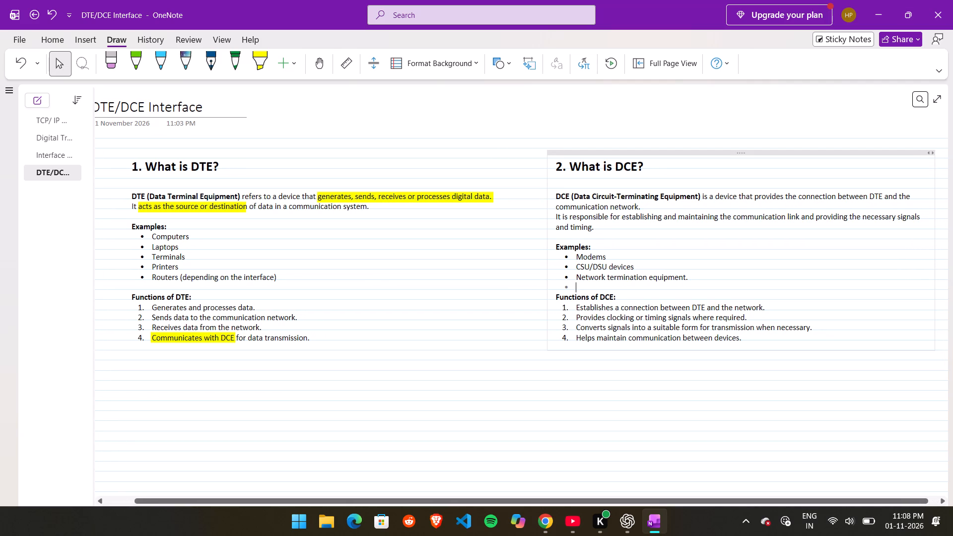
Highlight "provides the connection between DTE and the communication network" in yellow in the DCE definition.
left_click(262, 65)
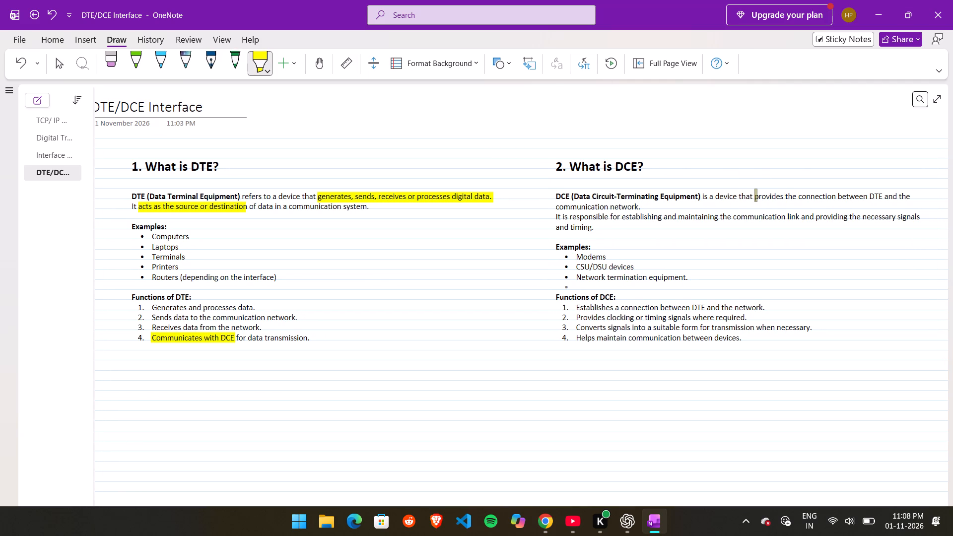
left_click_drag(755, 196, 821, 196, "shift")
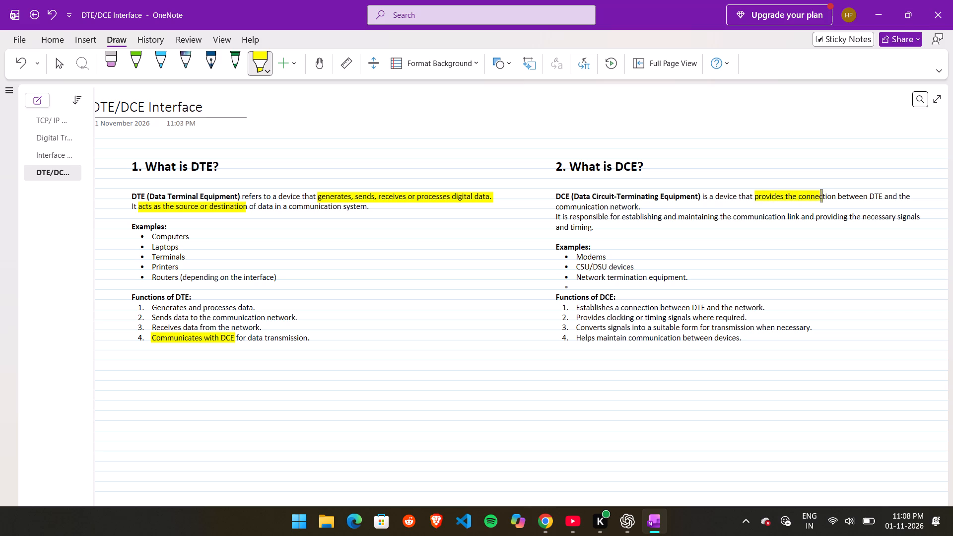
left_click_drag(821, 196, 883, 196, "shift")
left_click_drag(876, 196, 903, 196, "shift")
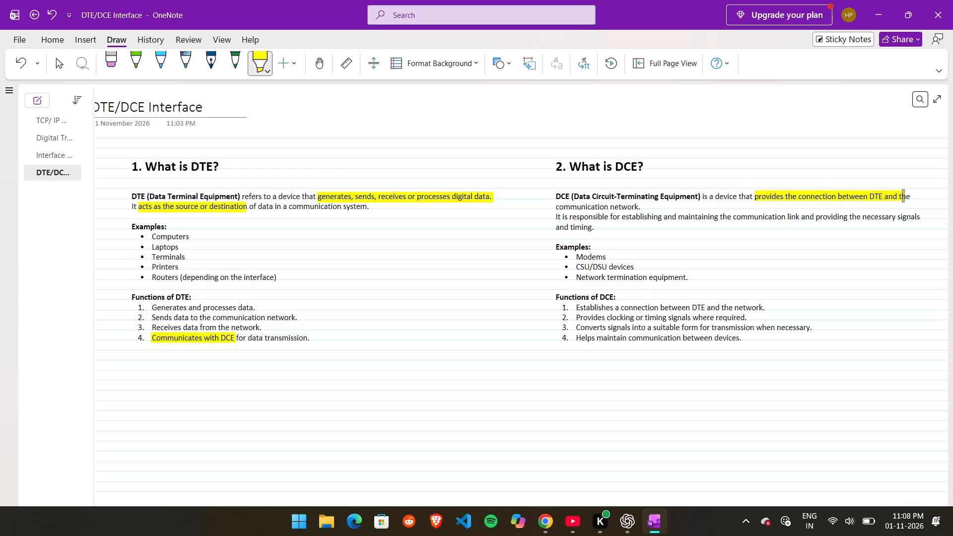
left_click_drag(903, 196, 909, 196, "shift")
left_click_drag(556, 207, 615, 206, "shift")
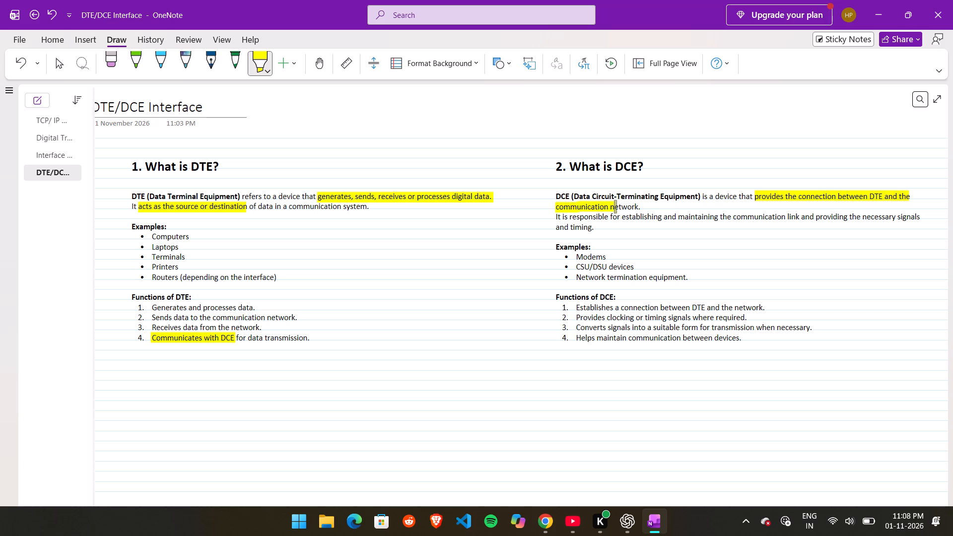
left_click_drag(615, 206, 638, 206, "shift")
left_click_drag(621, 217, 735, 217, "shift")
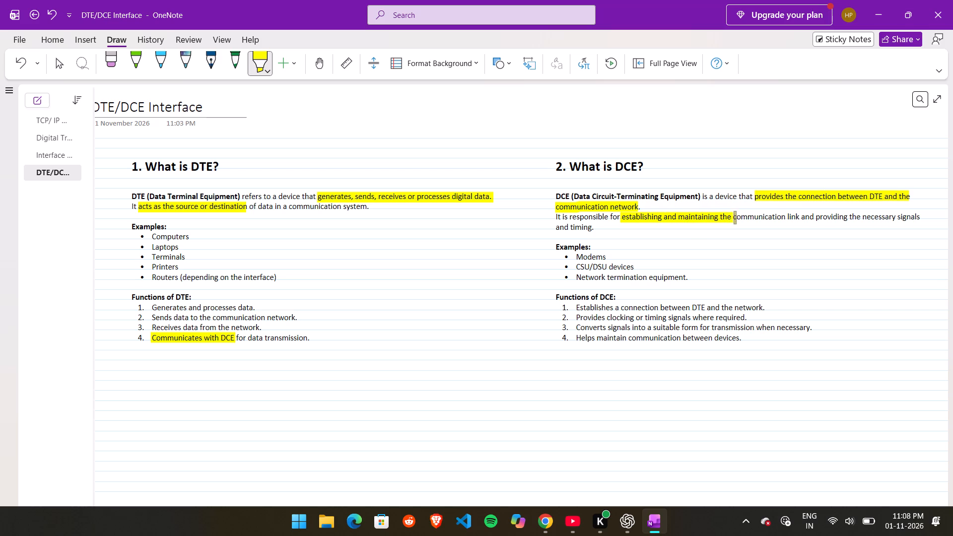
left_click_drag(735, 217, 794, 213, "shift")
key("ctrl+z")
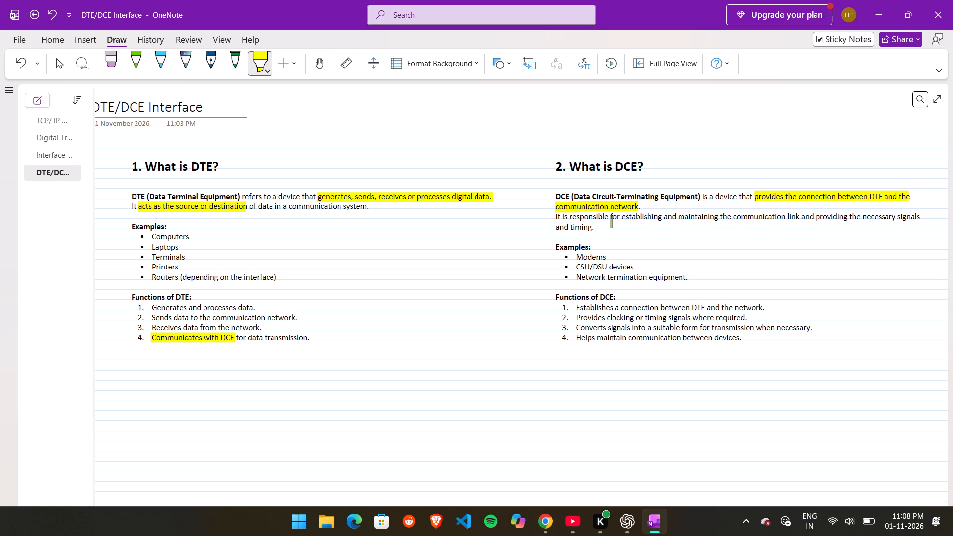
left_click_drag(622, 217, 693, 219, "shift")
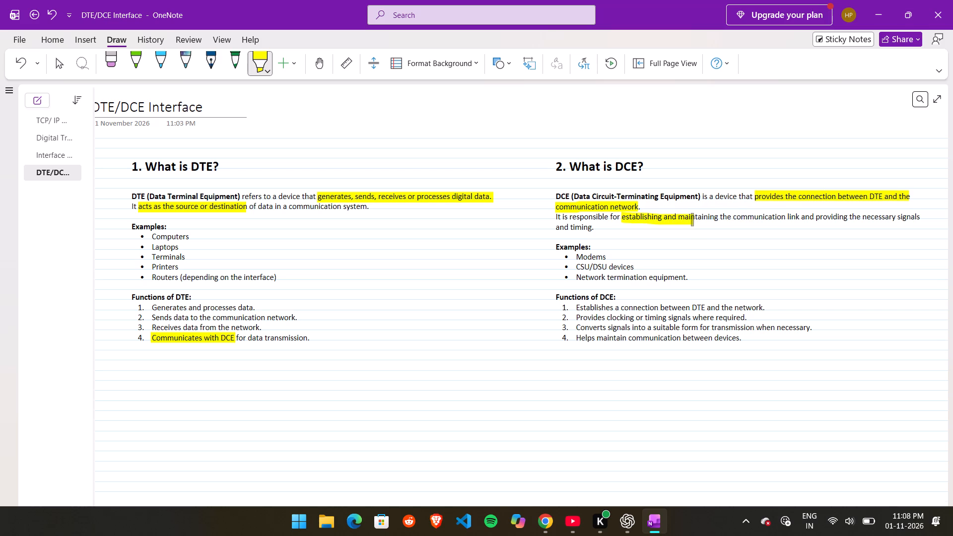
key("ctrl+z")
Highlight "establishing and maintaining the communication link" in yellow in the second sentence of the DCE definition.
left_click_drag(622, 219, 651, 218, "shift")
left_click_drag(651, 218, 727, 216, "shift")
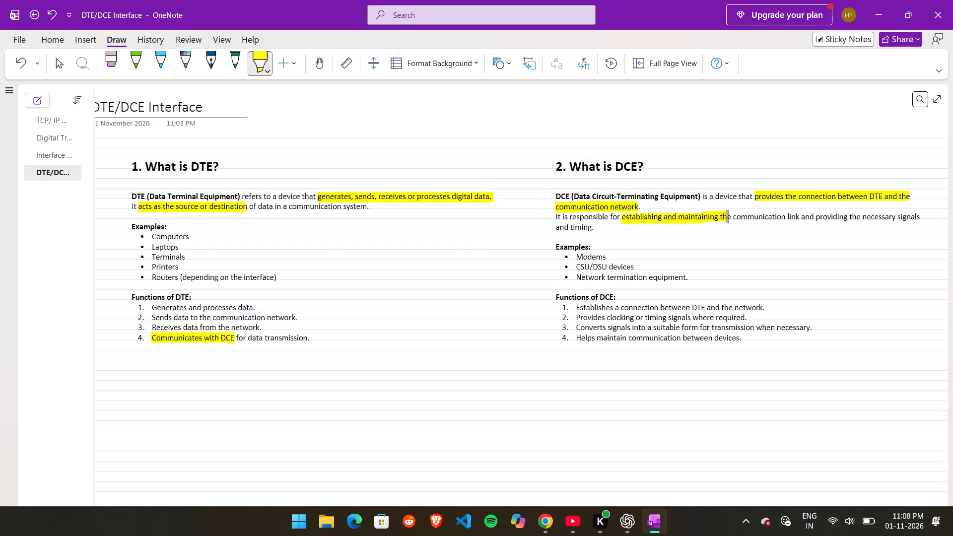
left_click_drag(727, 216, 801, 216, "shift")
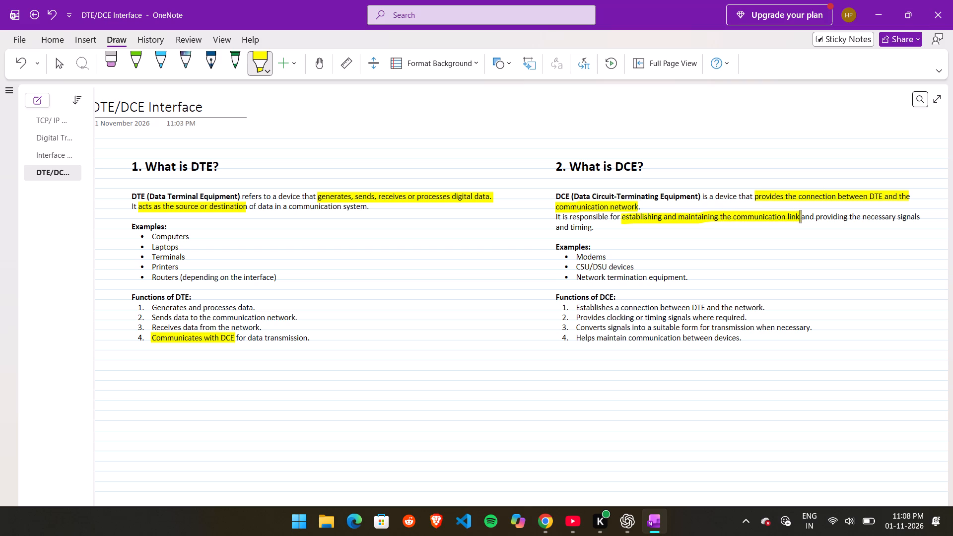
left_click_drag(801, 216, 801, 216, "shift")
left_click(57, 60)
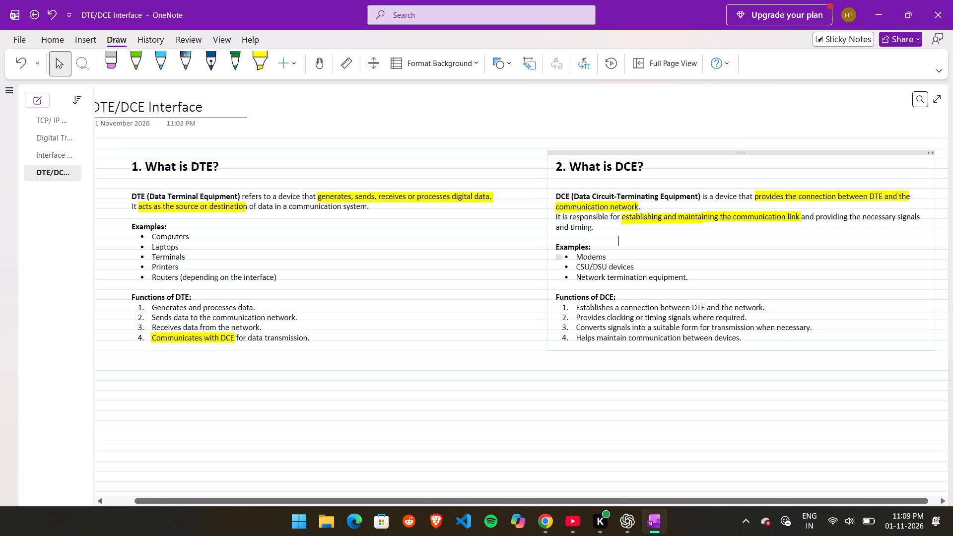
left_click(647, 259)
Highlight "Provides clocking or timing signals where required." in yellow in the Functions of DCE list.
left_click(264, 62)
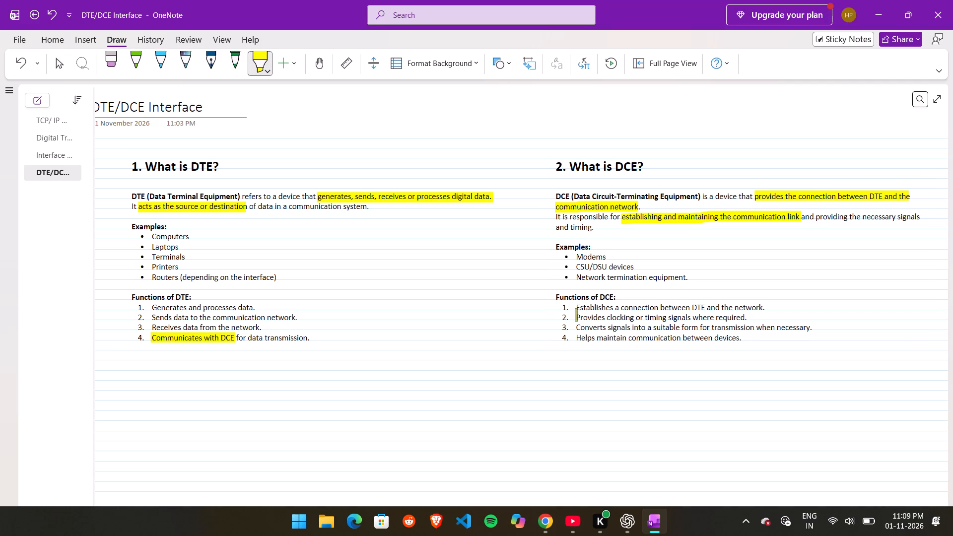
left_click_drag(576, 316, 615, 316, "shift")
left_click_drag(615, 316, 723, 316, "shift")
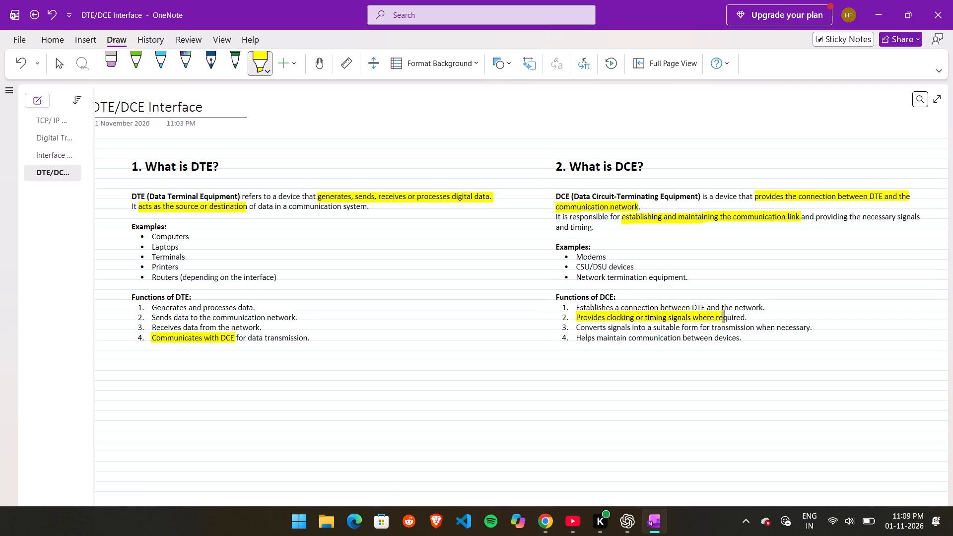